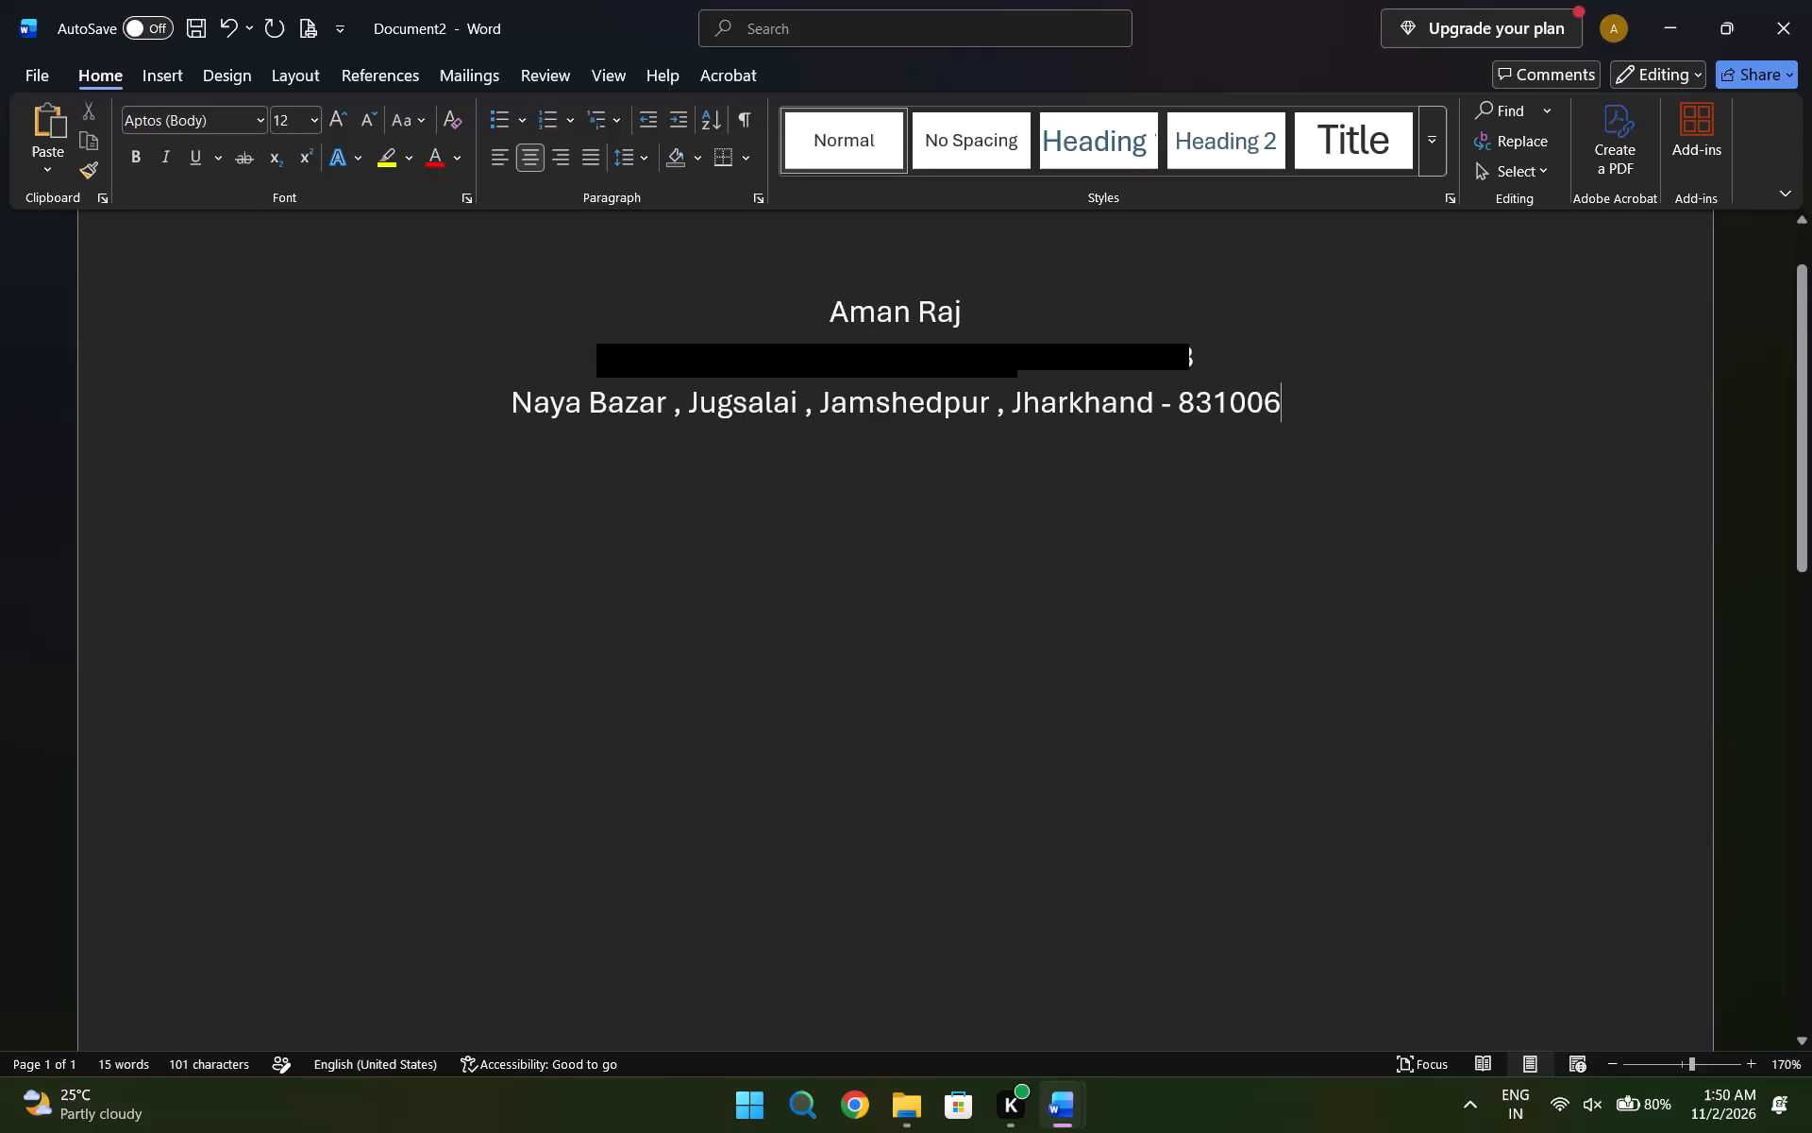
Start a new line below the centered address line.
{"action": "key", "text": "Return"}
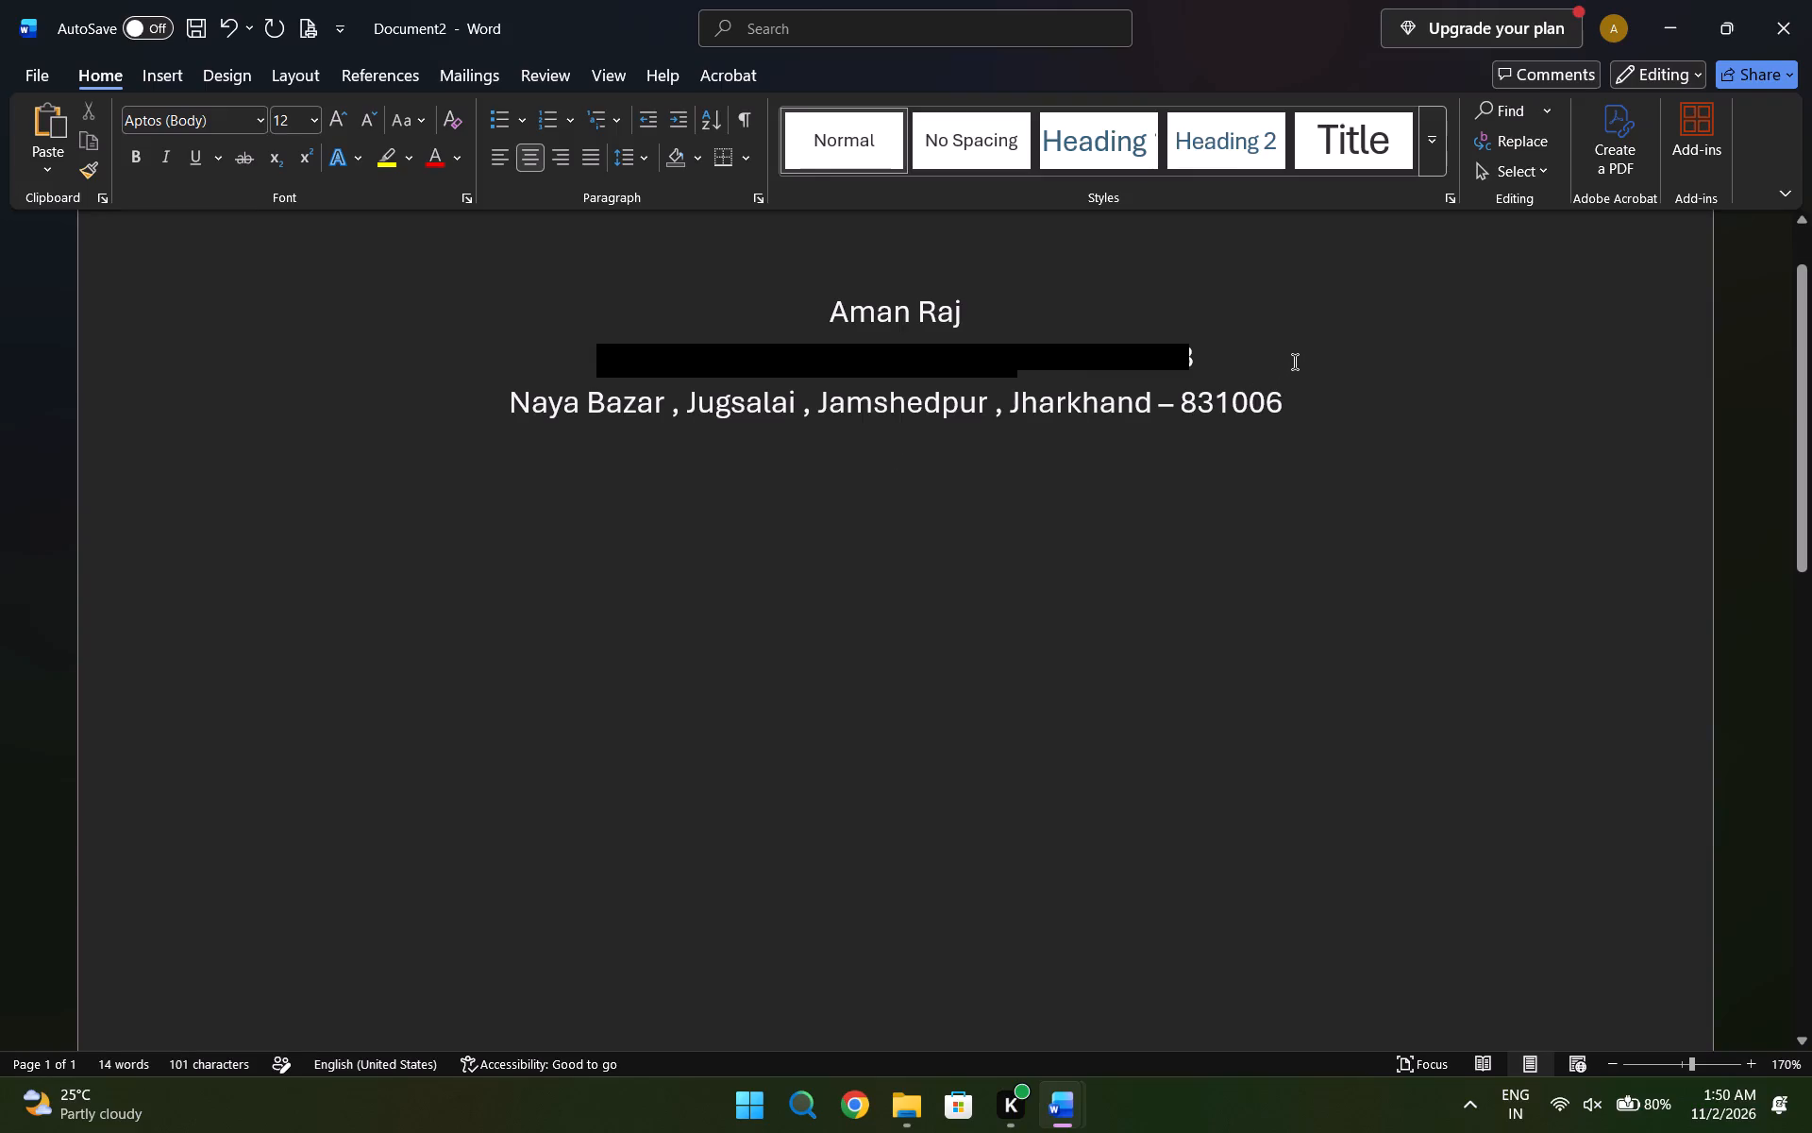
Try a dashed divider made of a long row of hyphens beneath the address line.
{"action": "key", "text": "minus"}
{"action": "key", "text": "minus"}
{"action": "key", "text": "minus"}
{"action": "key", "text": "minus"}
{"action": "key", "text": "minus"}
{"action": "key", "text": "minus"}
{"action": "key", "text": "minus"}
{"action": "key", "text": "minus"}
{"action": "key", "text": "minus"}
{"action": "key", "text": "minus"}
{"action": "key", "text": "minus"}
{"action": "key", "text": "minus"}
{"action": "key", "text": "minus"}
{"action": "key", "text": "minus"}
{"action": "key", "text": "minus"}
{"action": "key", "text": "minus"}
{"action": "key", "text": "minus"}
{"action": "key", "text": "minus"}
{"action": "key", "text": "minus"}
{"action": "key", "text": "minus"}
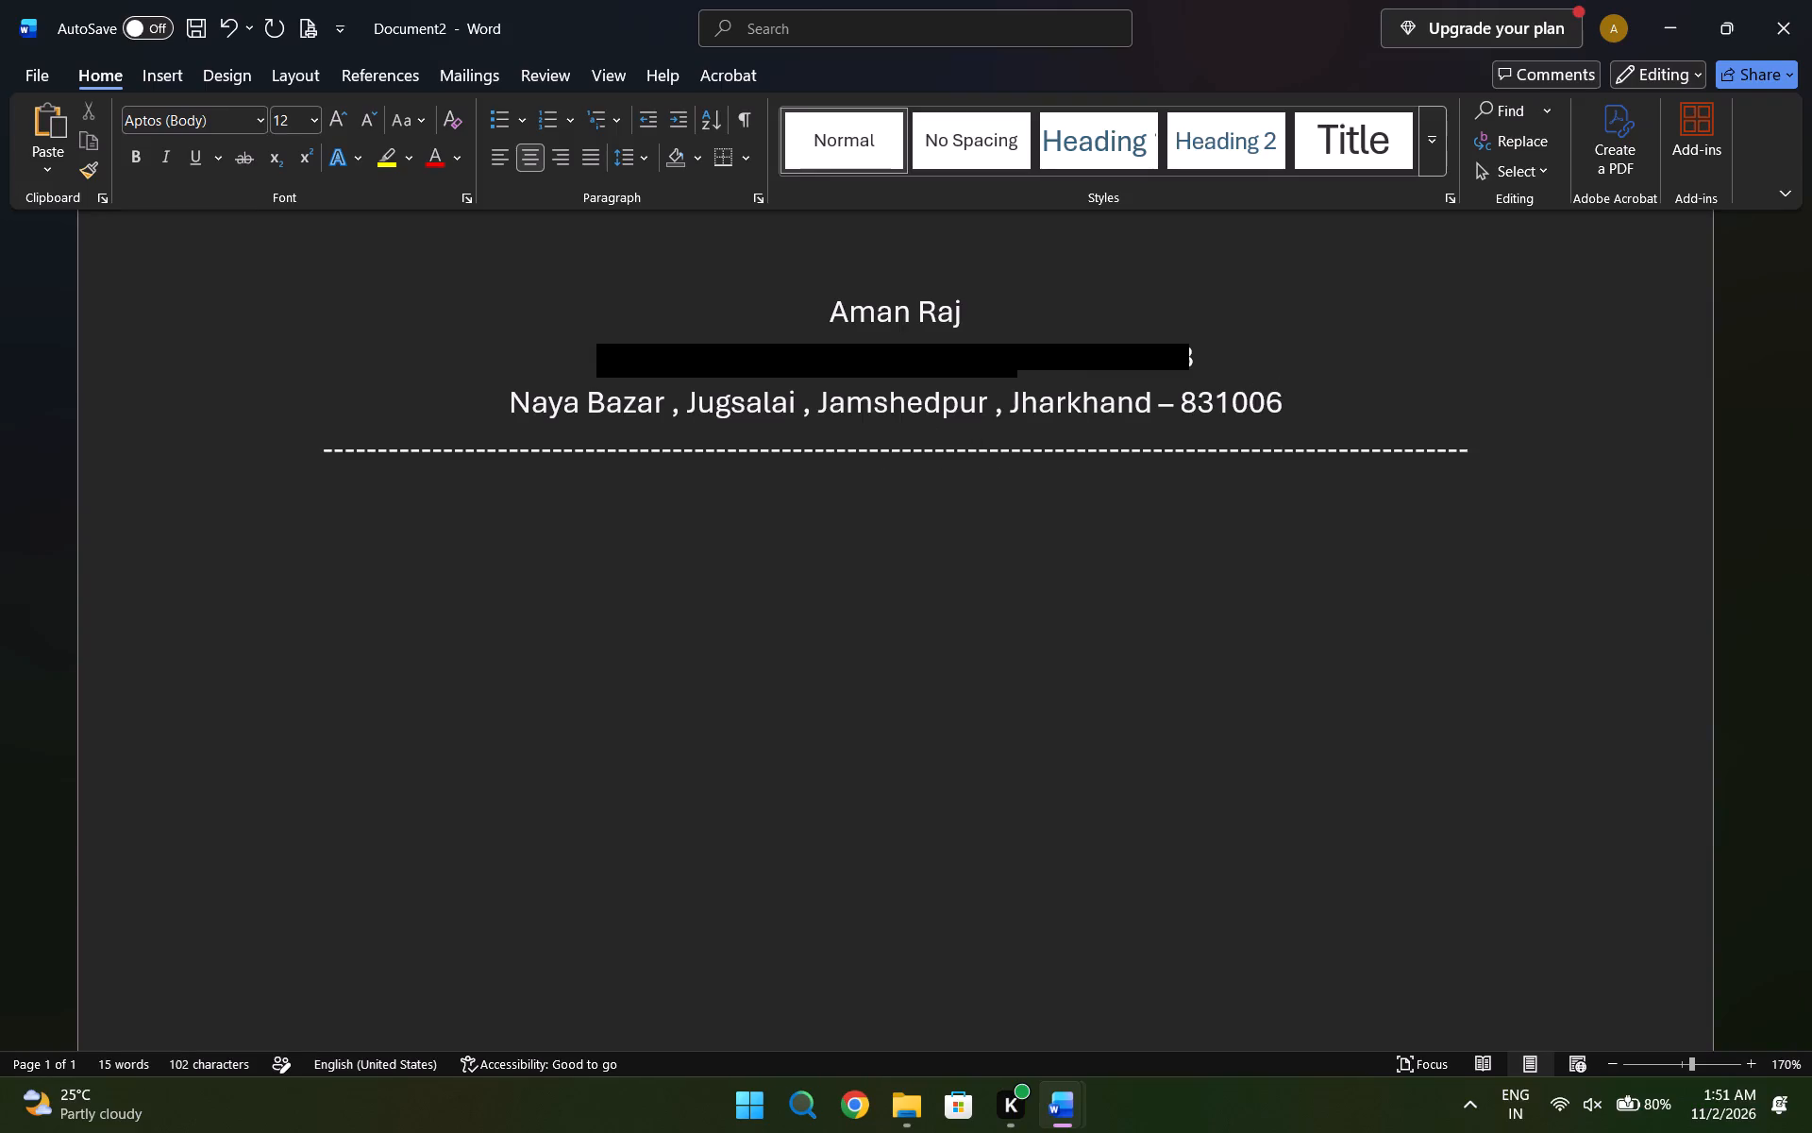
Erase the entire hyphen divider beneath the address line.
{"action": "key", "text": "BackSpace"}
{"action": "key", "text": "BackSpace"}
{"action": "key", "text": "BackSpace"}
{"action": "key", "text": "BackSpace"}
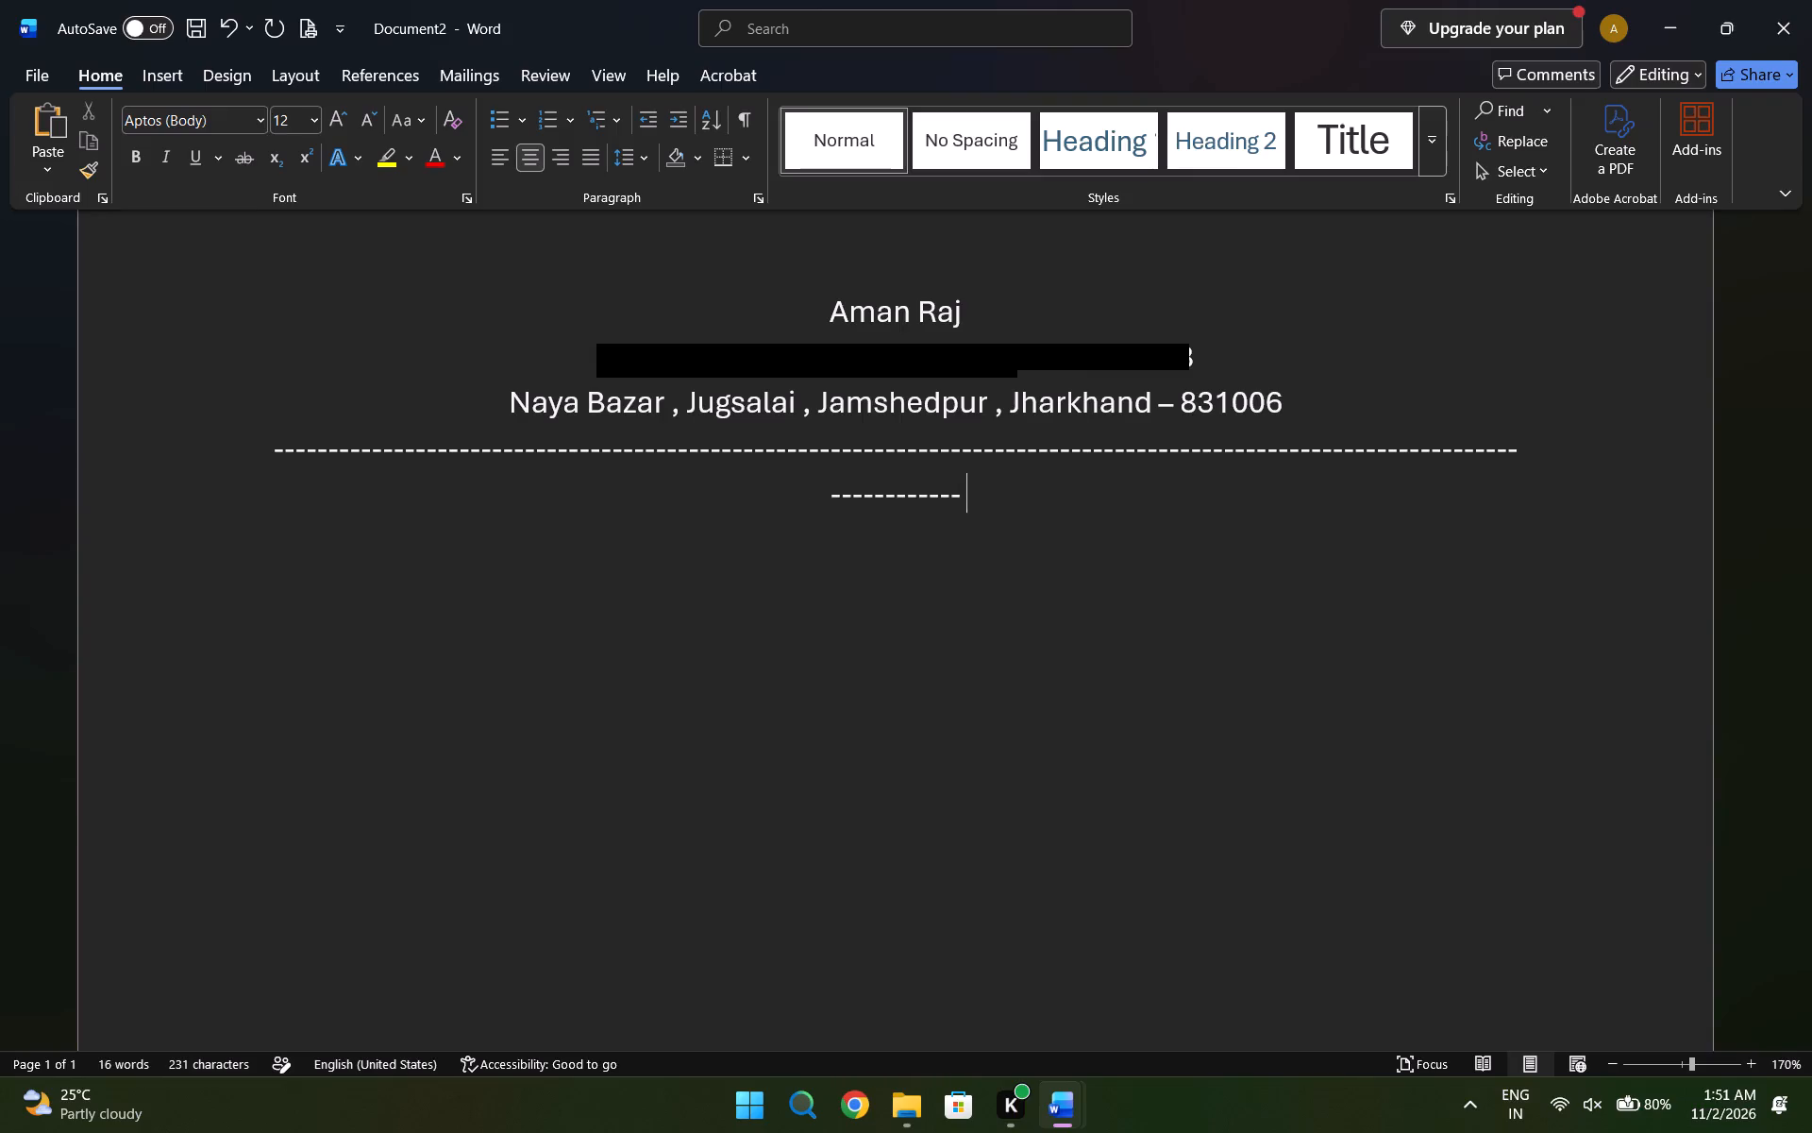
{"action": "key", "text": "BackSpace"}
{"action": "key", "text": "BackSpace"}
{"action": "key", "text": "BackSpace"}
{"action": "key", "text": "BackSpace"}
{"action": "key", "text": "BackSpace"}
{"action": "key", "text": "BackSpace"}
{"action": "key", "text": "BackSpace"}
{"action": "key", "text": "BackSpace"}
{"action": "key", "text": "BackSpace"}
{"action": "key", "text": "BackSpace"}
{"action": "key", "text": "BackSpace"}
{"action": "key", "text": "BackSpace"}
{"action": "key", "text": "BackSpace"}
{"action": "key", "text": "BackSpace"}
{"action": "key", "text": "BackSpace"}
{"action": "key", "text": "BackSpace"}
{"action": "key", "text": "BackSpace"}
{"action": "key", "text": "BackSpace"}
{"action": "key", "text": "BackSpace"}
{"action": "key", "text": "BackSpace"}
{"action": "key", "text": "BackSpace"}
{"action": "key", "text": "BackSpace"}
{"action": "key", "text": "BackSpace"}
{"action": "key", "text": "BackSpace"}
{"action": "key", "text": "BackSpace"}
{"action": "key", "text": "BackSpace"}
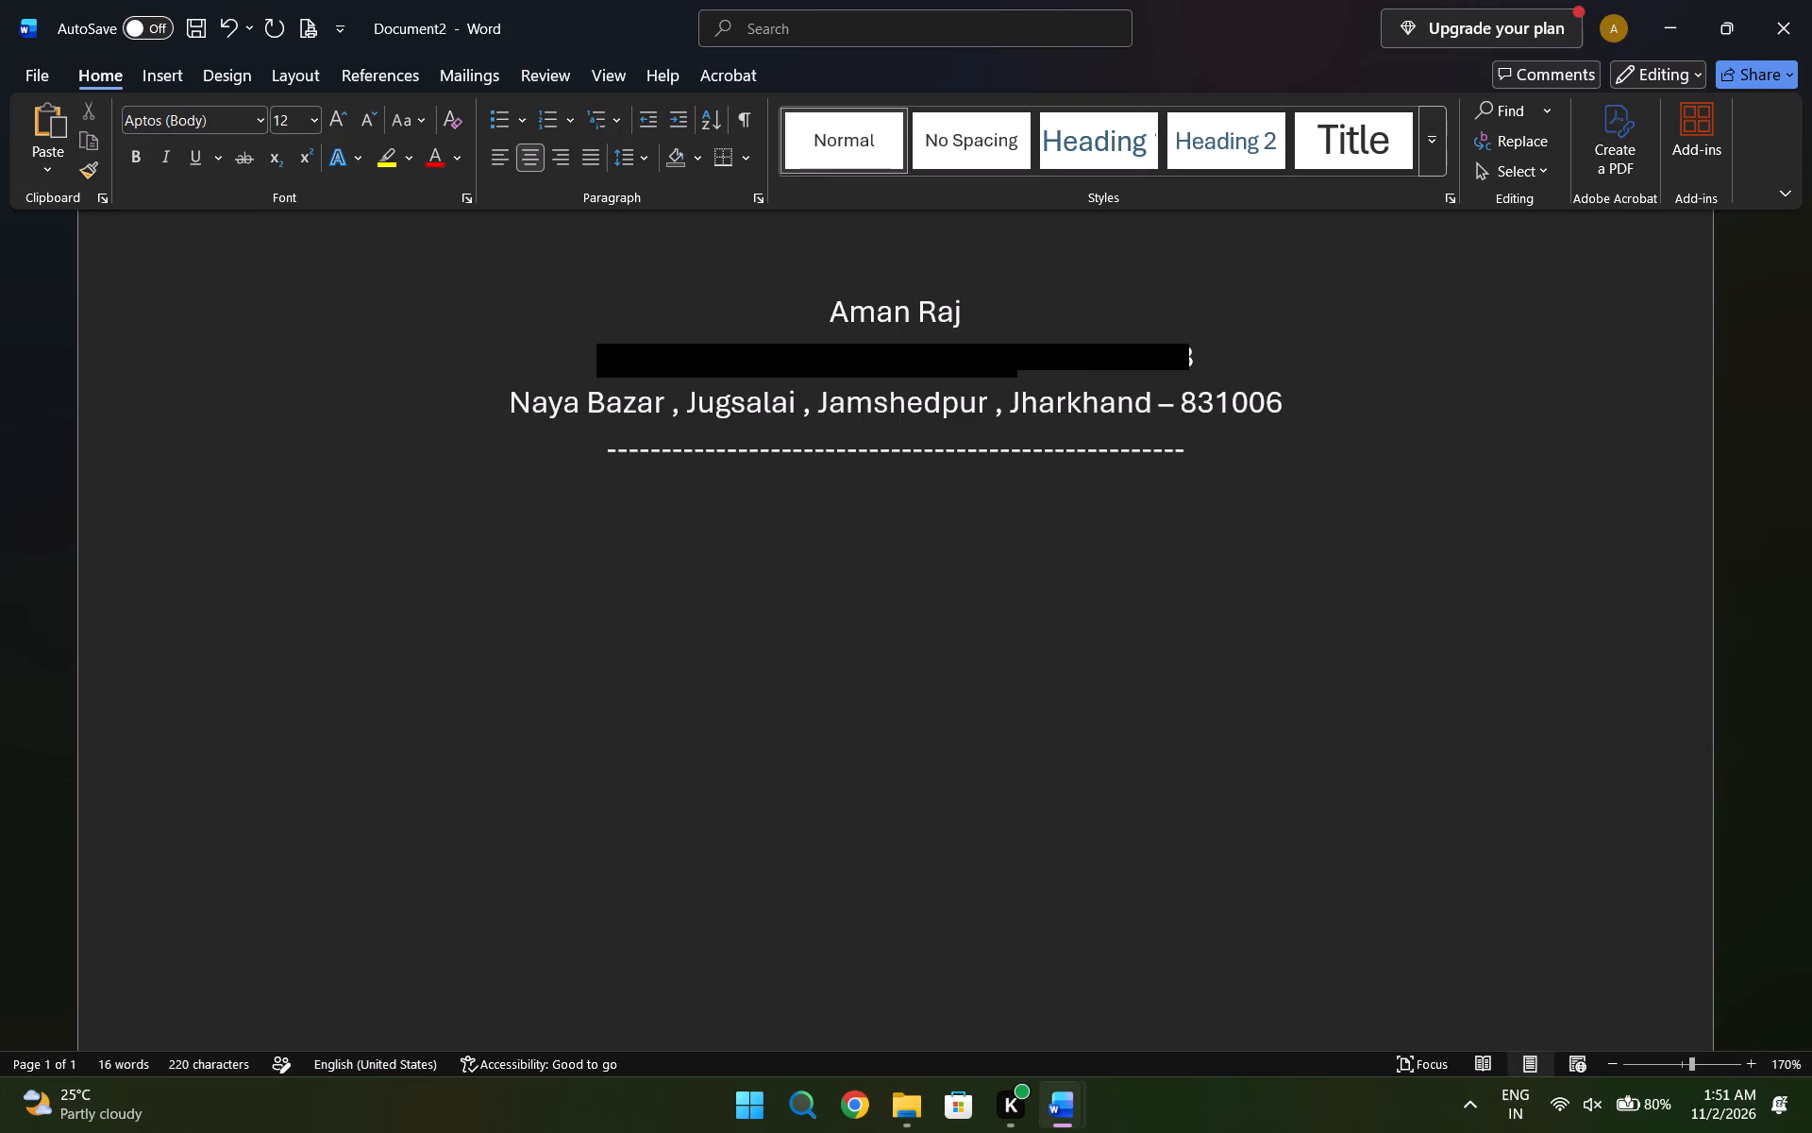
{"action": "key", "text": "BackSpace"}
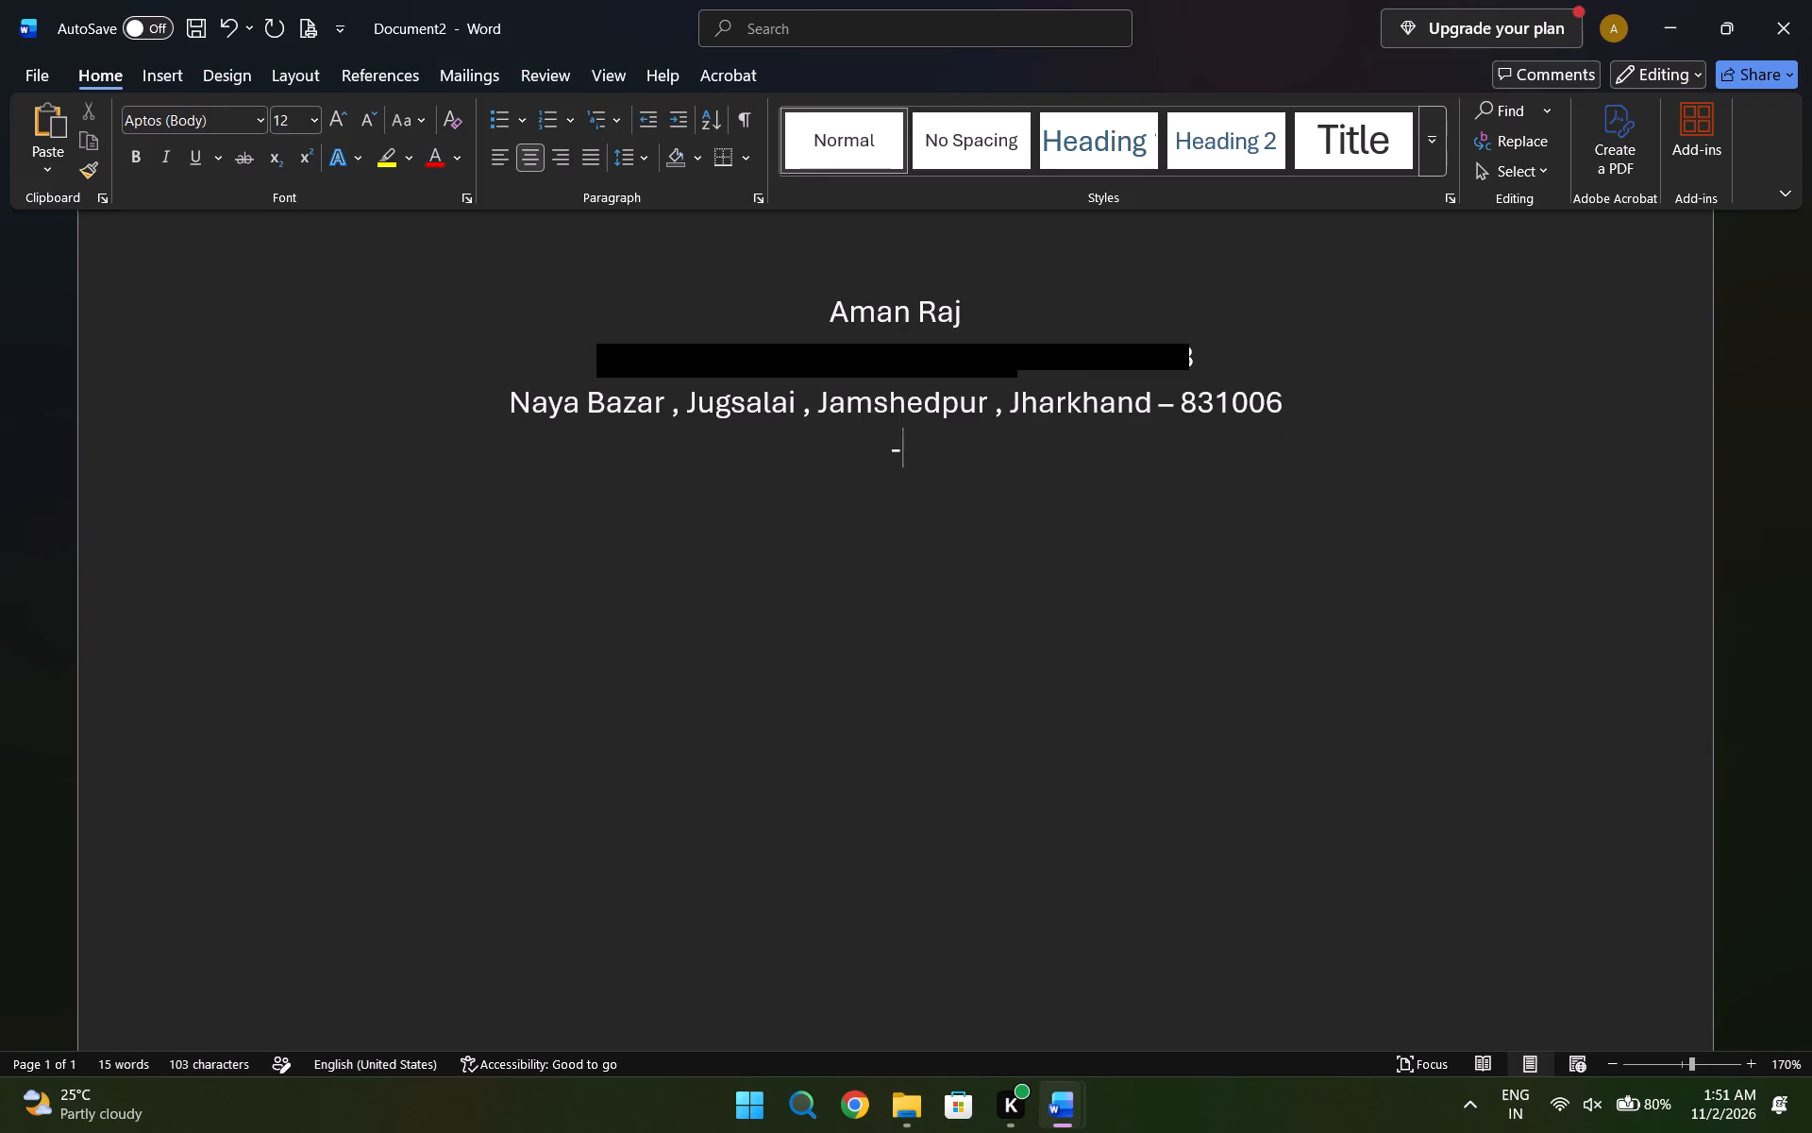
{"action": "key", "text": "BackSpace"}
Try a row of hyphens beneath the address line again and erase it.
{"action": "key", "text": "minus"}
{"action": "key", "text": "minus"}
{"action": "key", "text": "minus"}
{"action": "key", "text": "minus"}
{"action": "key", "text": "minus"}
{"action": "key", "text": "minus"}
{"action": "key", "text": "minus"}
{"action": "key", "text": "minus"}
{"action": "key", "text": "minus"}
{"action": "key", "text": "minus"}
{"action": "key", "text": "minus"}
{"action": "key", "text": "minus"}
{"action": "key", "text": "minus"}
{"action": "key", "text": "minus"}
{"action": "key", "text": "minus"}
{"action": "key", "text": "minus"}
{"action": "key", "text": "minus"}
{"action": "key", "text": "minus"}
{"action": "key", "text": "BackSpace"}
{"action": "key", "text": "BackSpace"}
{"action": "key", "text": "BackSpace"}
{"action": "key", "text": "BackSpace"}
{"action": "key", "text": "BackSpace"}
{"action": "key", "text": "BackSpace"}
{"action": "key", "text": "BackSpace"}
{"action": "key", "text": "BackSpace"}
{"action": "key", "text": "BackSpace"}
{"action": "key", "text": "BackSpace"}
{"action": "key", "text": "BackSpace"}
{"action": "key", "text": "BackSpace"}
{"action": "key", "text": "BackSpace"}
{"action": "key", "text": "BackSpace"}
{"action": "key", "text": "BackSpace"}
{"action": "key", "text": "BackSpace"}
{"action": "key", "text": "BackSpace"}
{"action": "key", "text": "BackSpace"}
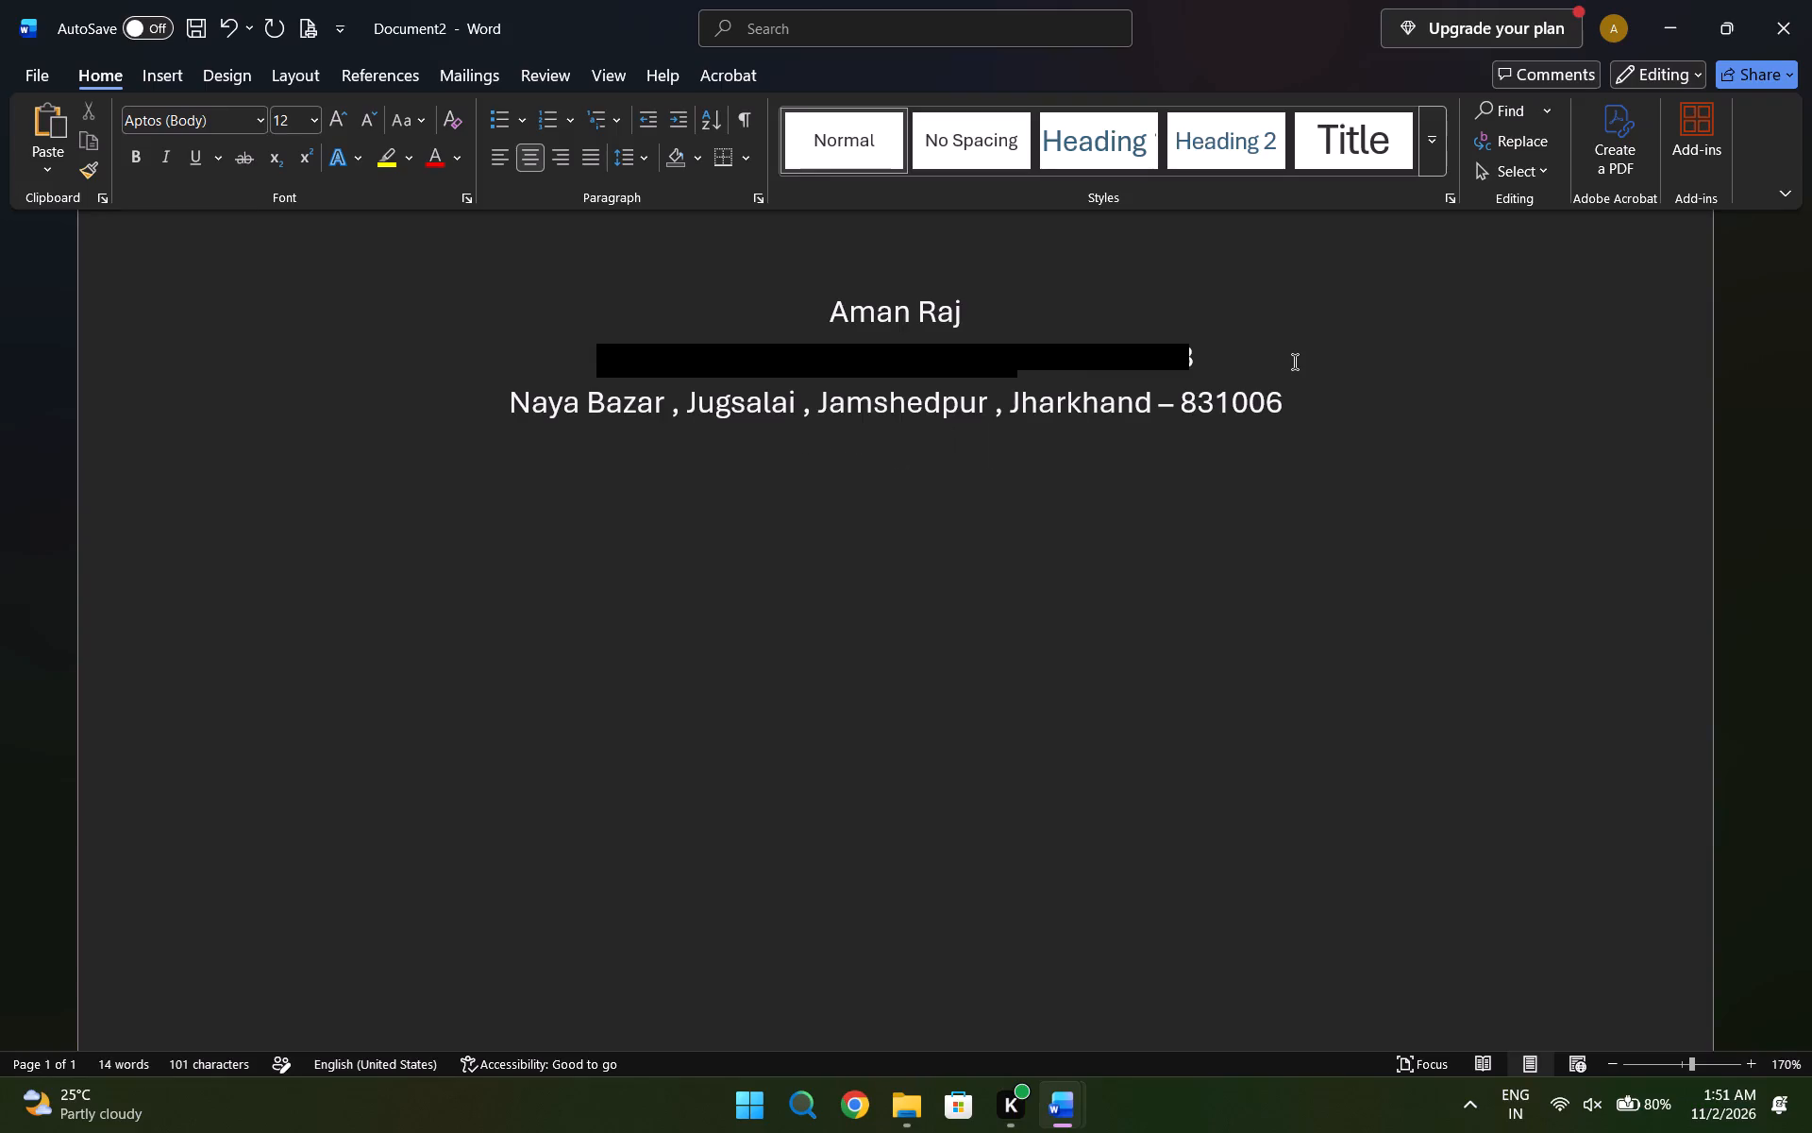
Draw a divider of underscores beneath the address line, trimmed to fill exactly one line.
{"action": "key", "text": "shift+underscore"}
{"action": "key", "text": "shift+underscore"}
{"action": "key", "text": "shift+underscore"}
{"action": "key", "text": "shift+underscore"}
{"action": "key", "text": "shift+underscore"}
{"action": "key", "text": "shift+underscore"}
{"action": "key", "text": "shift+underscore"}
{"action": "key", "text": "shift+underscore"}
{"action": "key", "text": "shift+underscore"}
{"action": "key", "text": "shift+underscore"}
{"action": "key", "text": "shift+underscore"}
{"action": "key", "text": "shift+underscore"}
{"action": "key", "text": "shift+underscore"}
{"action": "key", "text": "shift+underscore"}
{"action": "key", "text": "shift+underscore"}
{"action": "key", "text": "shift+underscore"}
{"action": "key", "text": "shift+underscore"}
{"action": "key", "text": "shift+underscore"}
{"action": "key", "text": "shift+underscore"}
{"action": "key", "text": "shift+underscore"}
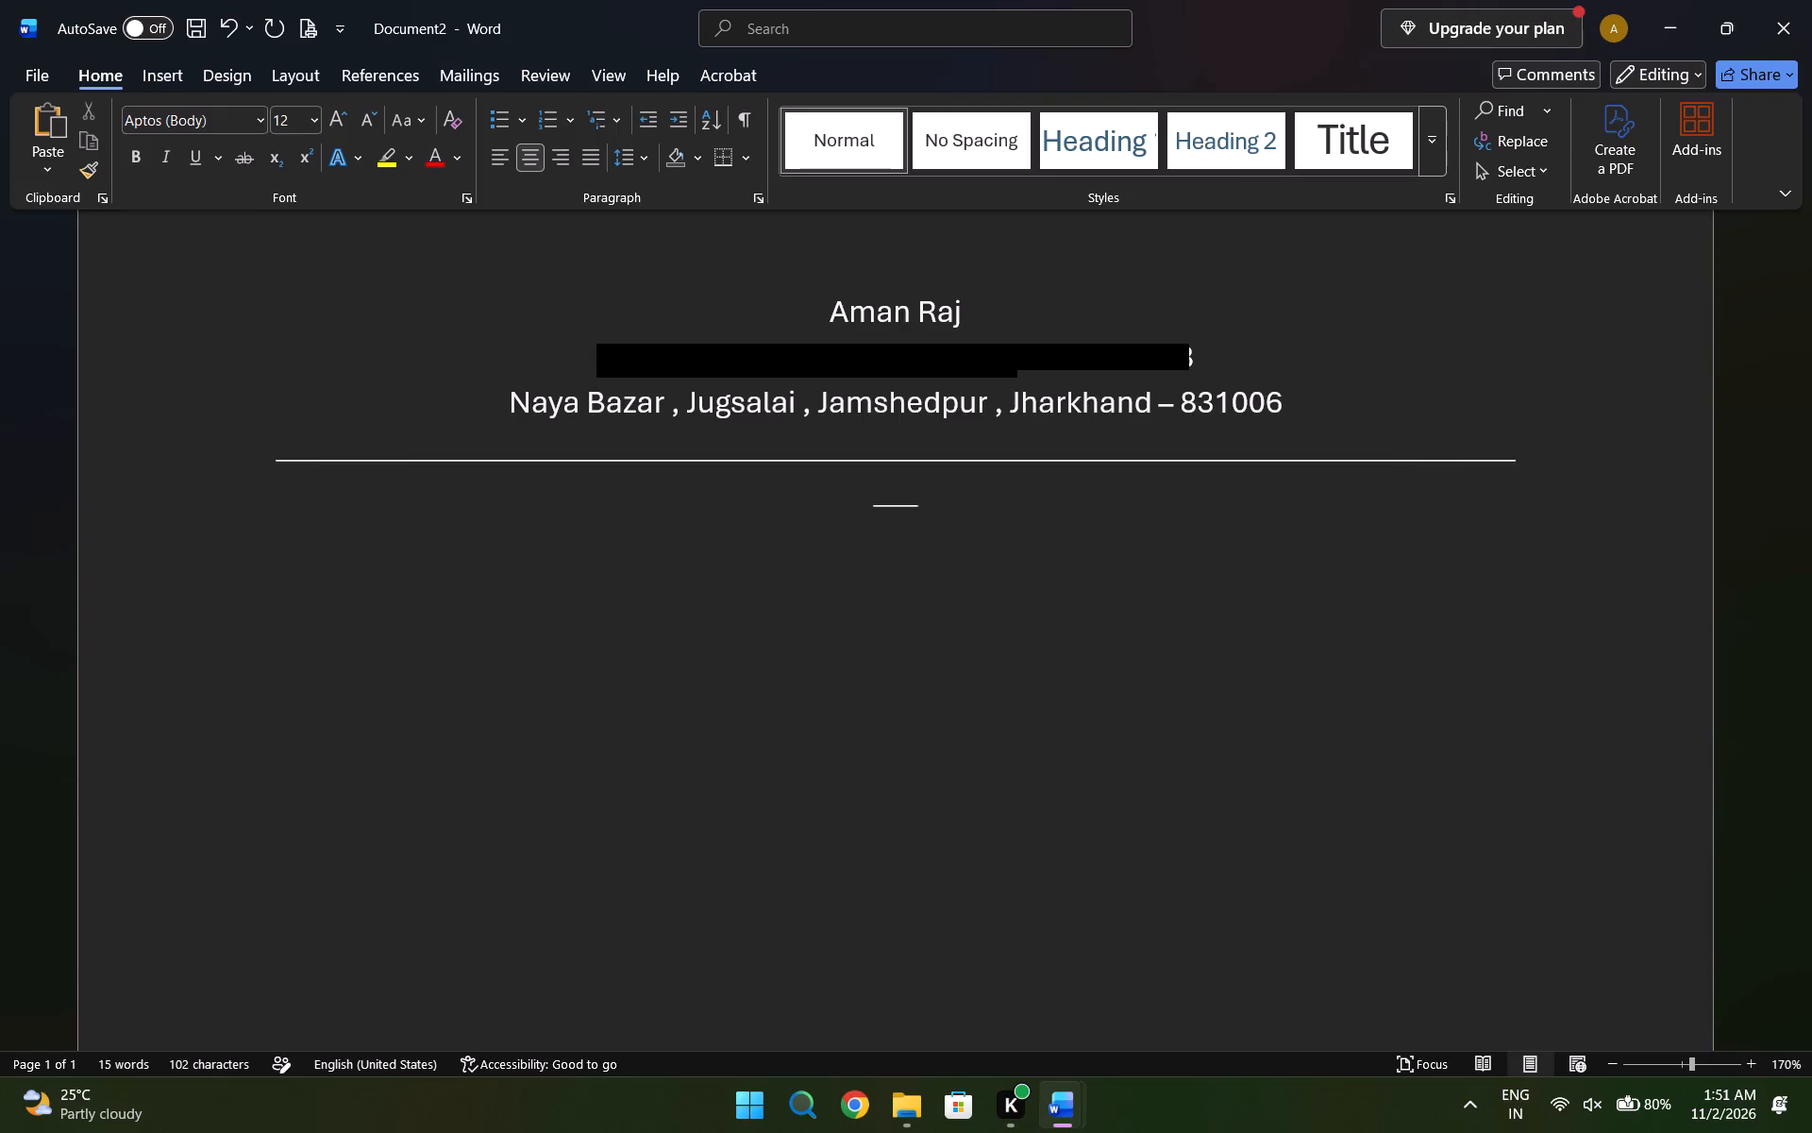
{"action": "key", "text": "BackSpace"}
{"action": "key", "text": "BackSpace"}
{"action": "key", "text": "BackSpace"}
{"action": "key", "text": "BackSpace"}
{"action": "key", "text": "BackSpace"}
{"action": "key", "text": "BackSpace"}
{"action": "key", "text": "BackSpace"}
{"action": "key", "text": "BackSpace"}
{"action": "key", "text": "BackSpace"}
{"action": "key", "text": "BackSpace"}
{"action": "key", "text": "BackSpace"}
{"action": "key", "text": "BackSpace"}
{"action": "key", "text": "BackSpace"}
{"action": "key", "text": "BackSpace"}
Convert the underscore row into an automatic full-width border line and add a blank line below it.
{"action": "scroll", "coordinate": [1194, 273], "scroll_direction": "down", "scroll_amount": 4, "text": "ctrl"}
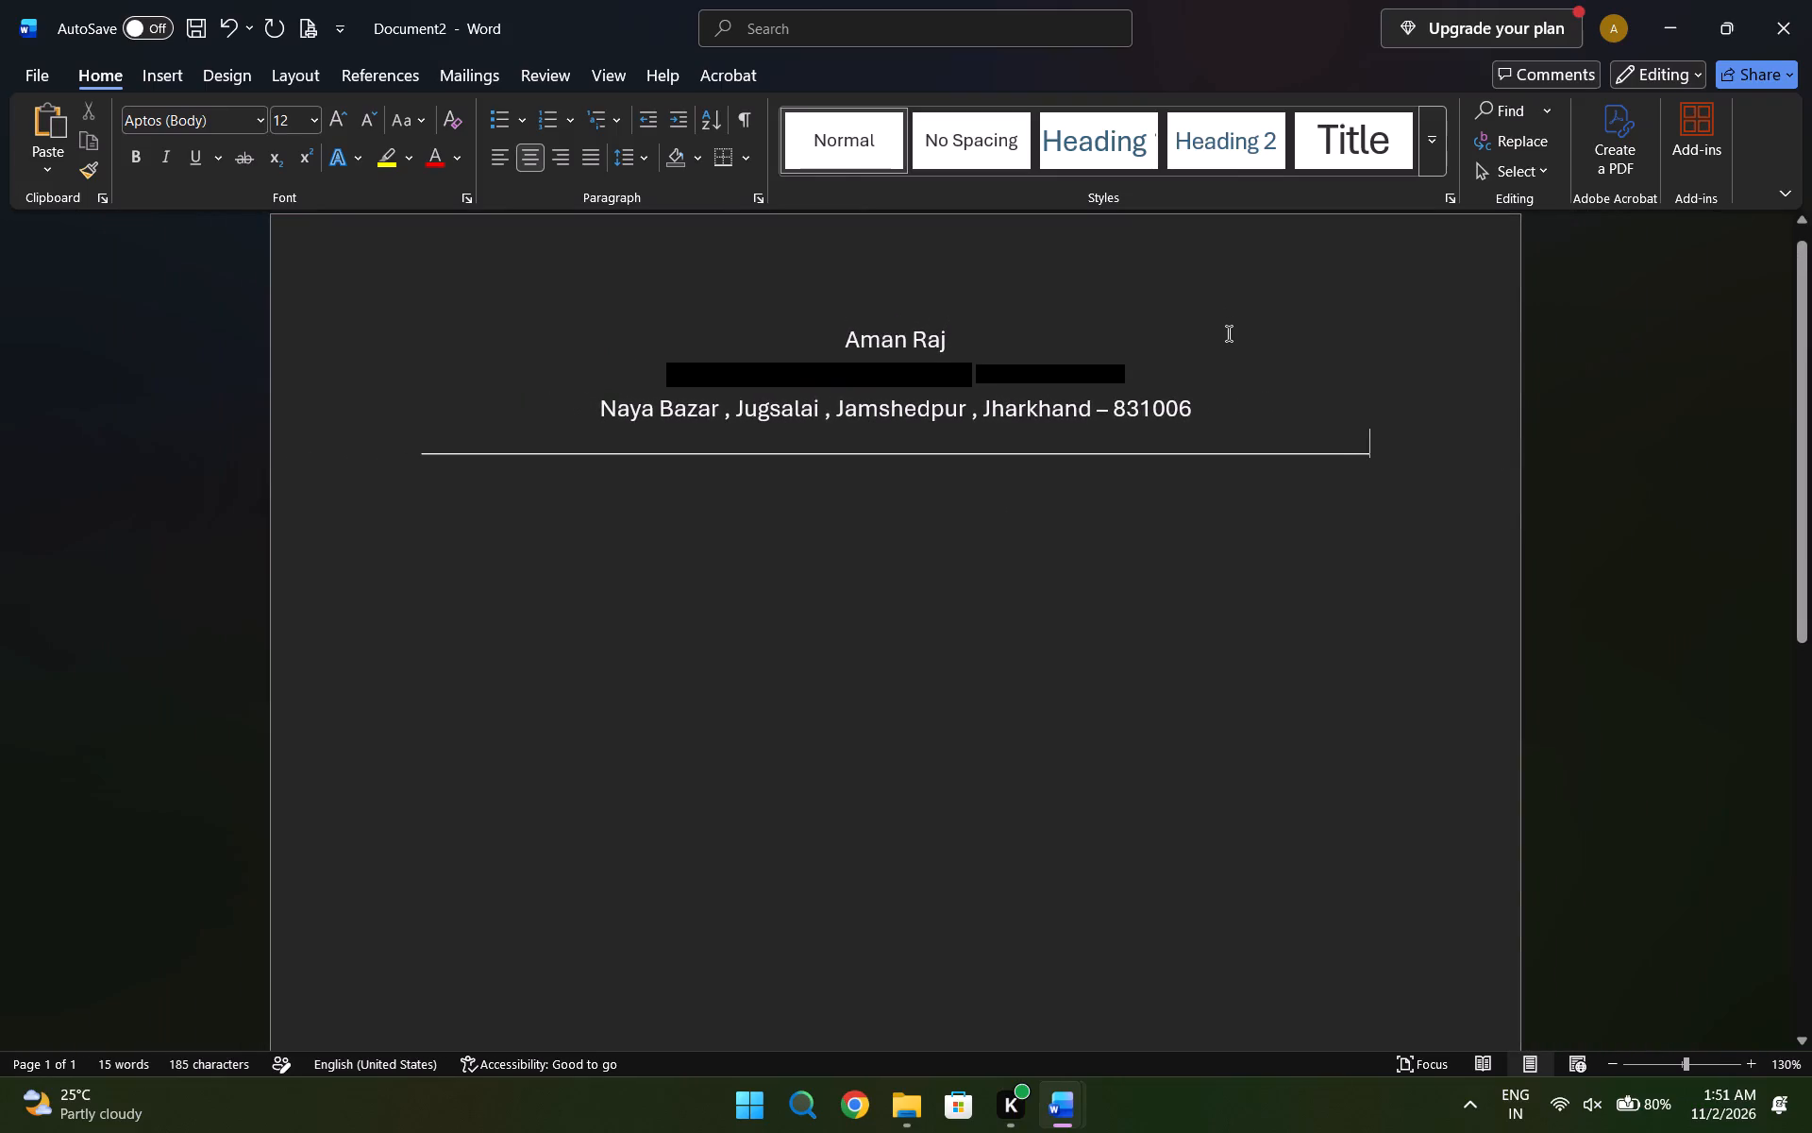
{"action": "left_click", "coordinate": [1031, 513]}
{"action": "left_click", "coordinate": [1391, 451]}
{"action": "key", "text": "Return"}
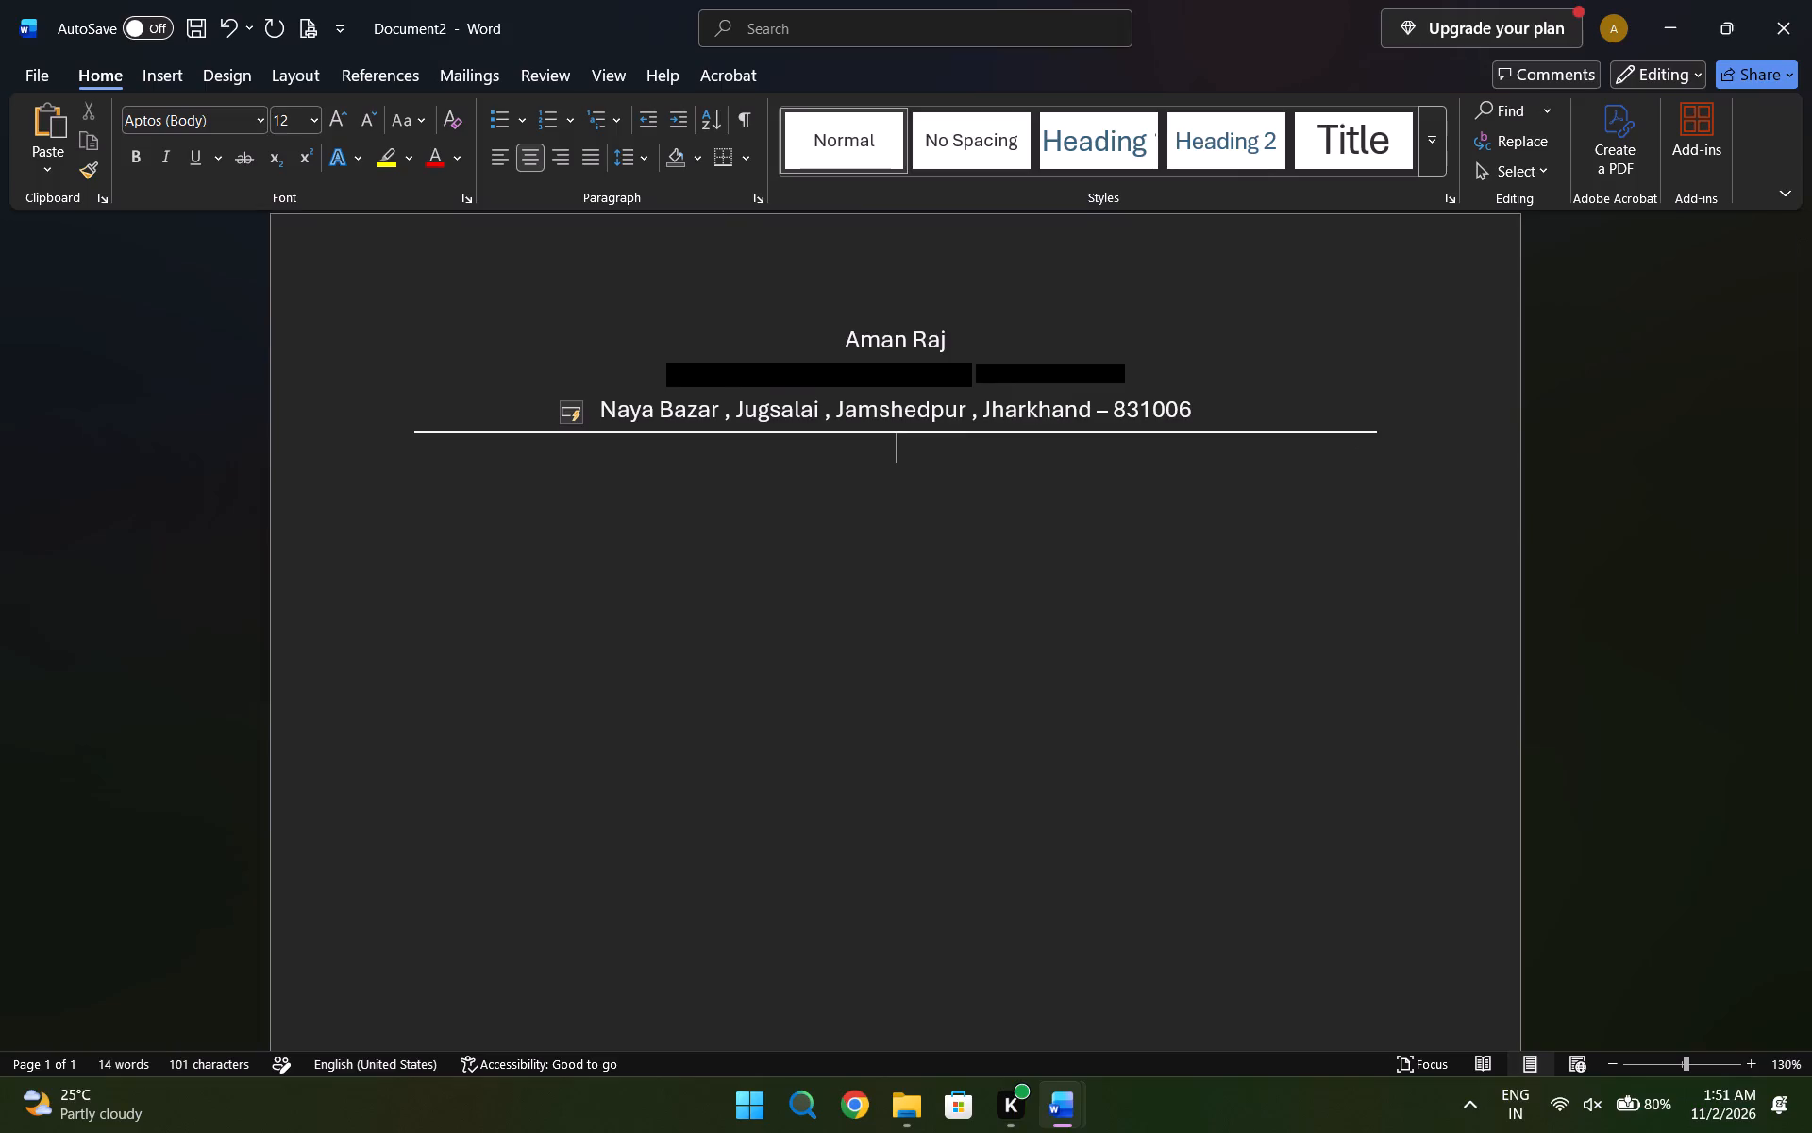
{"action": "key", "text": "Return"}
{"action": "key", "text": "Left"}
Add space after the address paragraph.
{"action": "left_click_drag", "start_coordinate": [1246, 399], "coordinate": [1103, 413]}
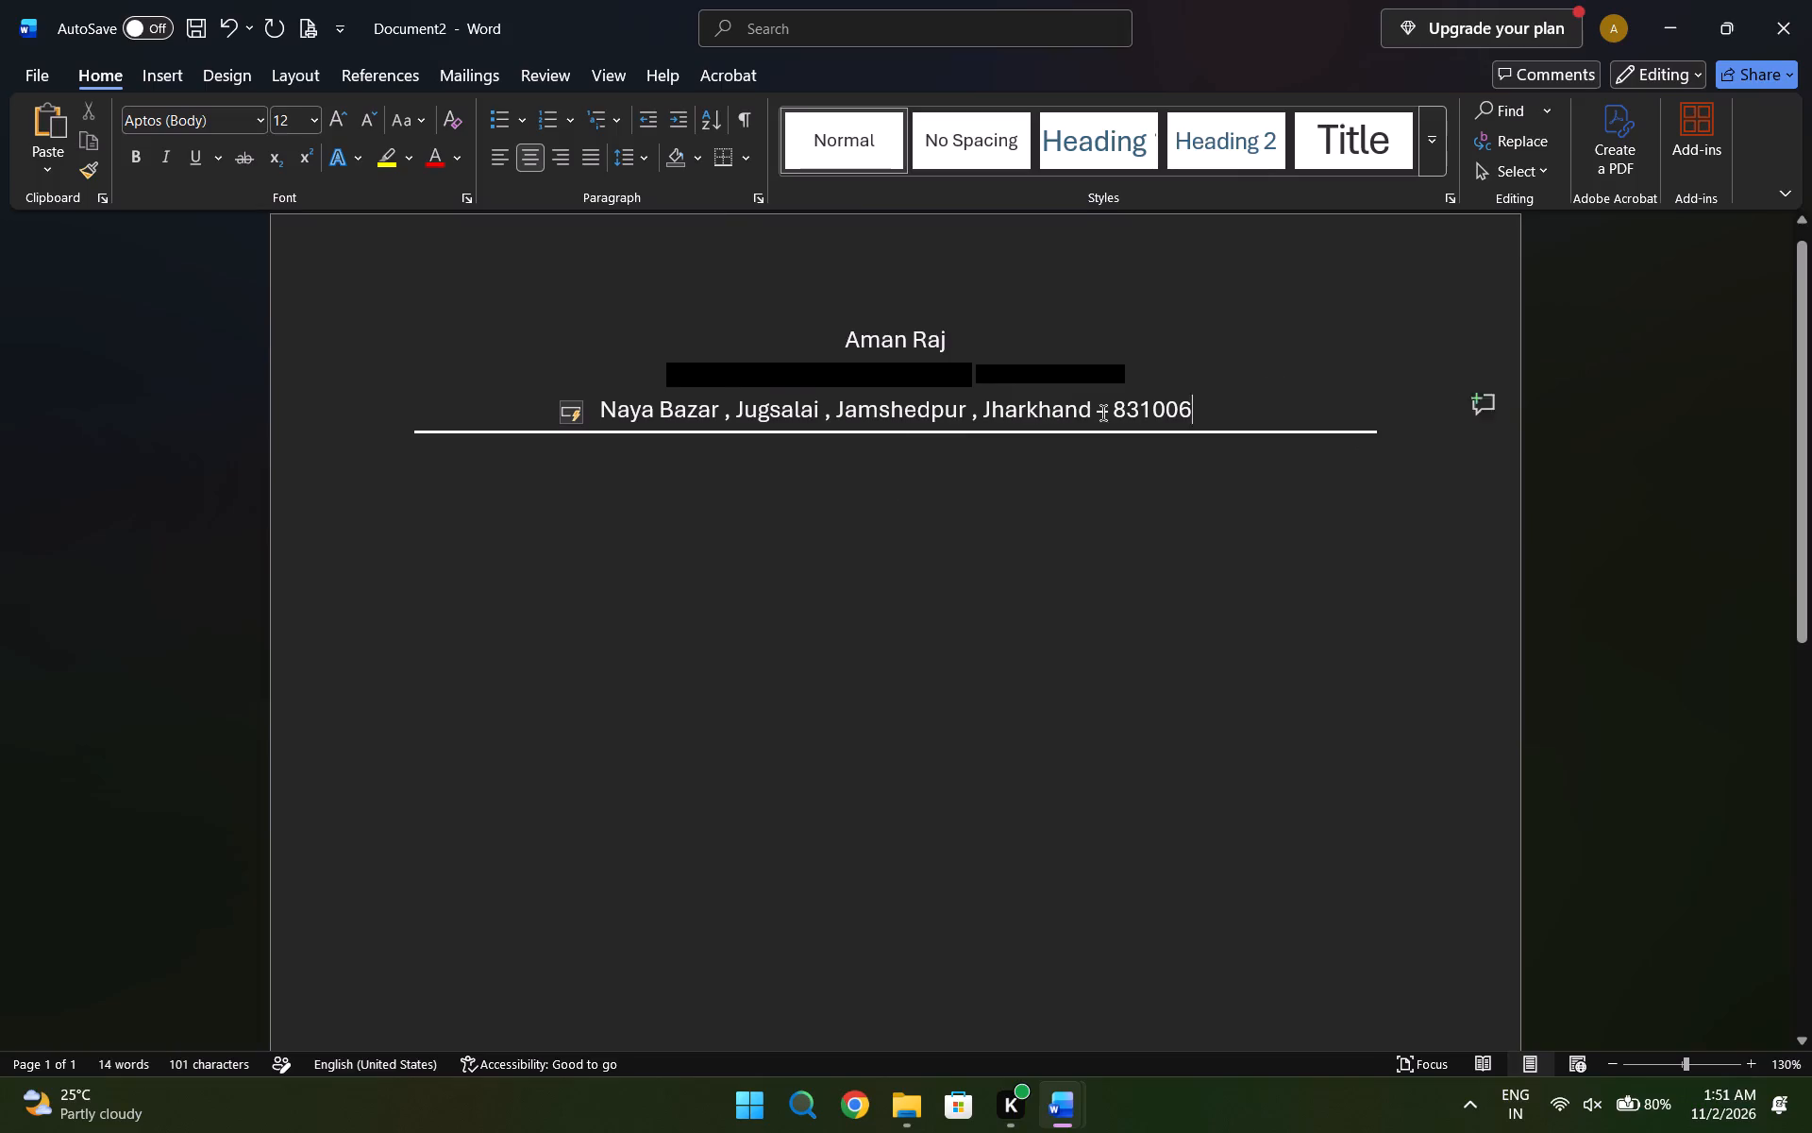
{"action": "left_click_drag", "start_coordinate": [1103, 413], "coordinate": [620, 417]}
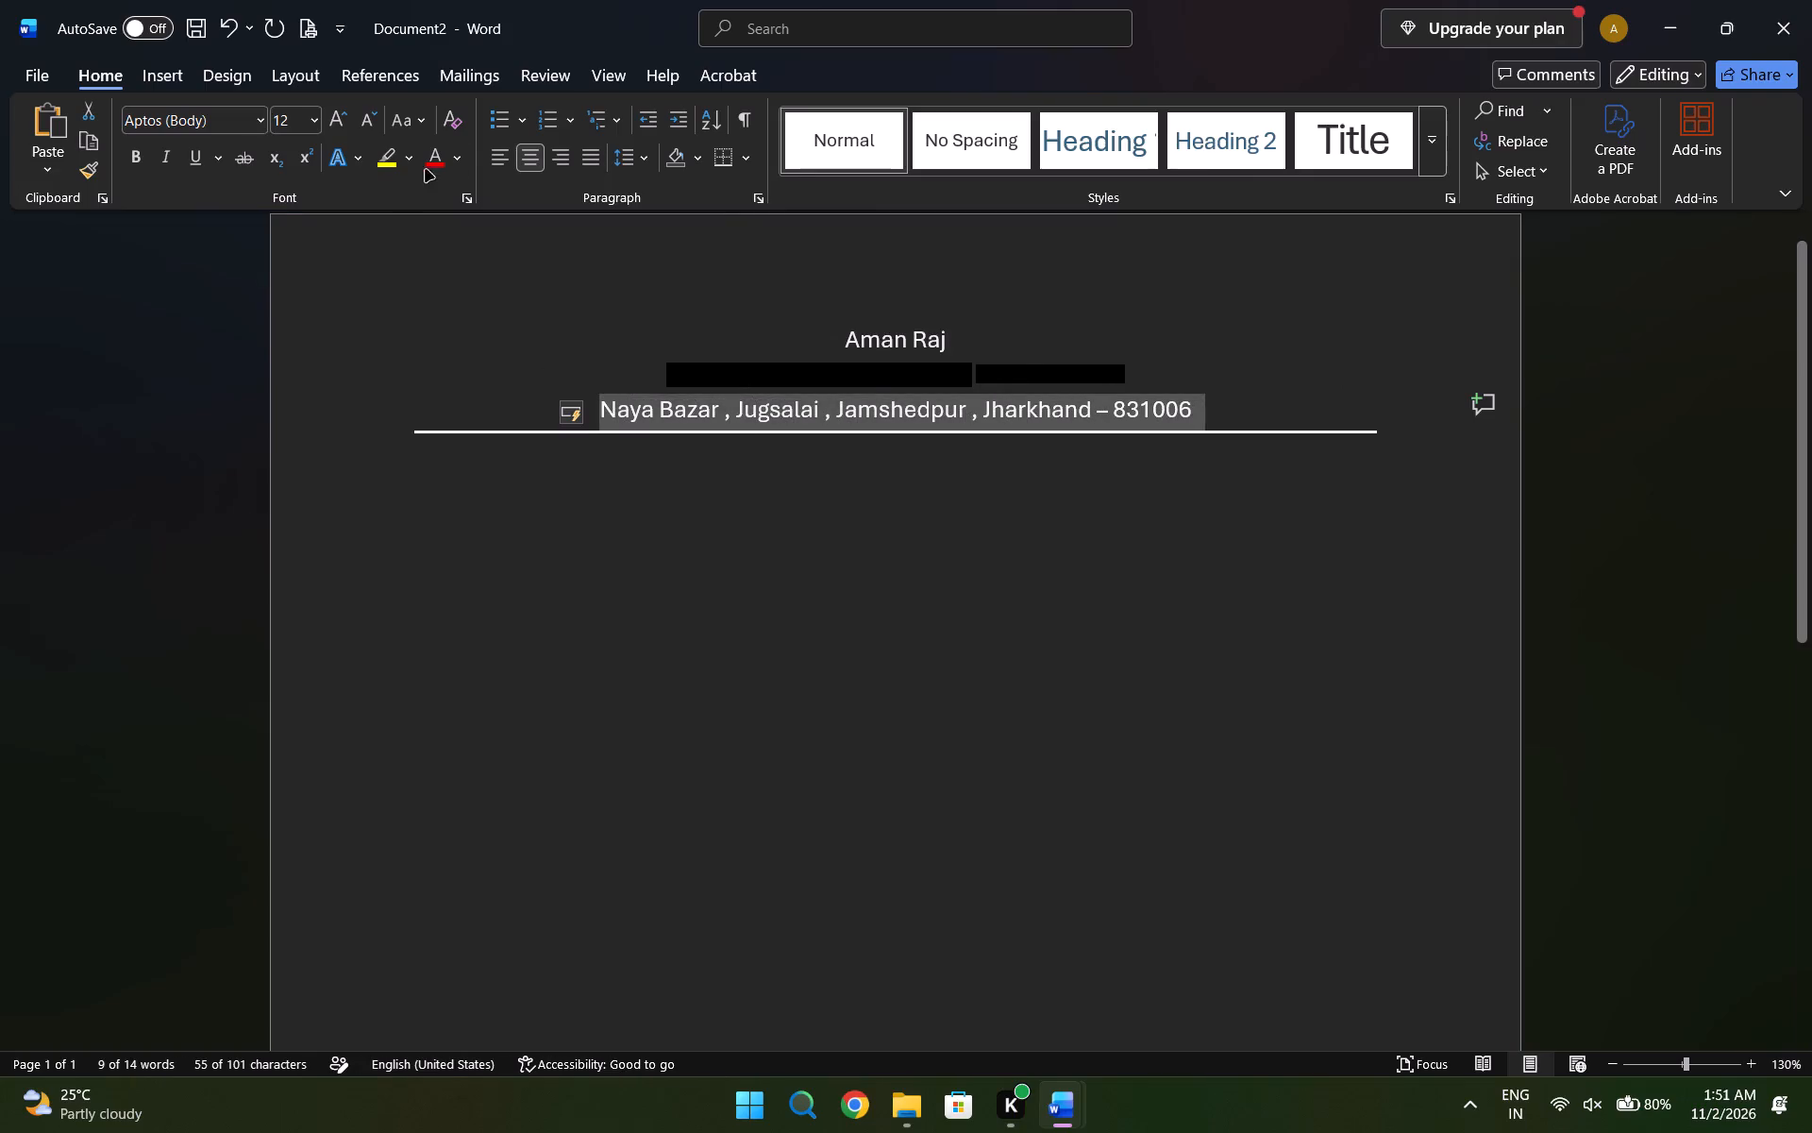
{"action": "left_click", "coordinate": [646, 166]}
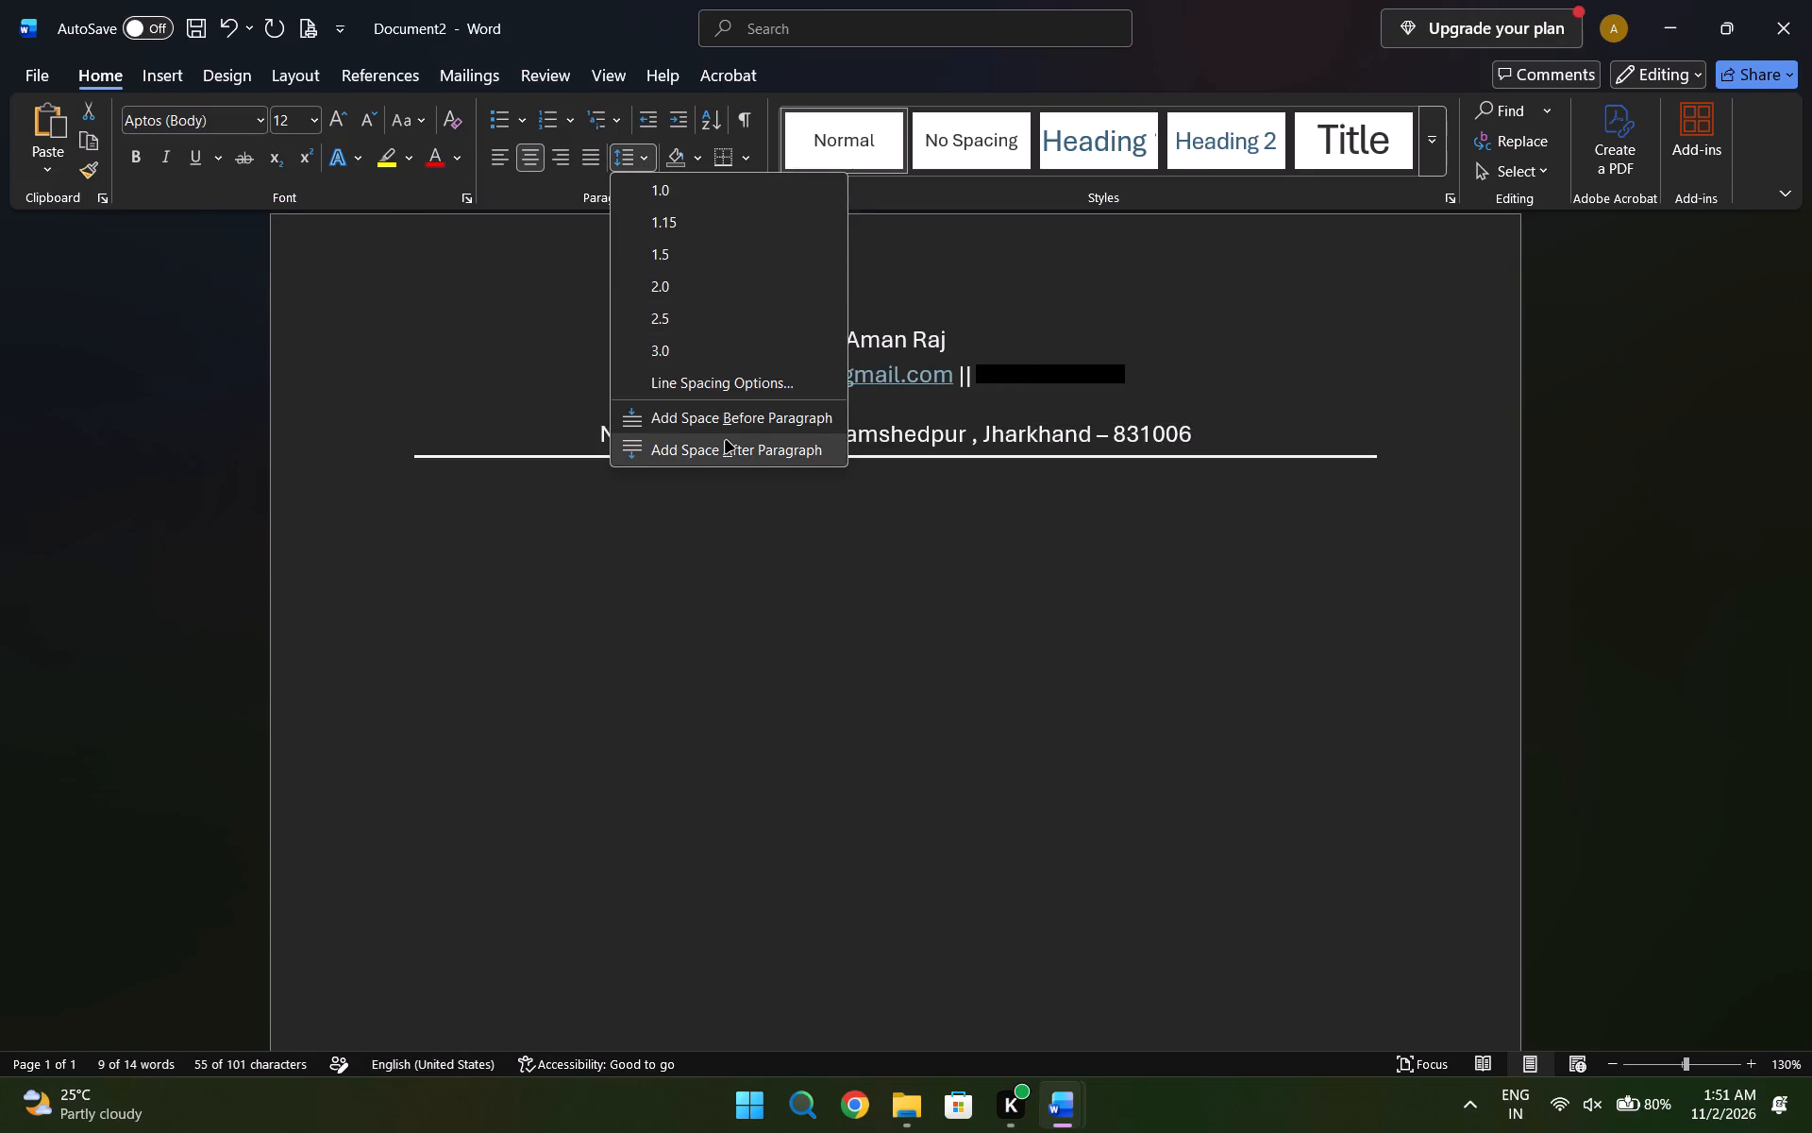
{"action": "left_click", "coordinate": [729, 441]}
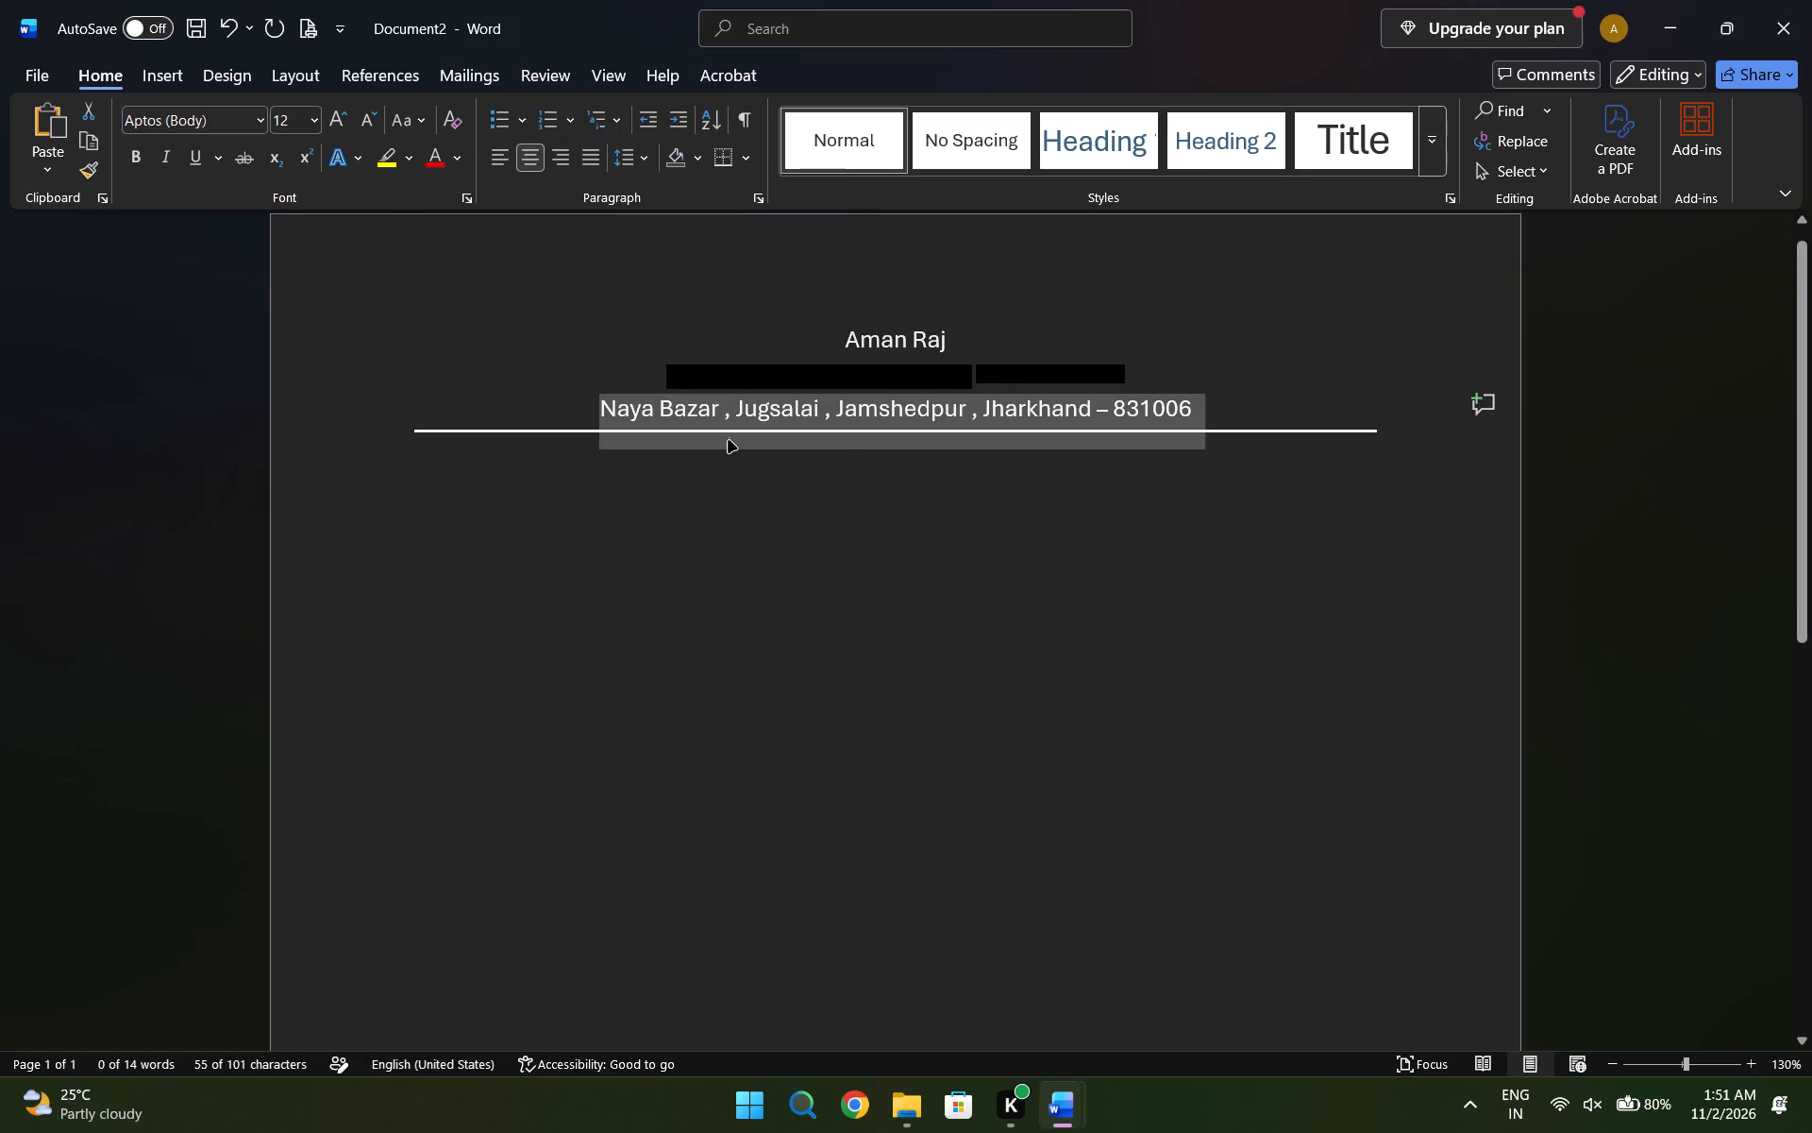
{"action": "left_click", "coordinate": [1255, 426]}
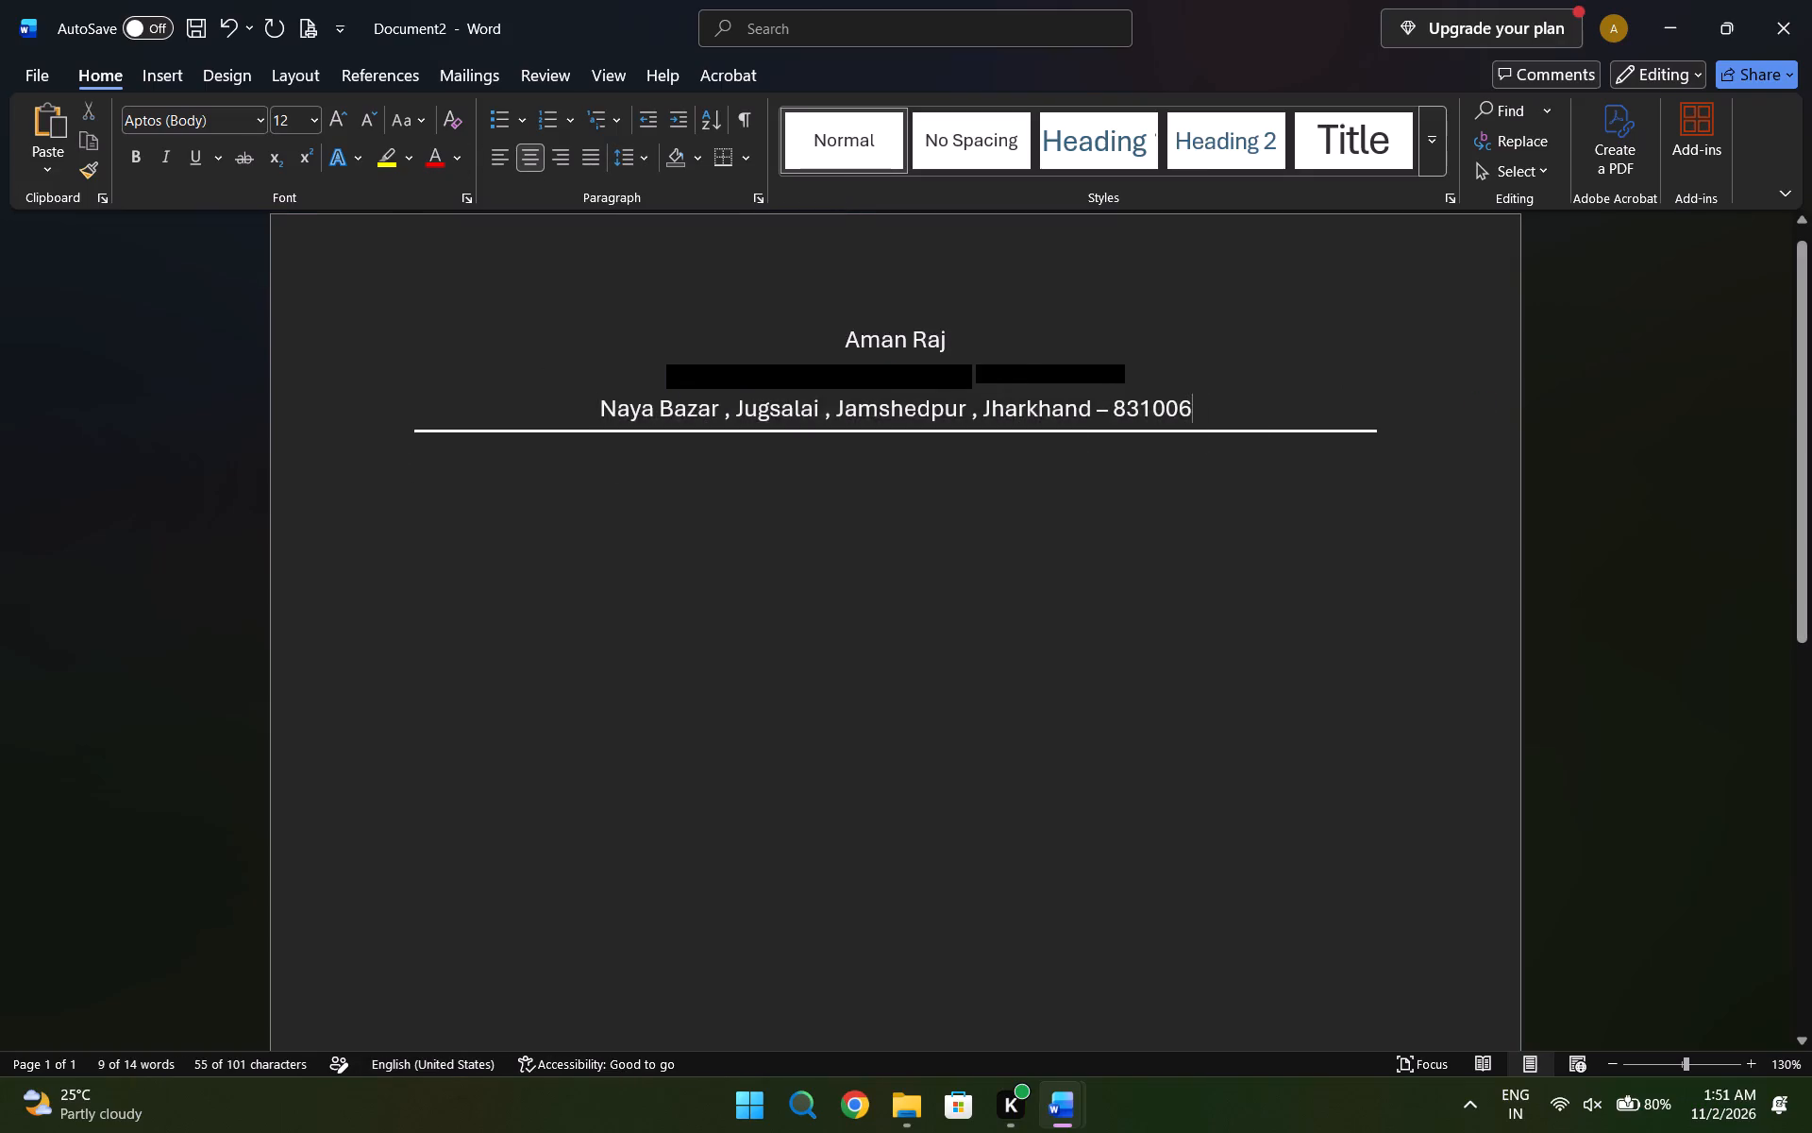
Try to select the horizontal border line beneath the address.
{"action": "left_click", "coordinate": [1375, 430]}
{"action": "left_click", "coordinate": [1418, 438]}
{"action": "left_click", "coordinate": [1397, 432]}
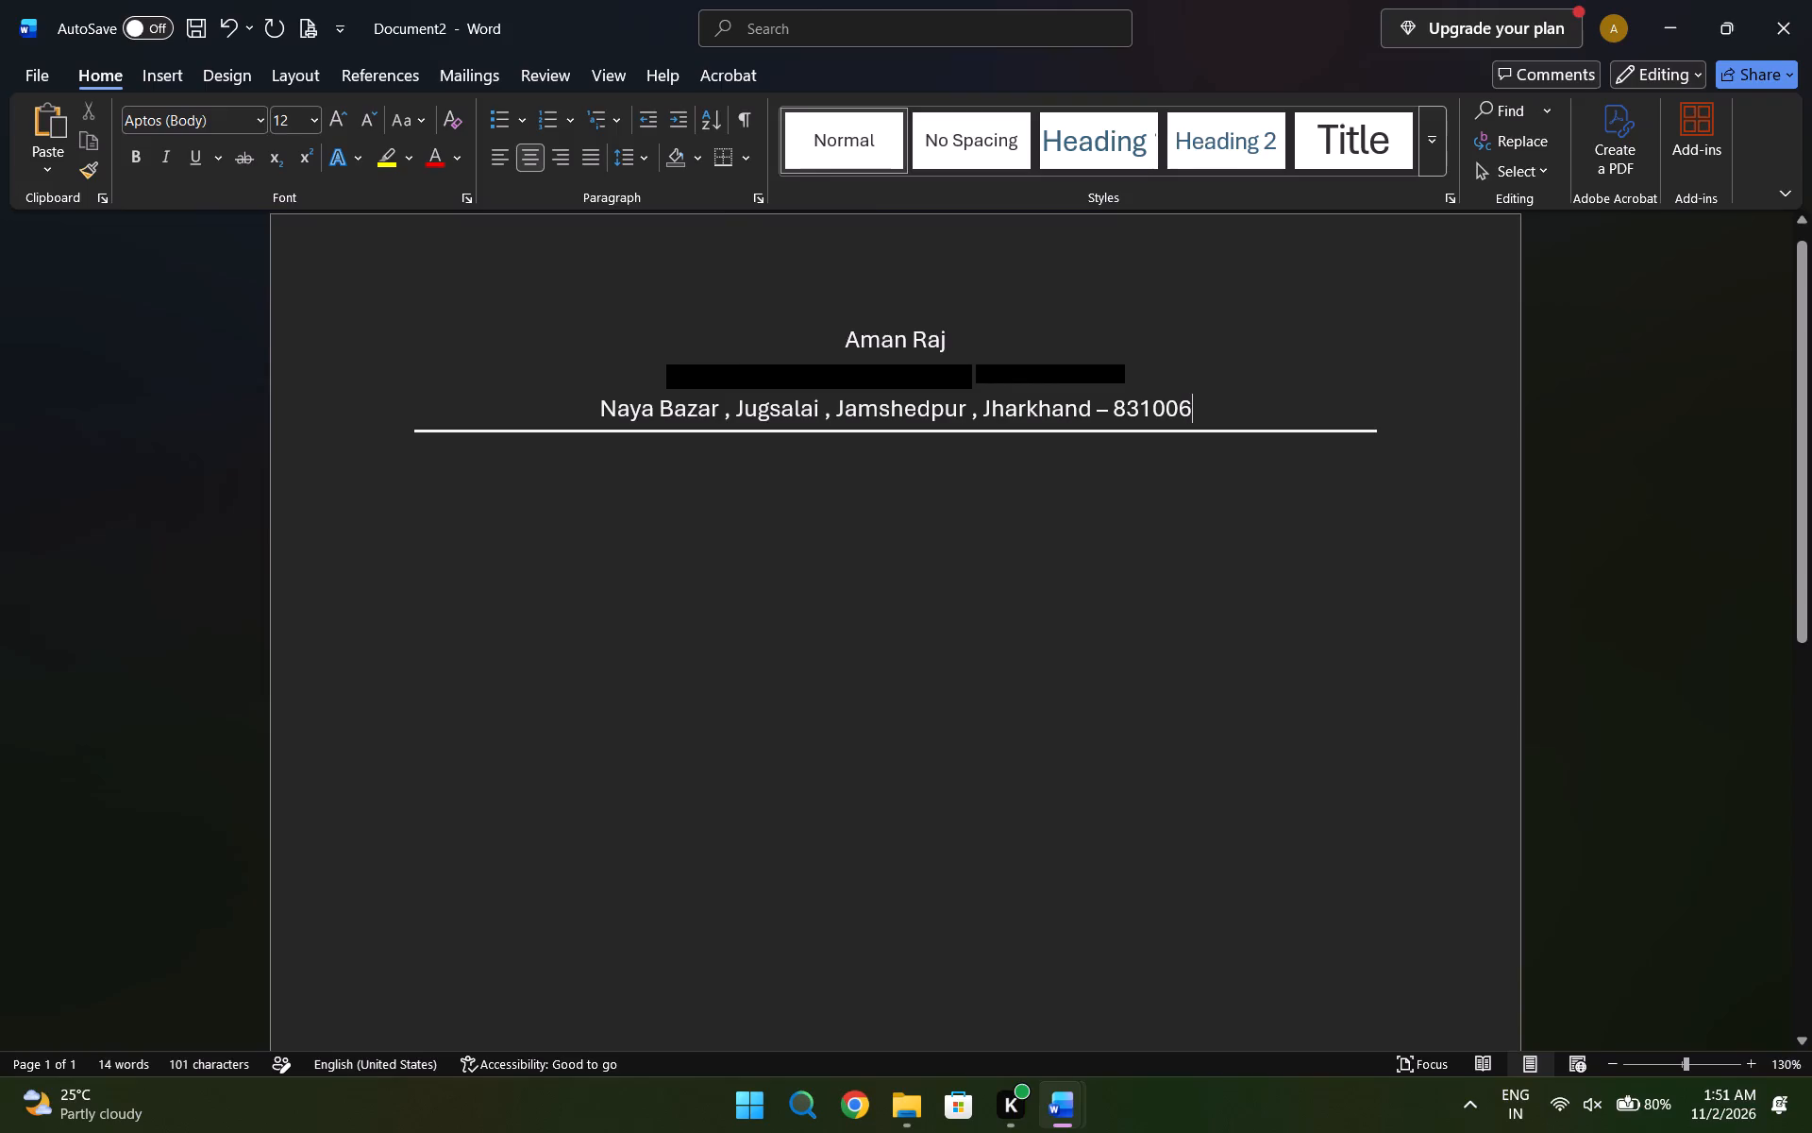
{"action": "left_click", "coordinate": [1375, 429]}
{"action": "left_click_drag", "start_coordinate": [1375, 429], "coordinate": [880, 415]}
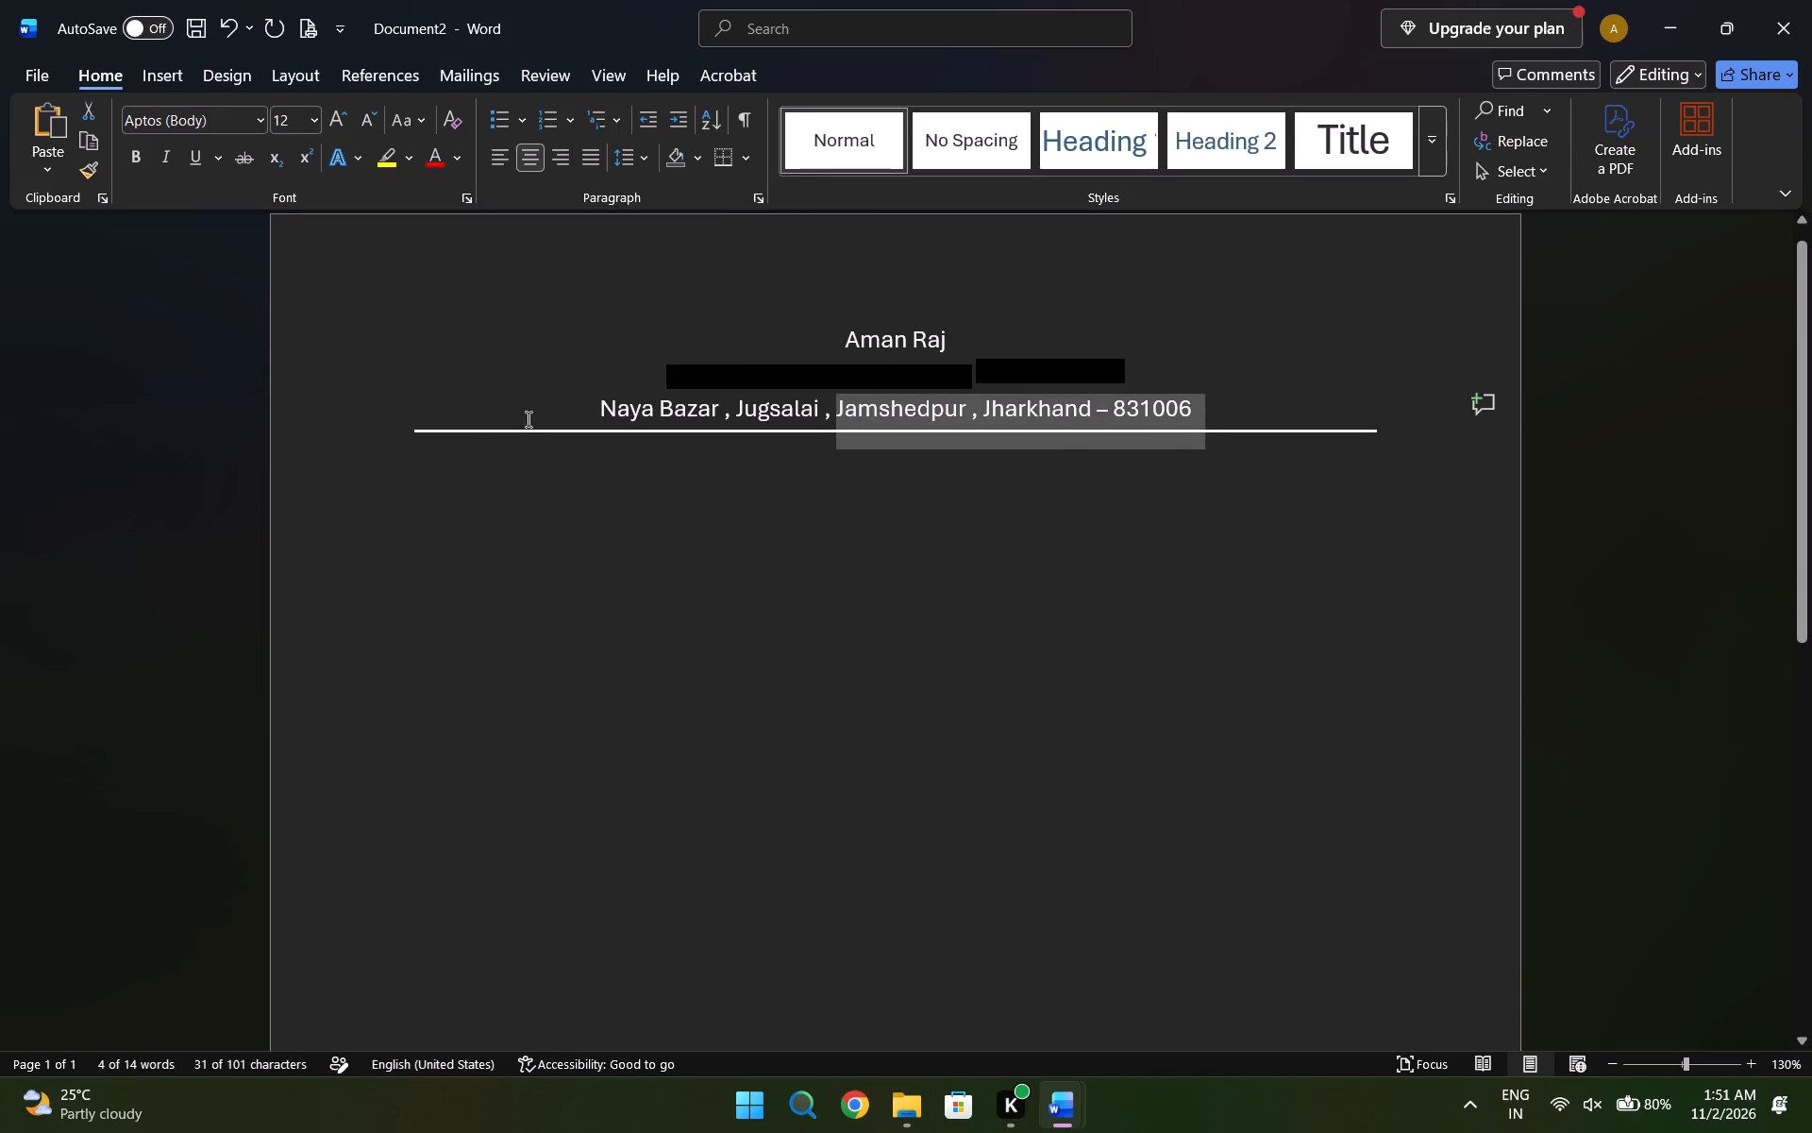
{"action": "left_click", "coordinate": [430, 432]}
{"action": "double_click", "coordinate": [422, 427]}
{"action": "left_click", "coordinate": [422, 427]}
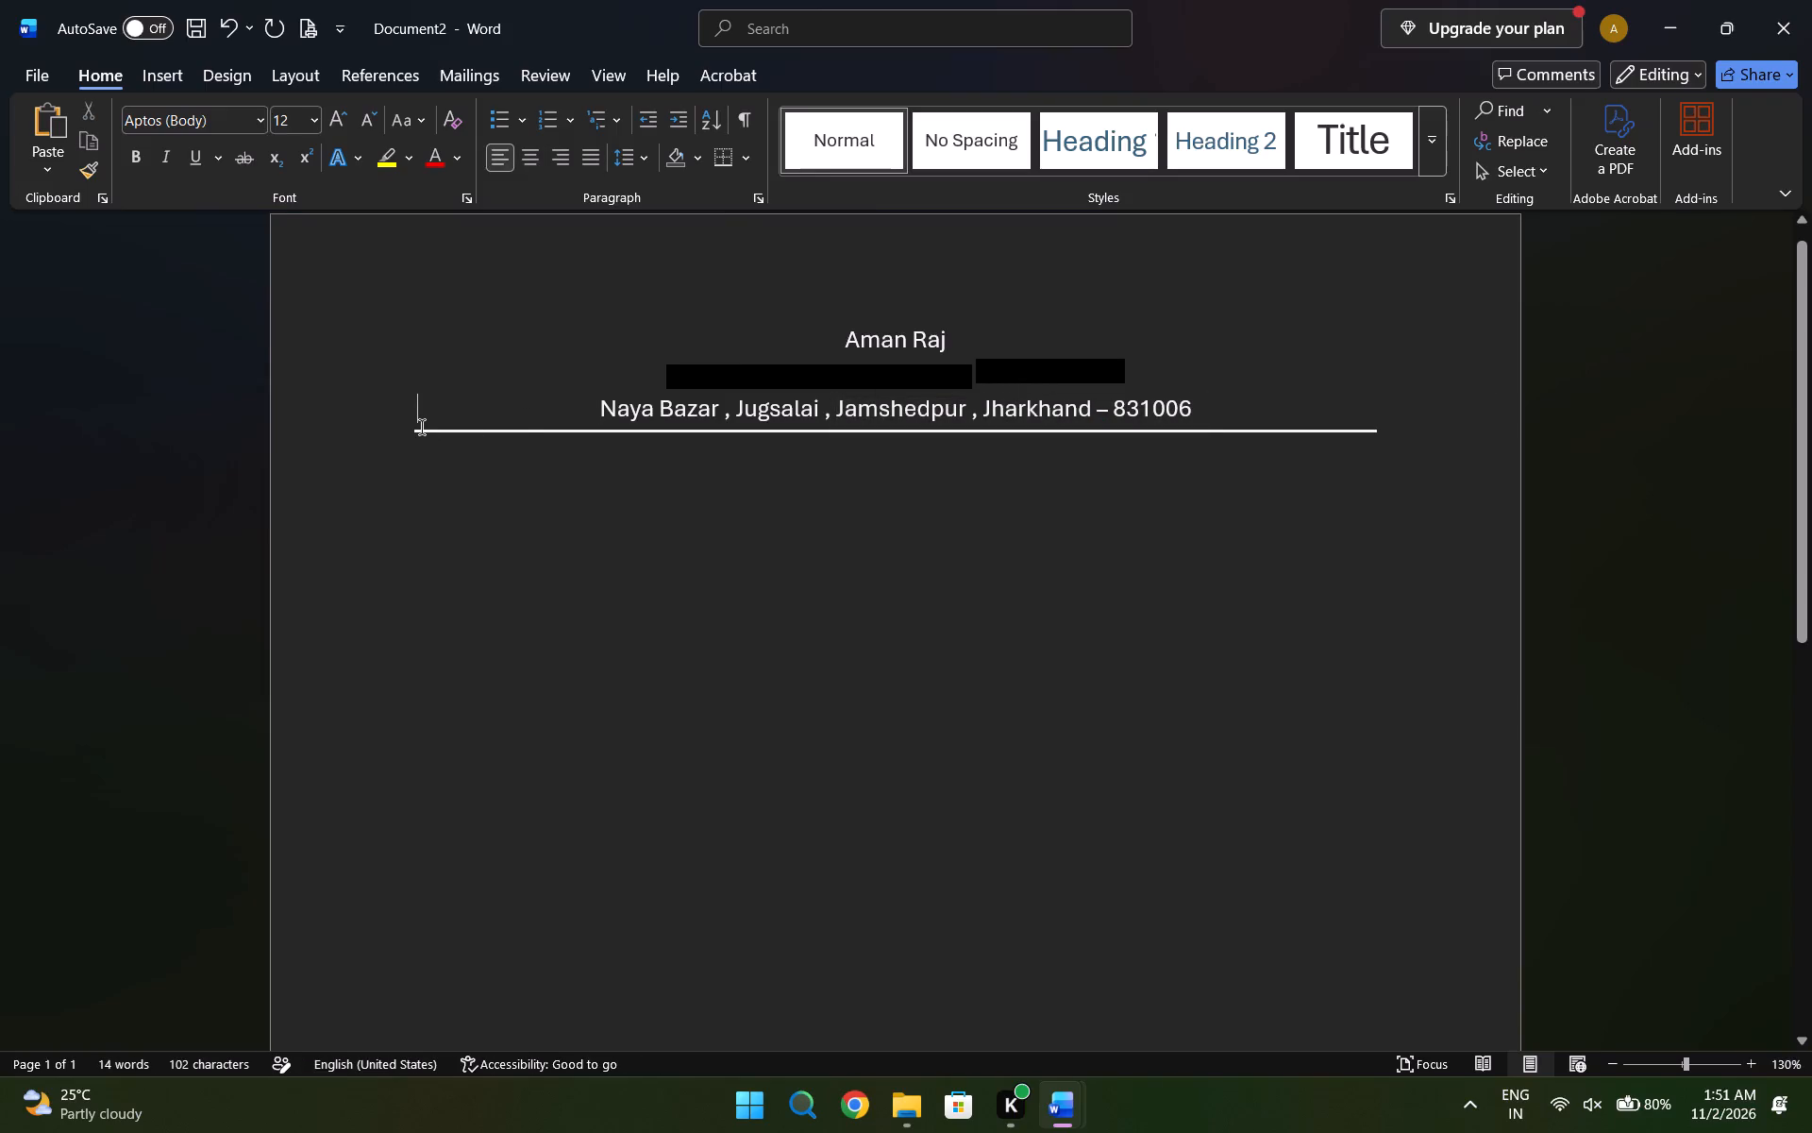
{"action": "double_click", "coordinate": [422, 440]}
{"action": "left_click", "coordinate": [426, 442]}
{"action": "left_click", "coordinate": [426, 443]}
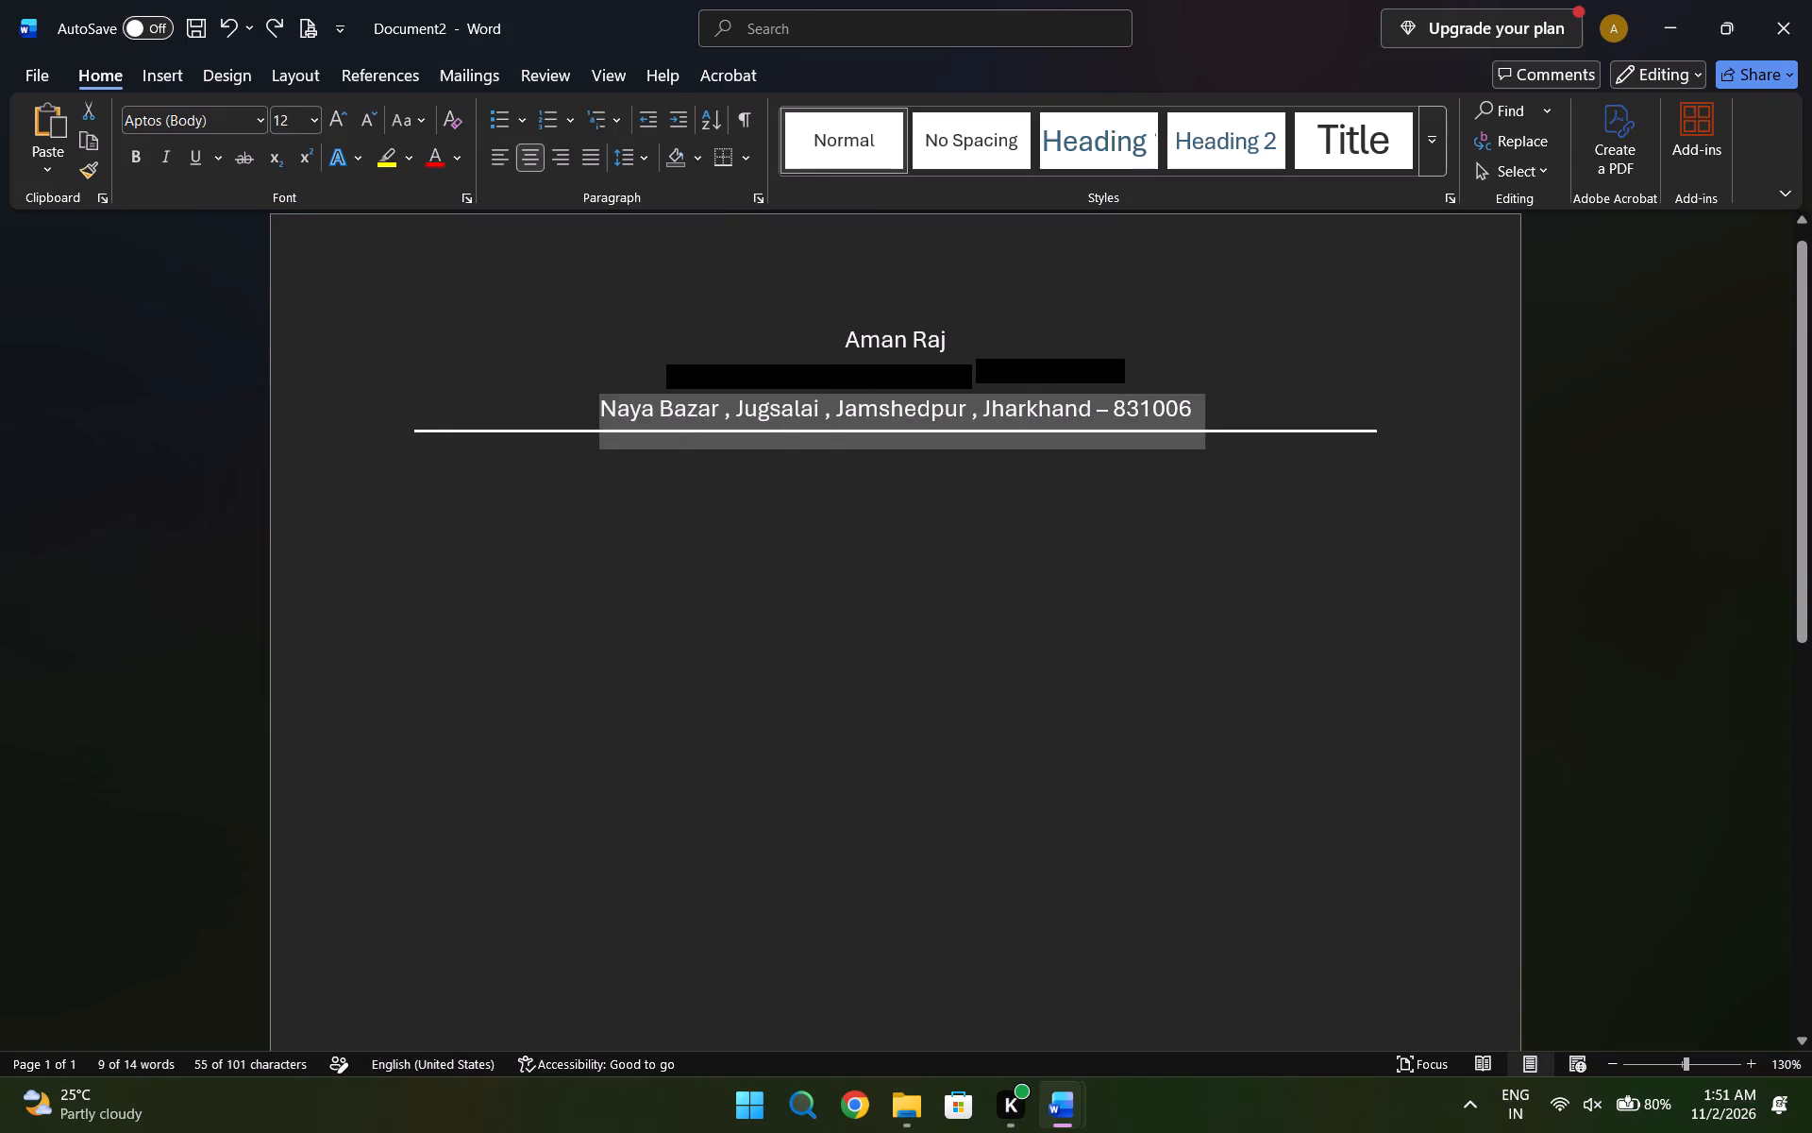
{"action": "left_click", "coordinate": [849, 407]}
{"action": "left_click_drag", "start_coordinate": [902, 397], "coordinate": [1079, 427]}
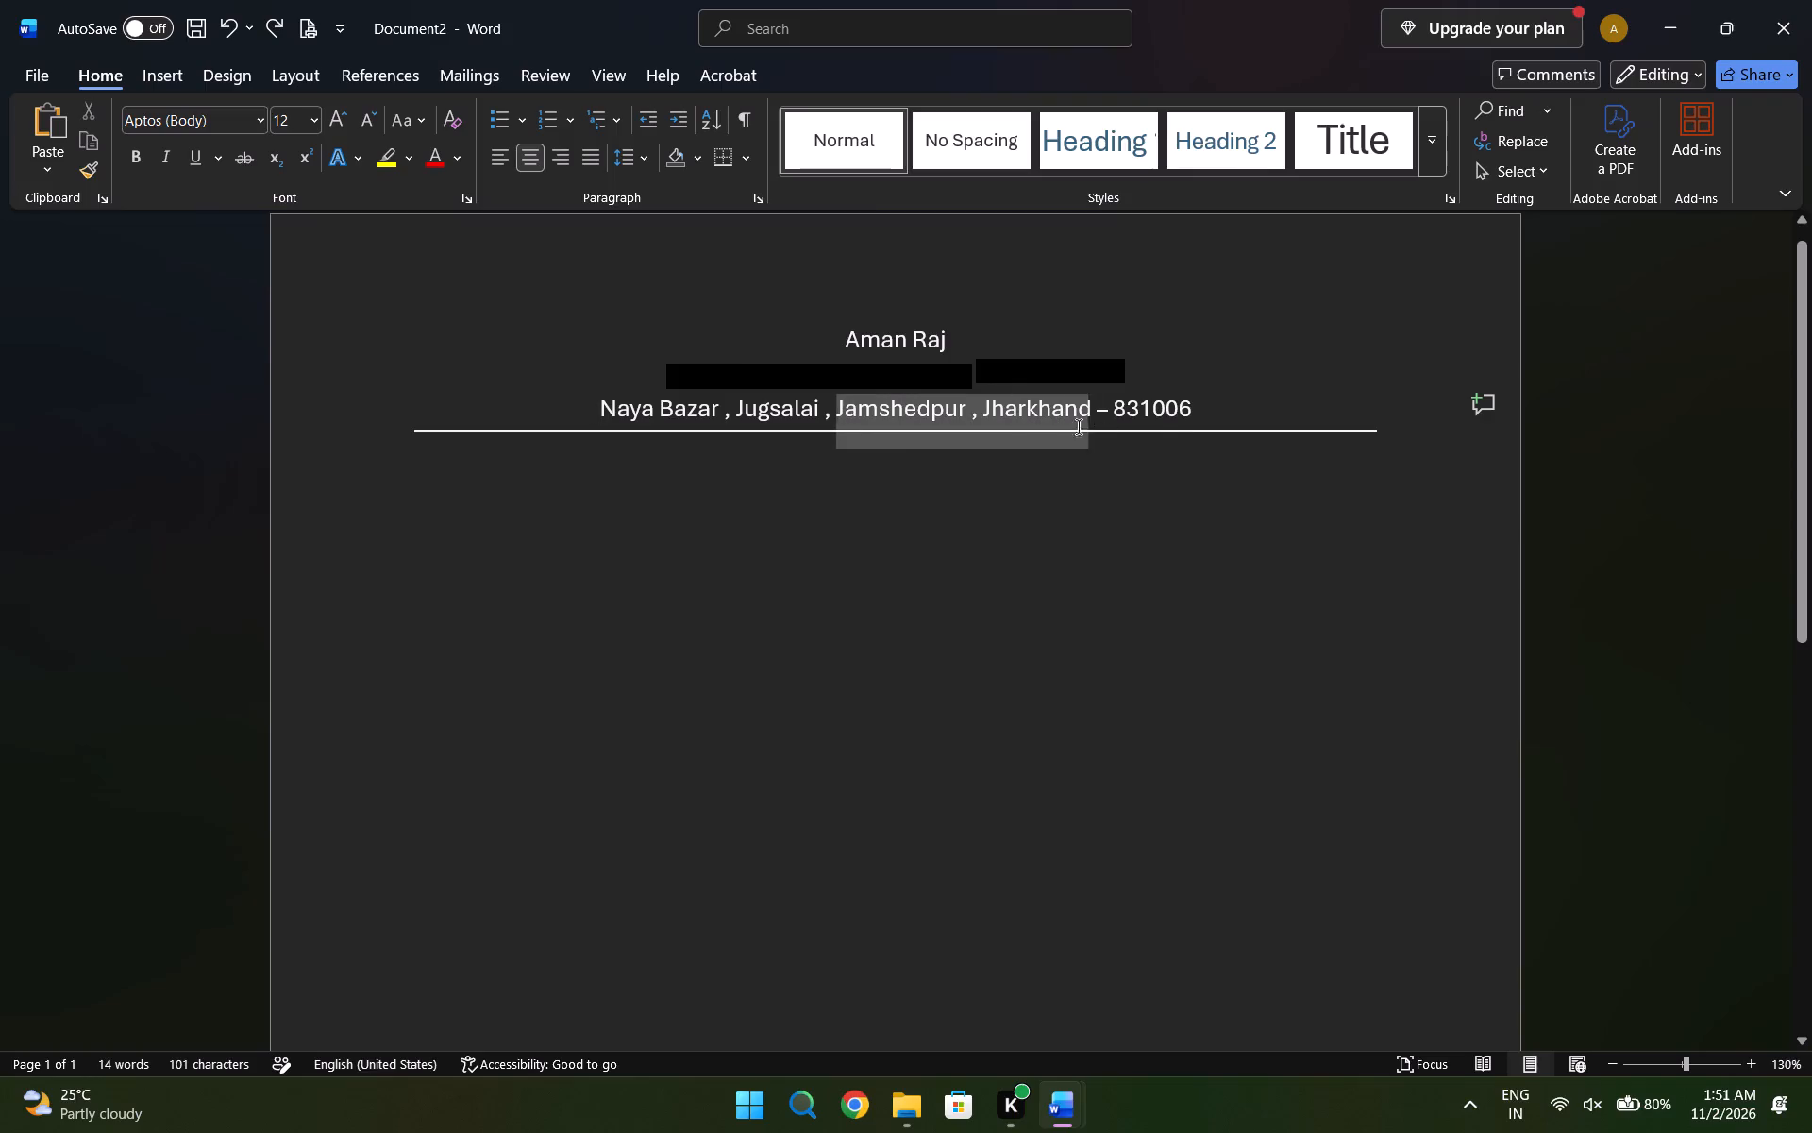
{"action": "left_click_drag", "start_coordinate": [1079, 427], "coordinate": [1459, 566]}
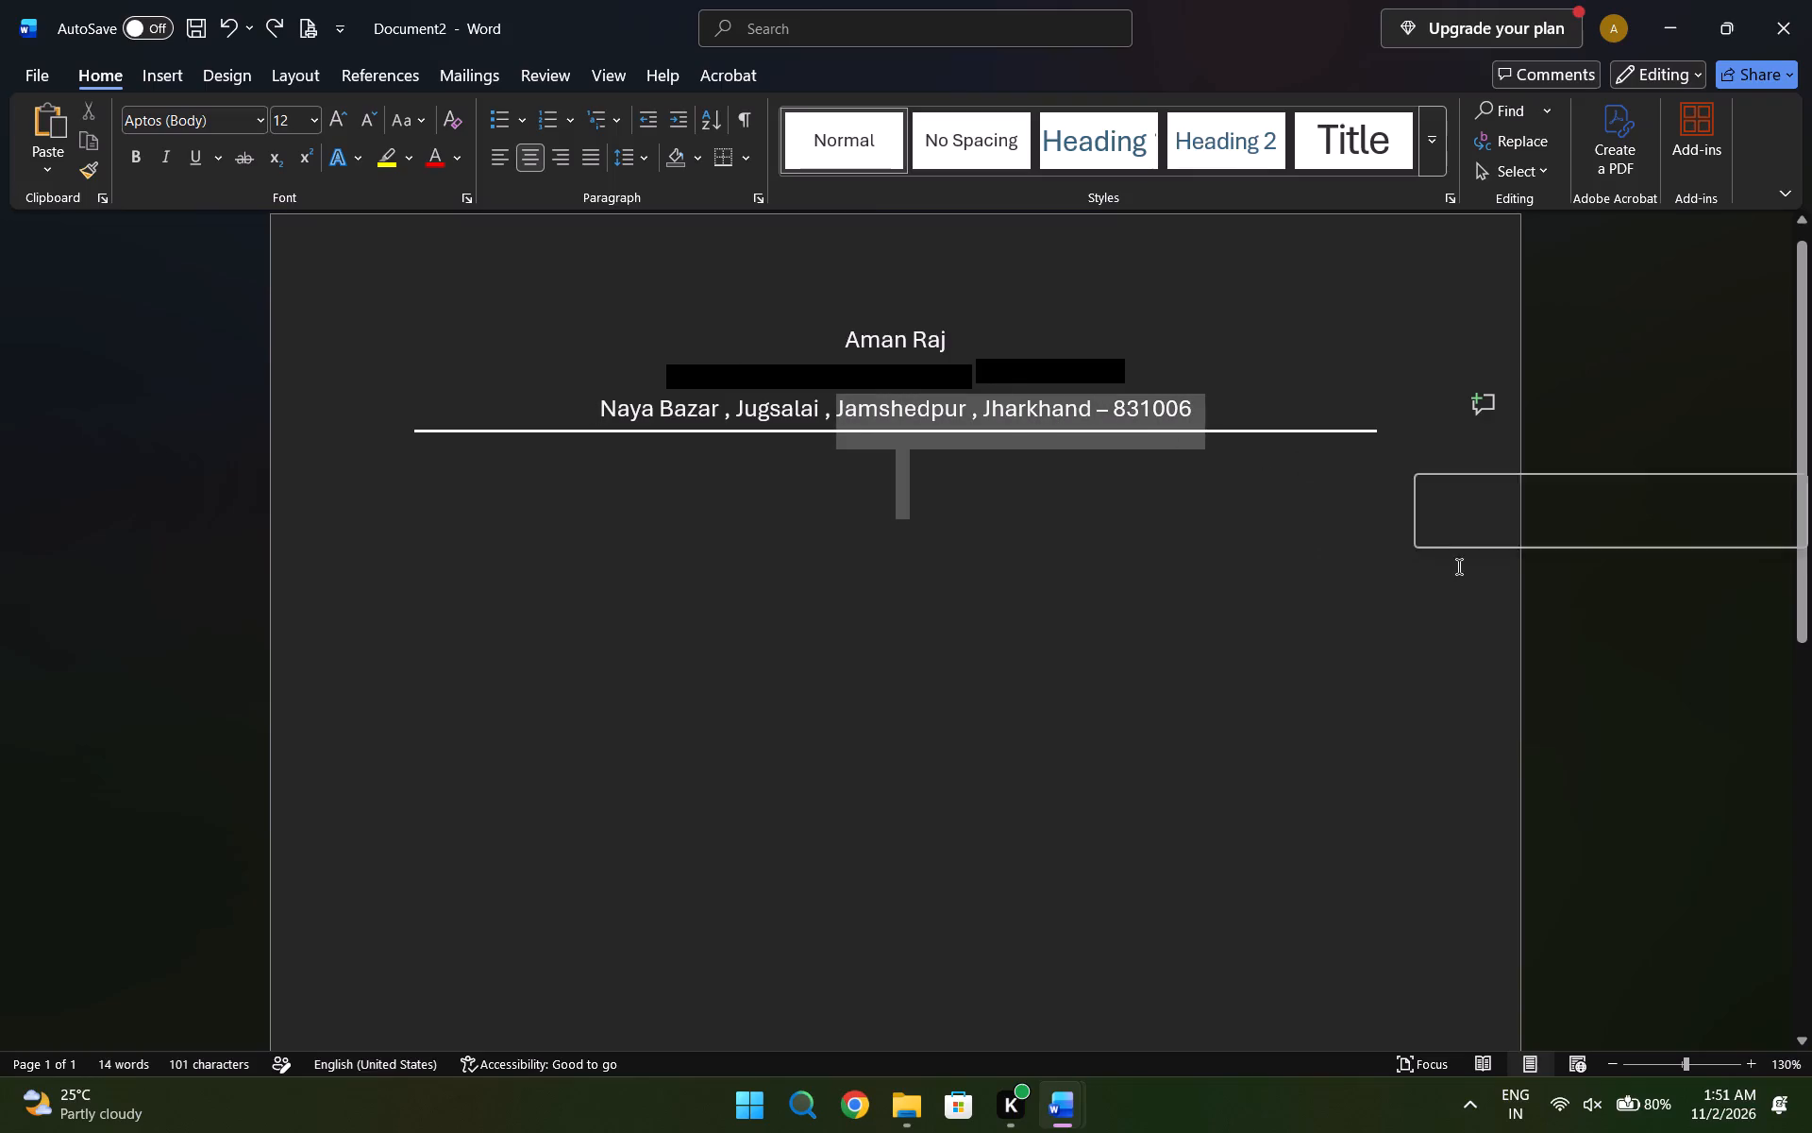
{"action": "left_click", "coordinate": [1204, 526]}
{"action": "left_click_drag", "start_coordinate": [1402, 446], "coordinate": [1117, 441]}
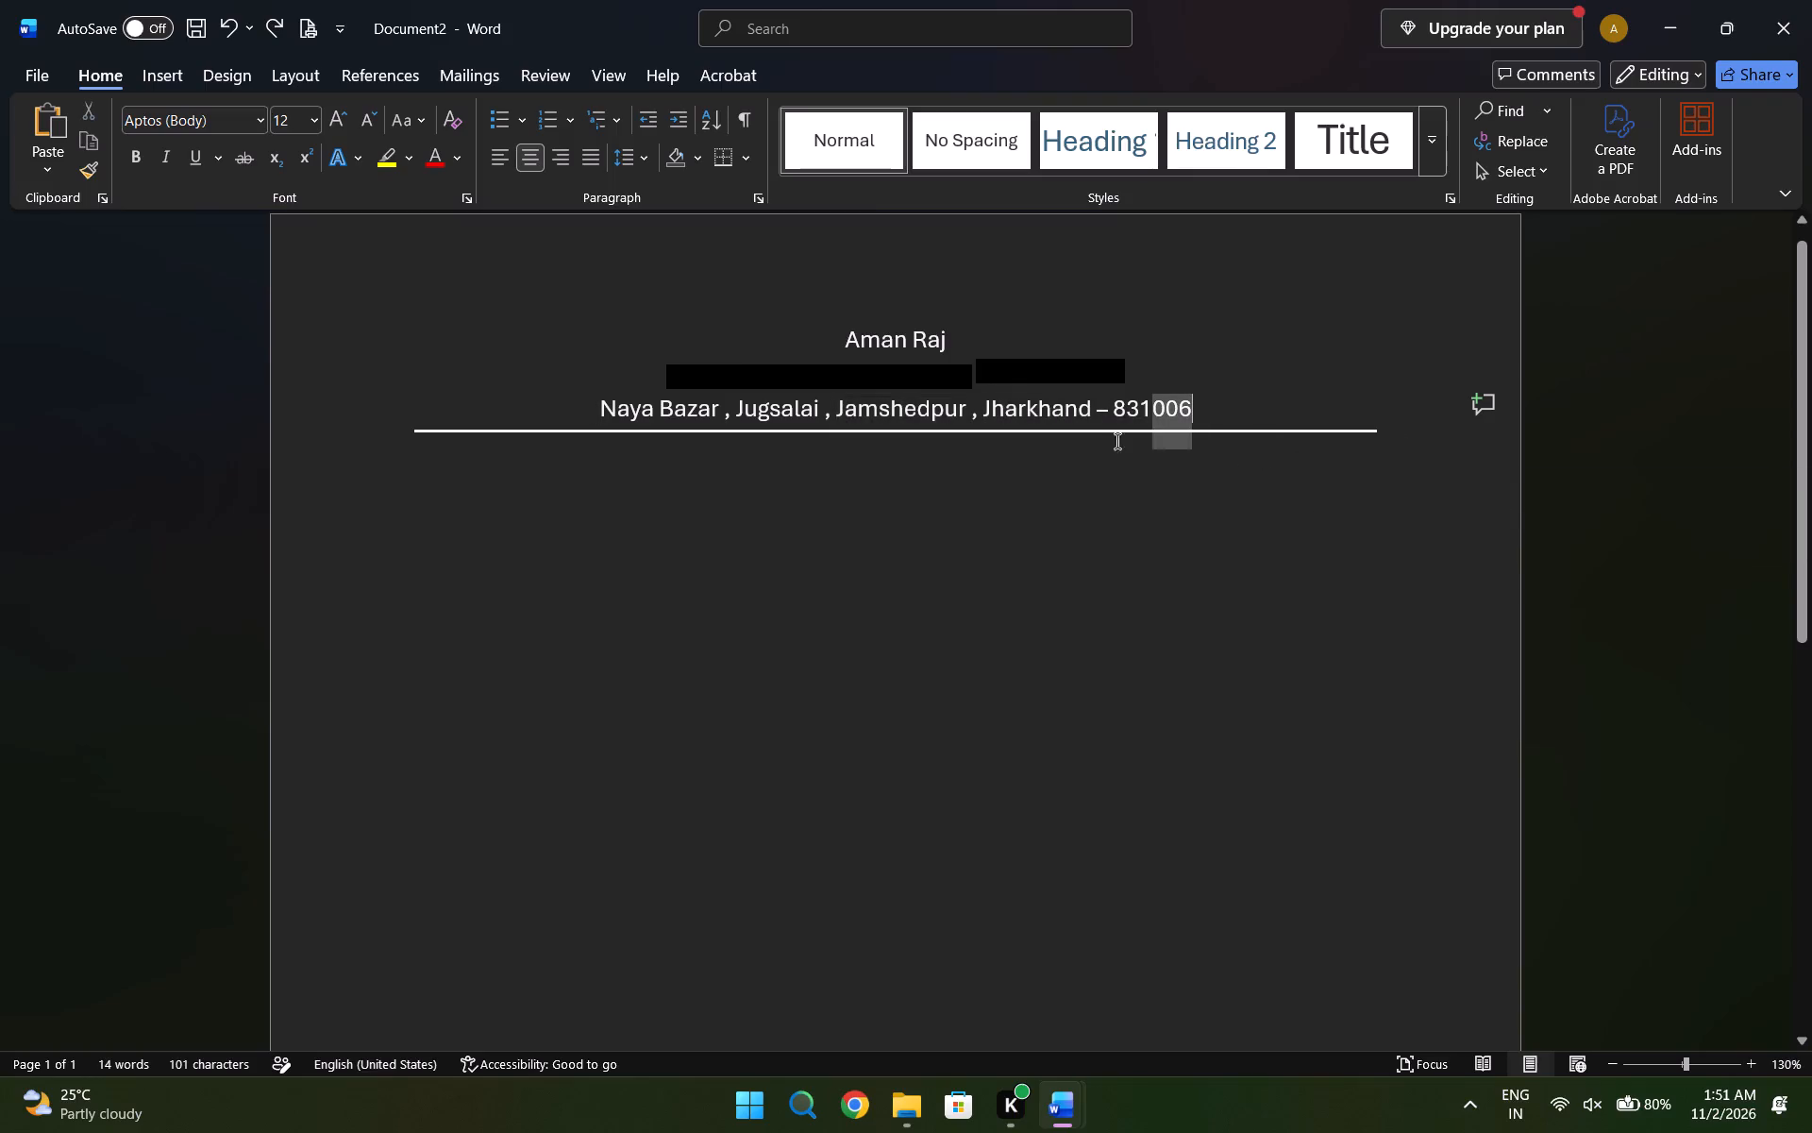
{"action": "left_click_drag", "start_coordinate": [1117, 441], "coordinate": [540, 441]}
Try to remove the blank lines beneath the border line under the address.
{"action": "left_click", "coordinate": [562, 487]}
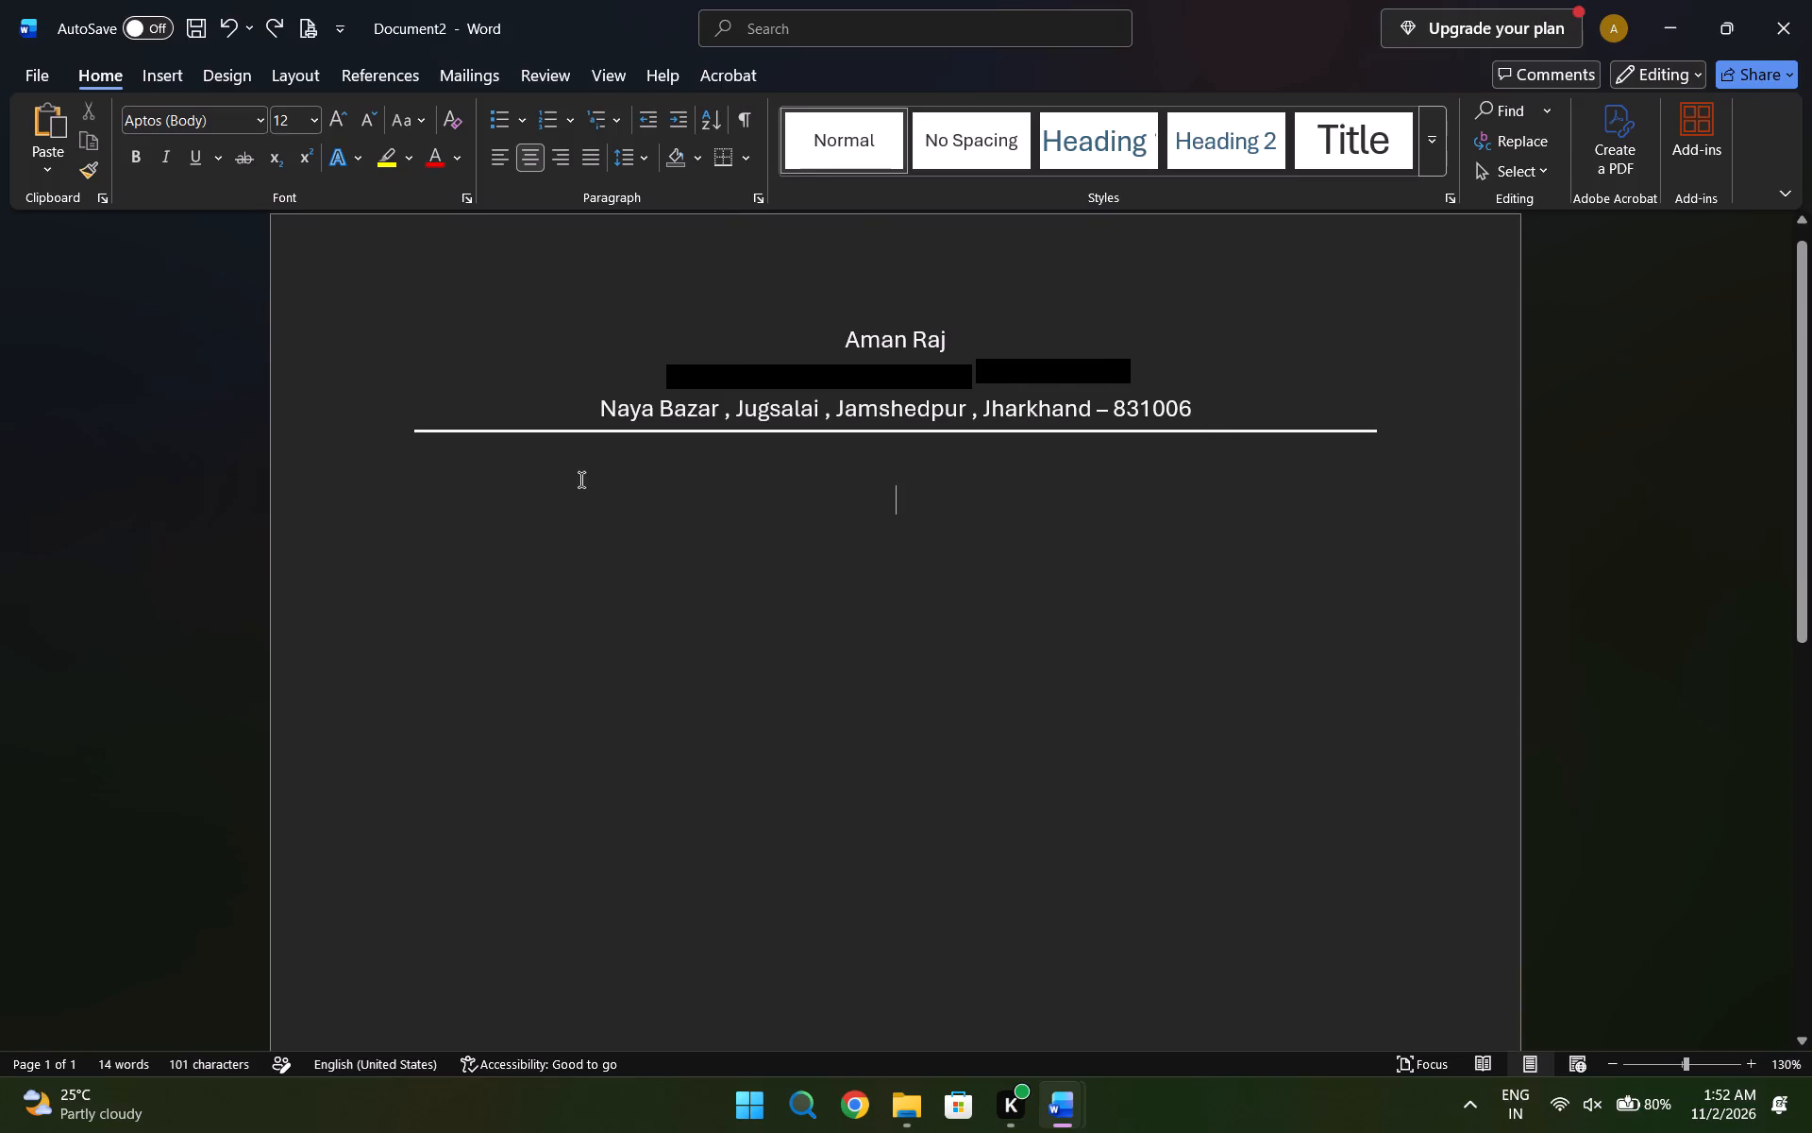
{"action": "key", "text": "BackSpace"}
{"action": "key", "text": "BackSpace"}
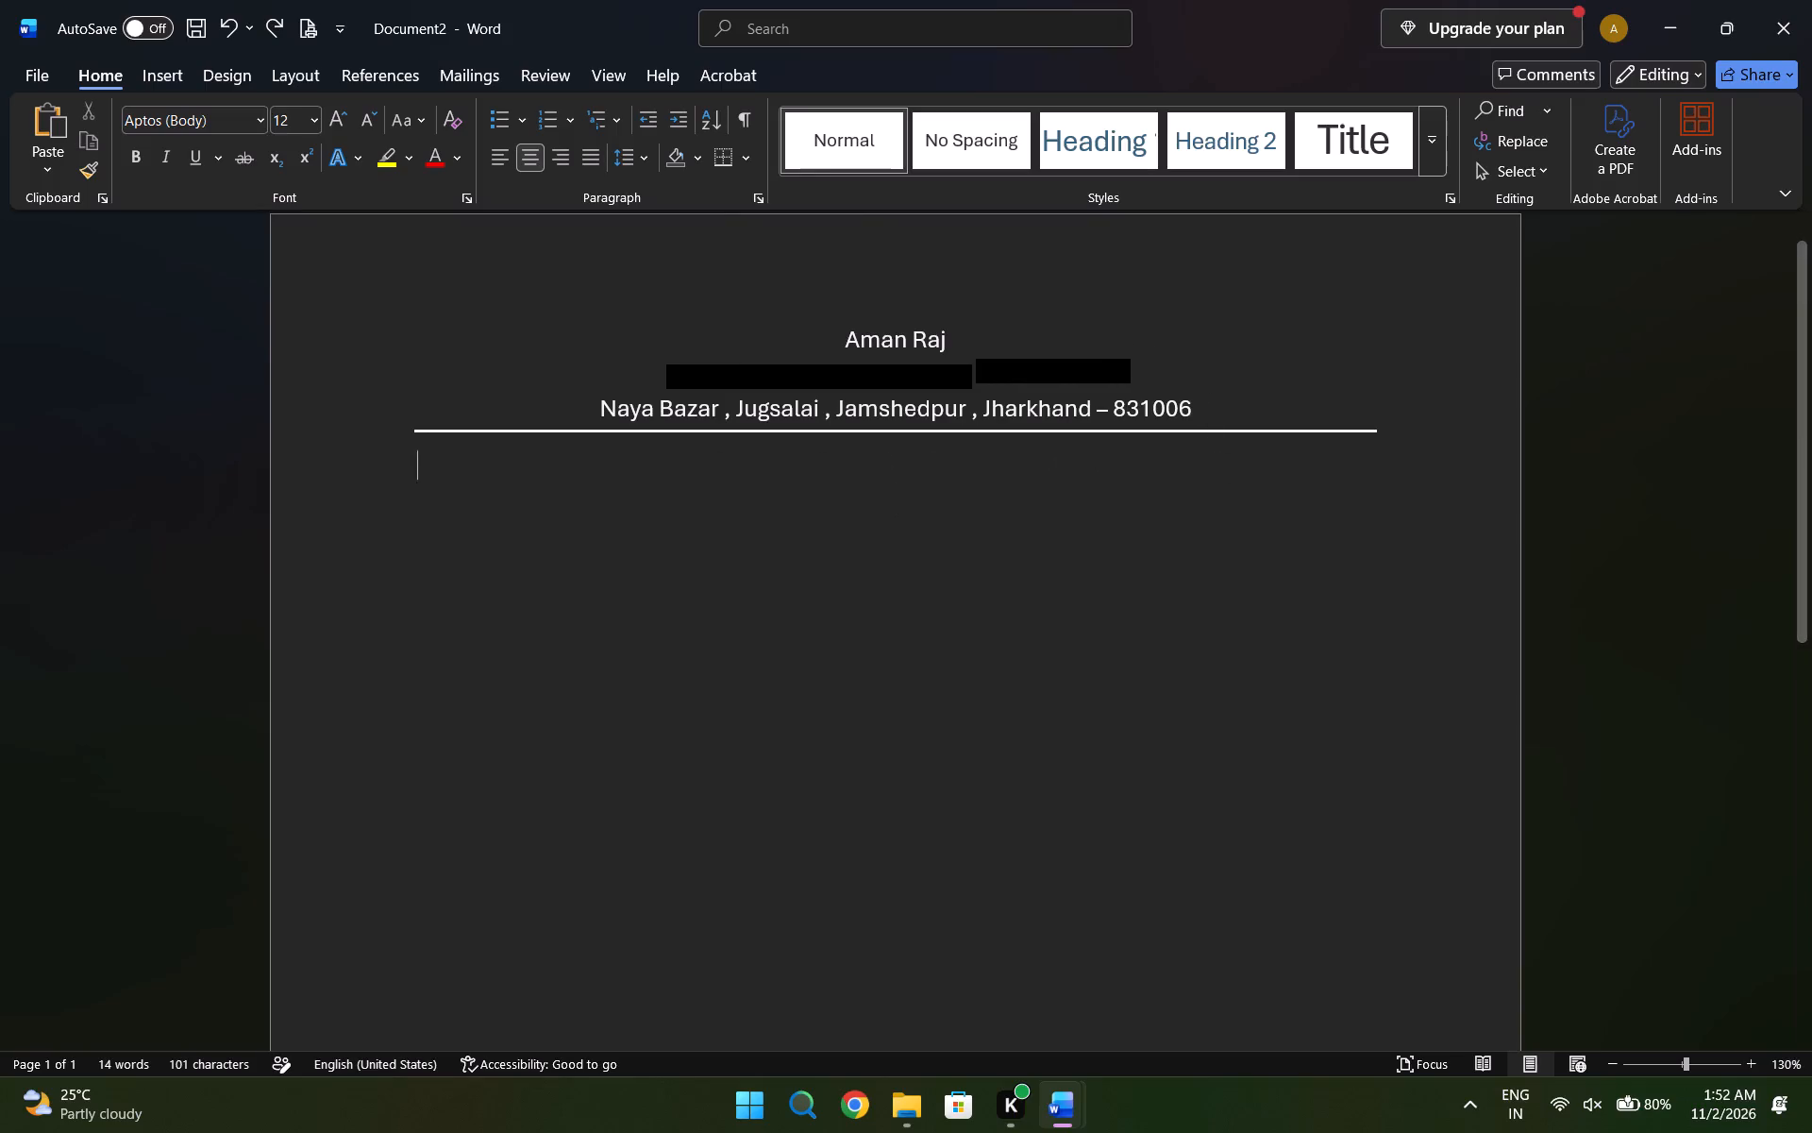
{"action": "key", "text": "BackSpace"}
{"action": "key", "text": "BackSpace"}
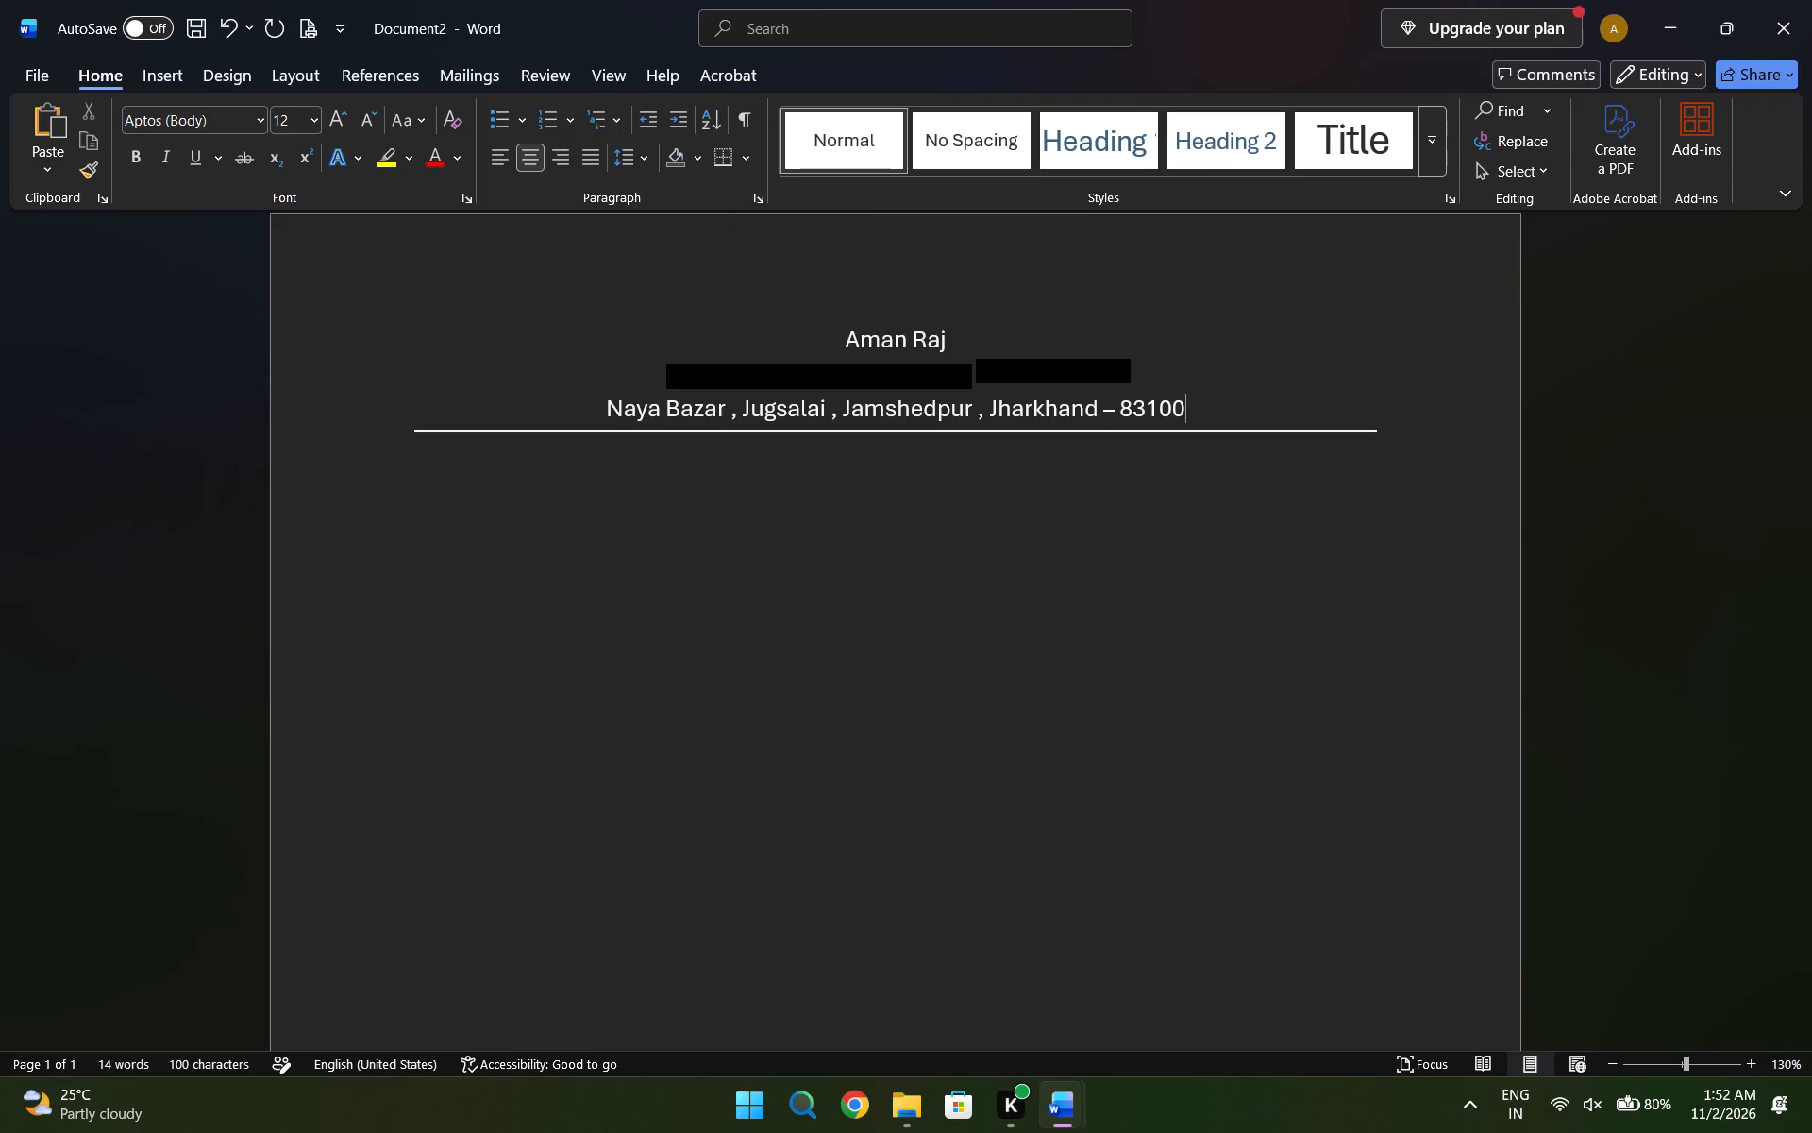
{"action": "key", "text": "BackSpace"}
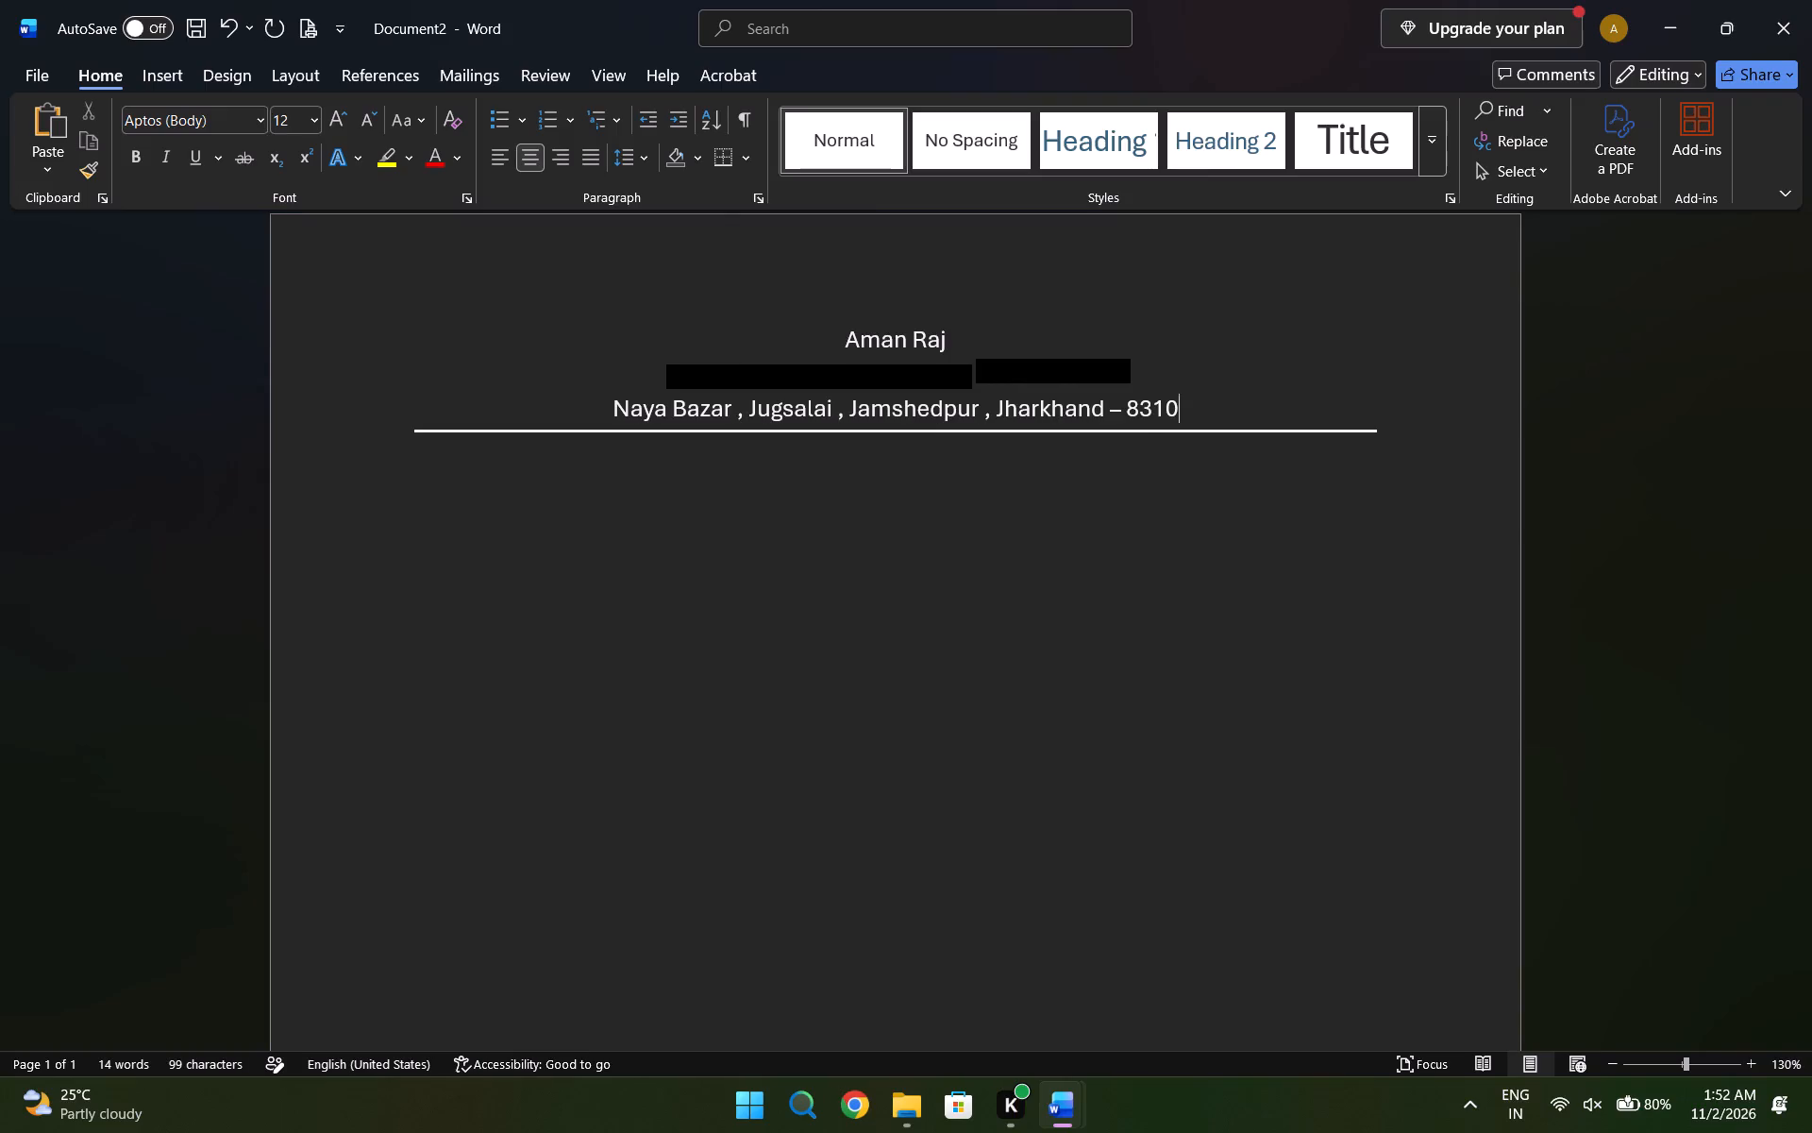
Undo the recent edits back to the plain underscore divider beneath the address line.
{"action": "key", "text": "ctrl+z"}
{"action": "key", "text": "ctrl+z"}
{"action": "key", "text": "ctrl+z"}
{"action": "key", "text": "ctrl+z"}
{"action": "key", "text": "ctrl+z"}
{"action": "key", "text": "ctrl+z"}
{"action": "key", "text": "ctrl+z"}
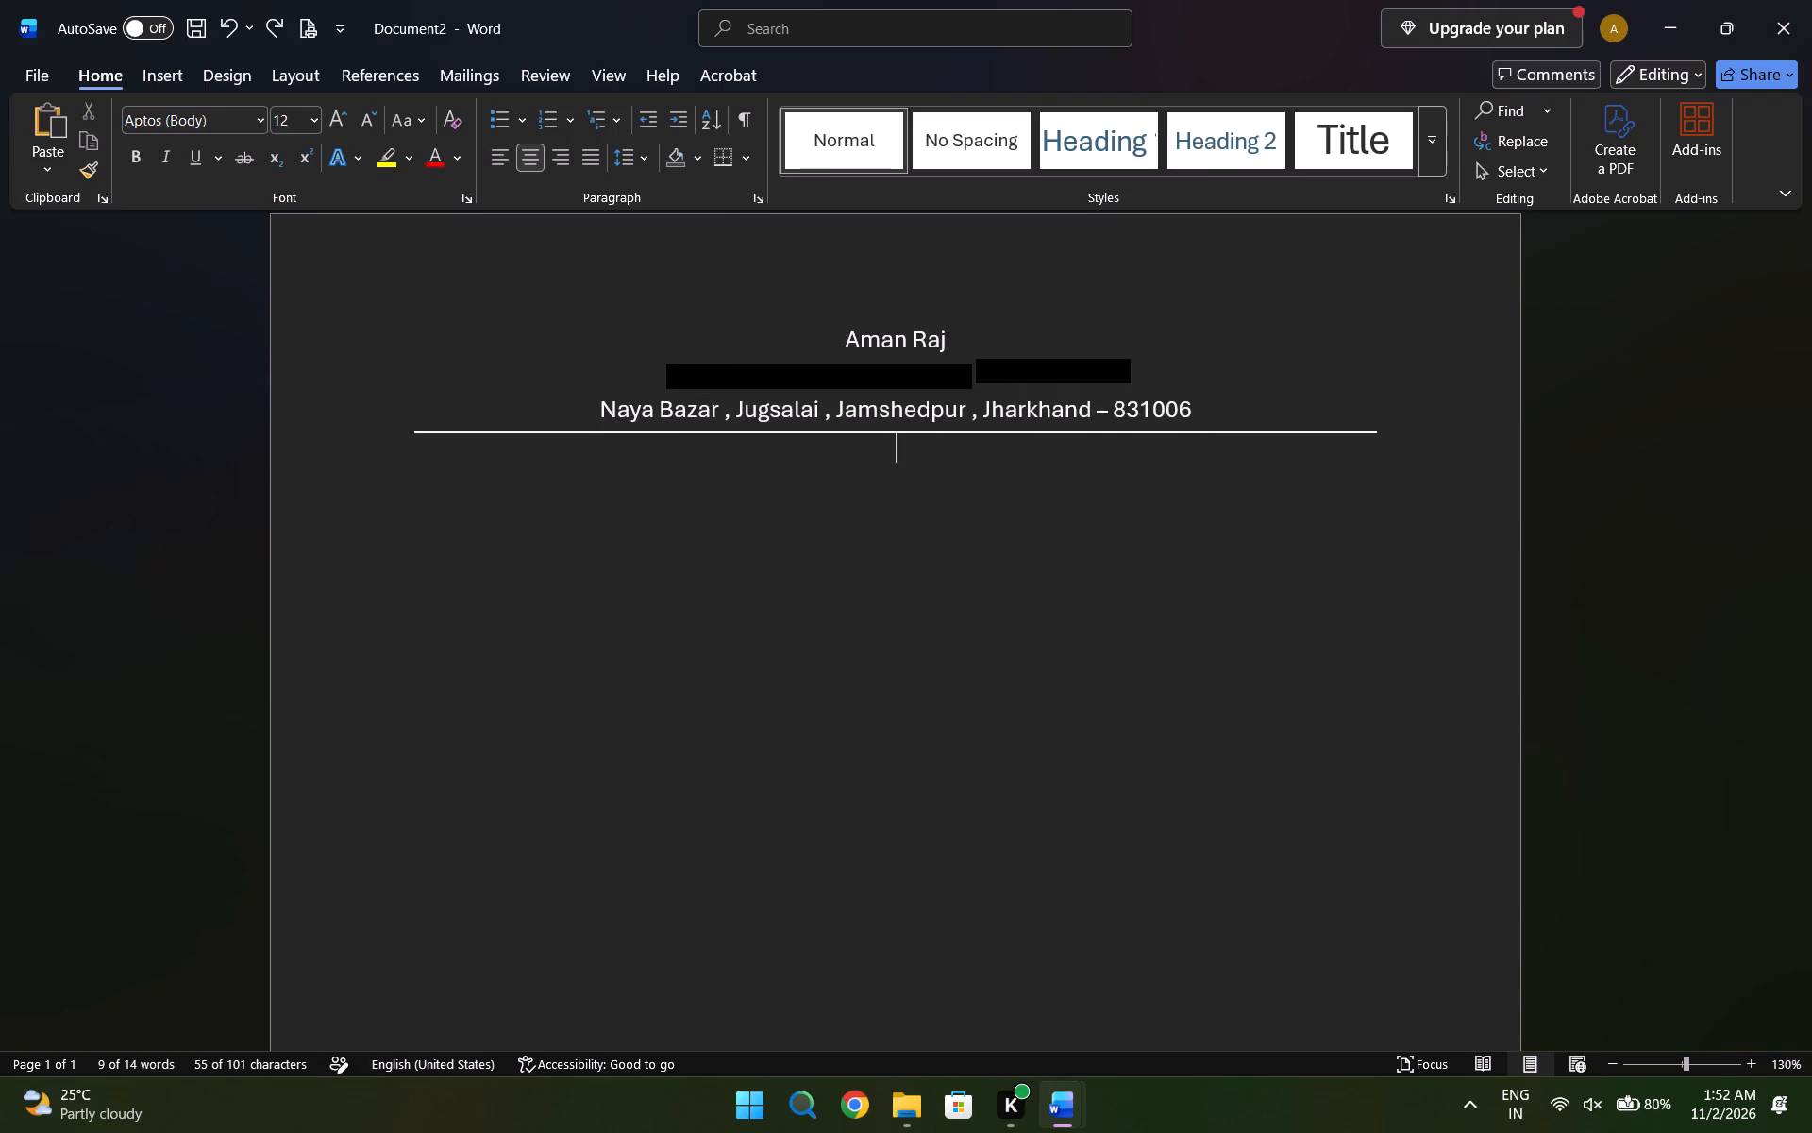
{"action": "key", "text": "ctrl+z"}
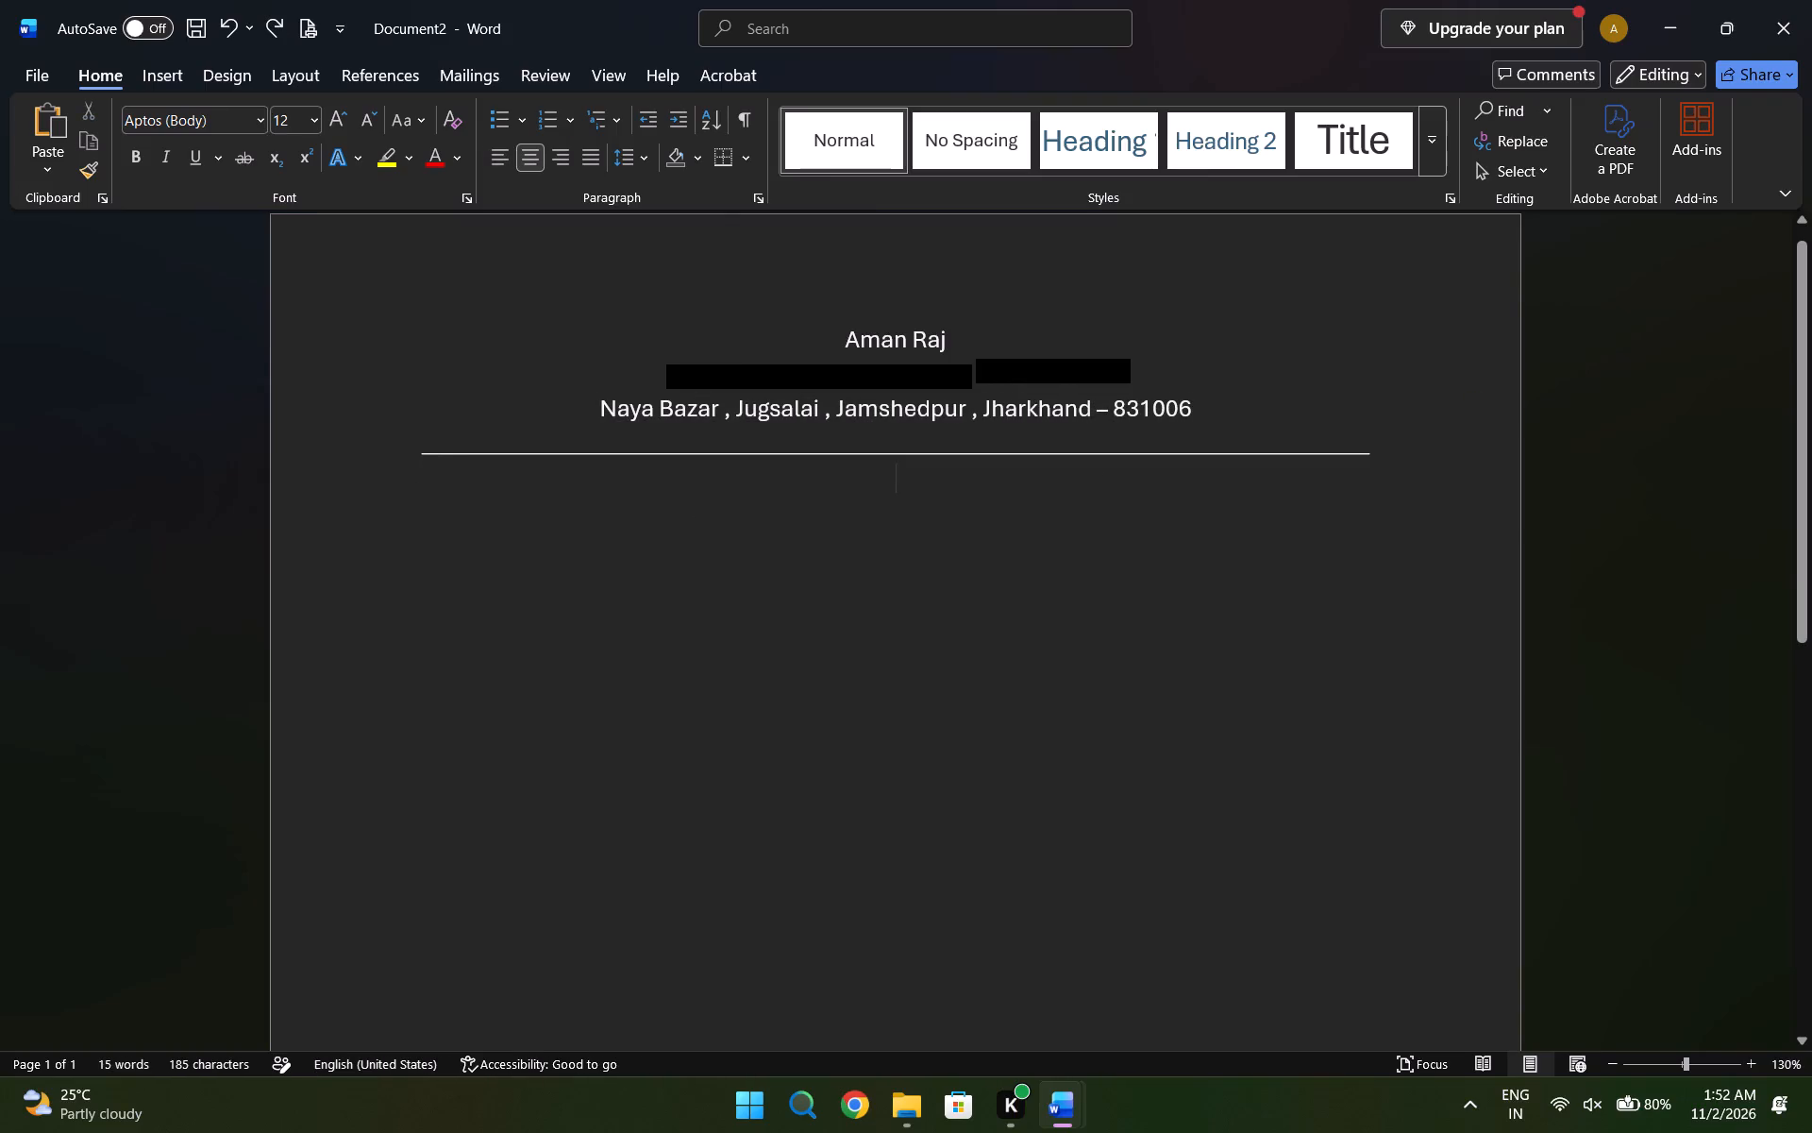
Add a new blank line below the underscore divider and left-align it.
{"action": "key", "text": "Return"}
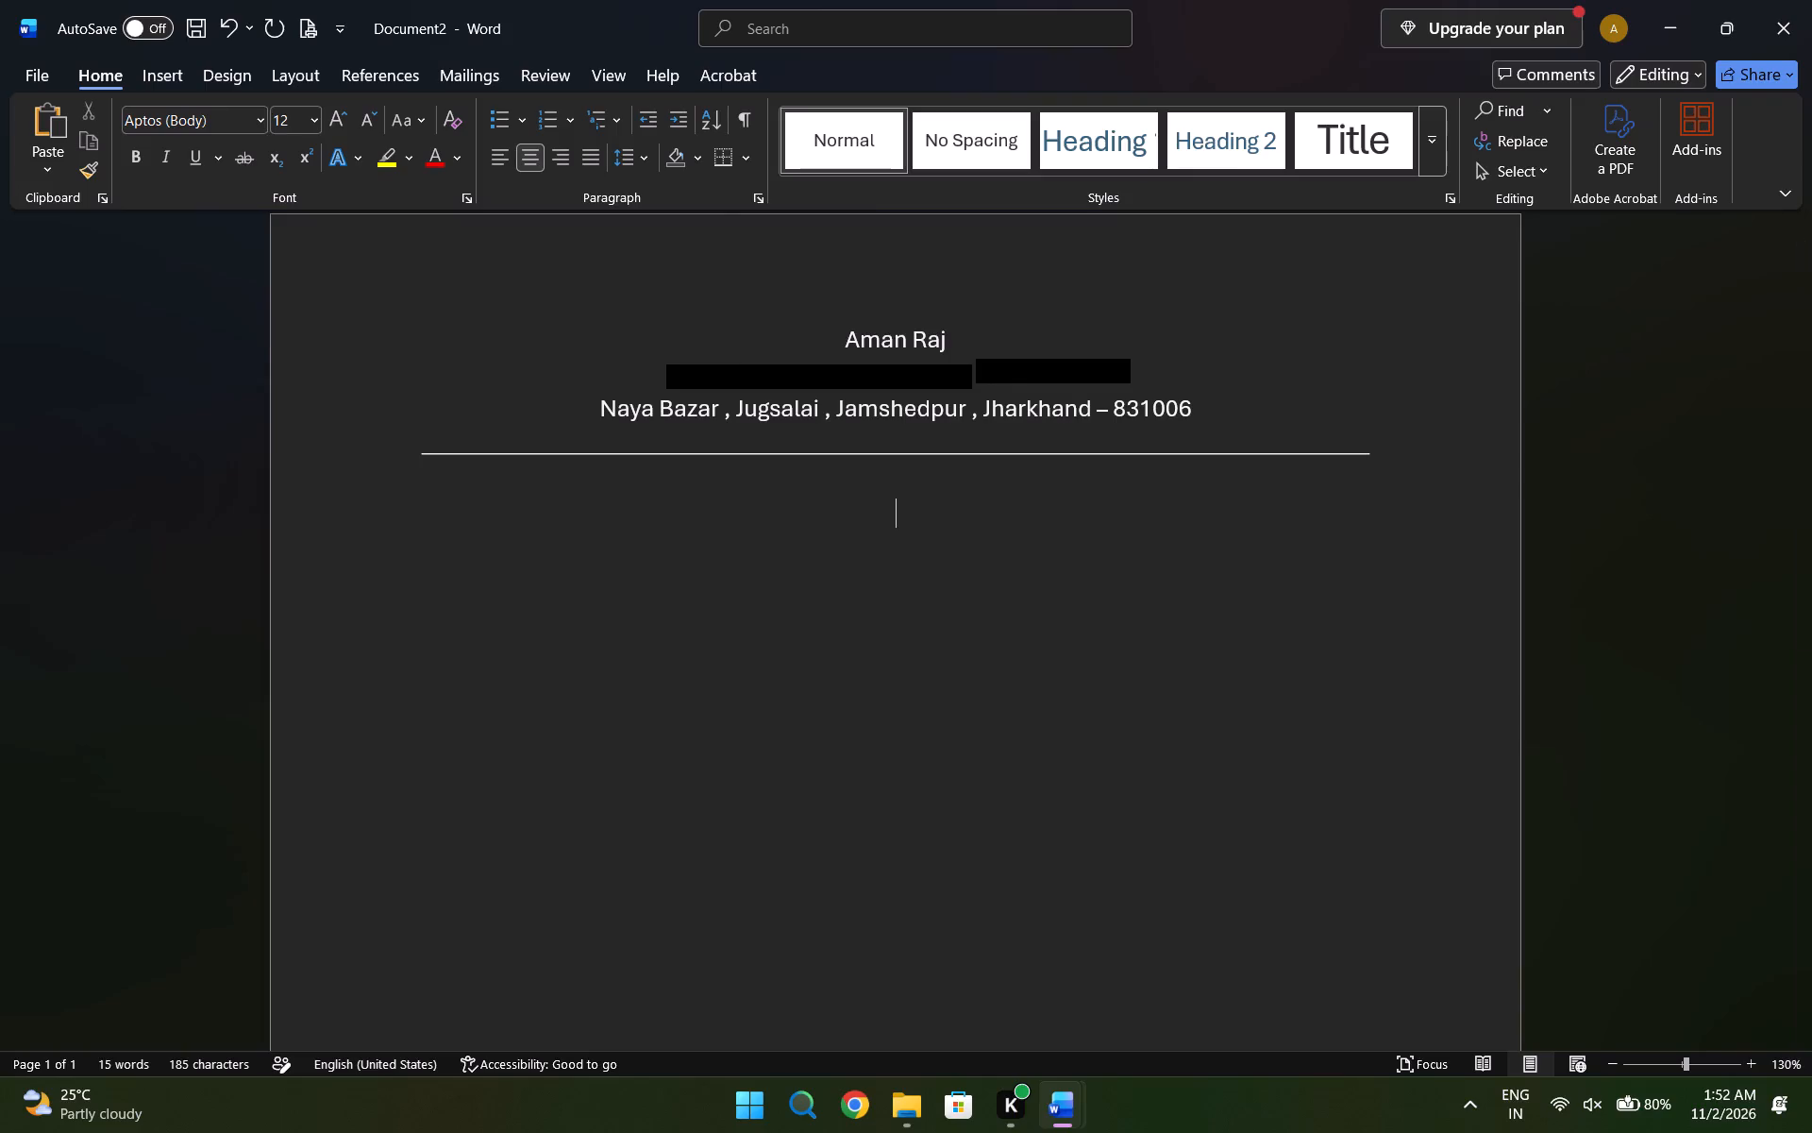
{"action": "key", "text": "BackSpace"}
{"action": "key", "text": "Return"}
{"action": "left_click", "coordinate": [497, 163]}
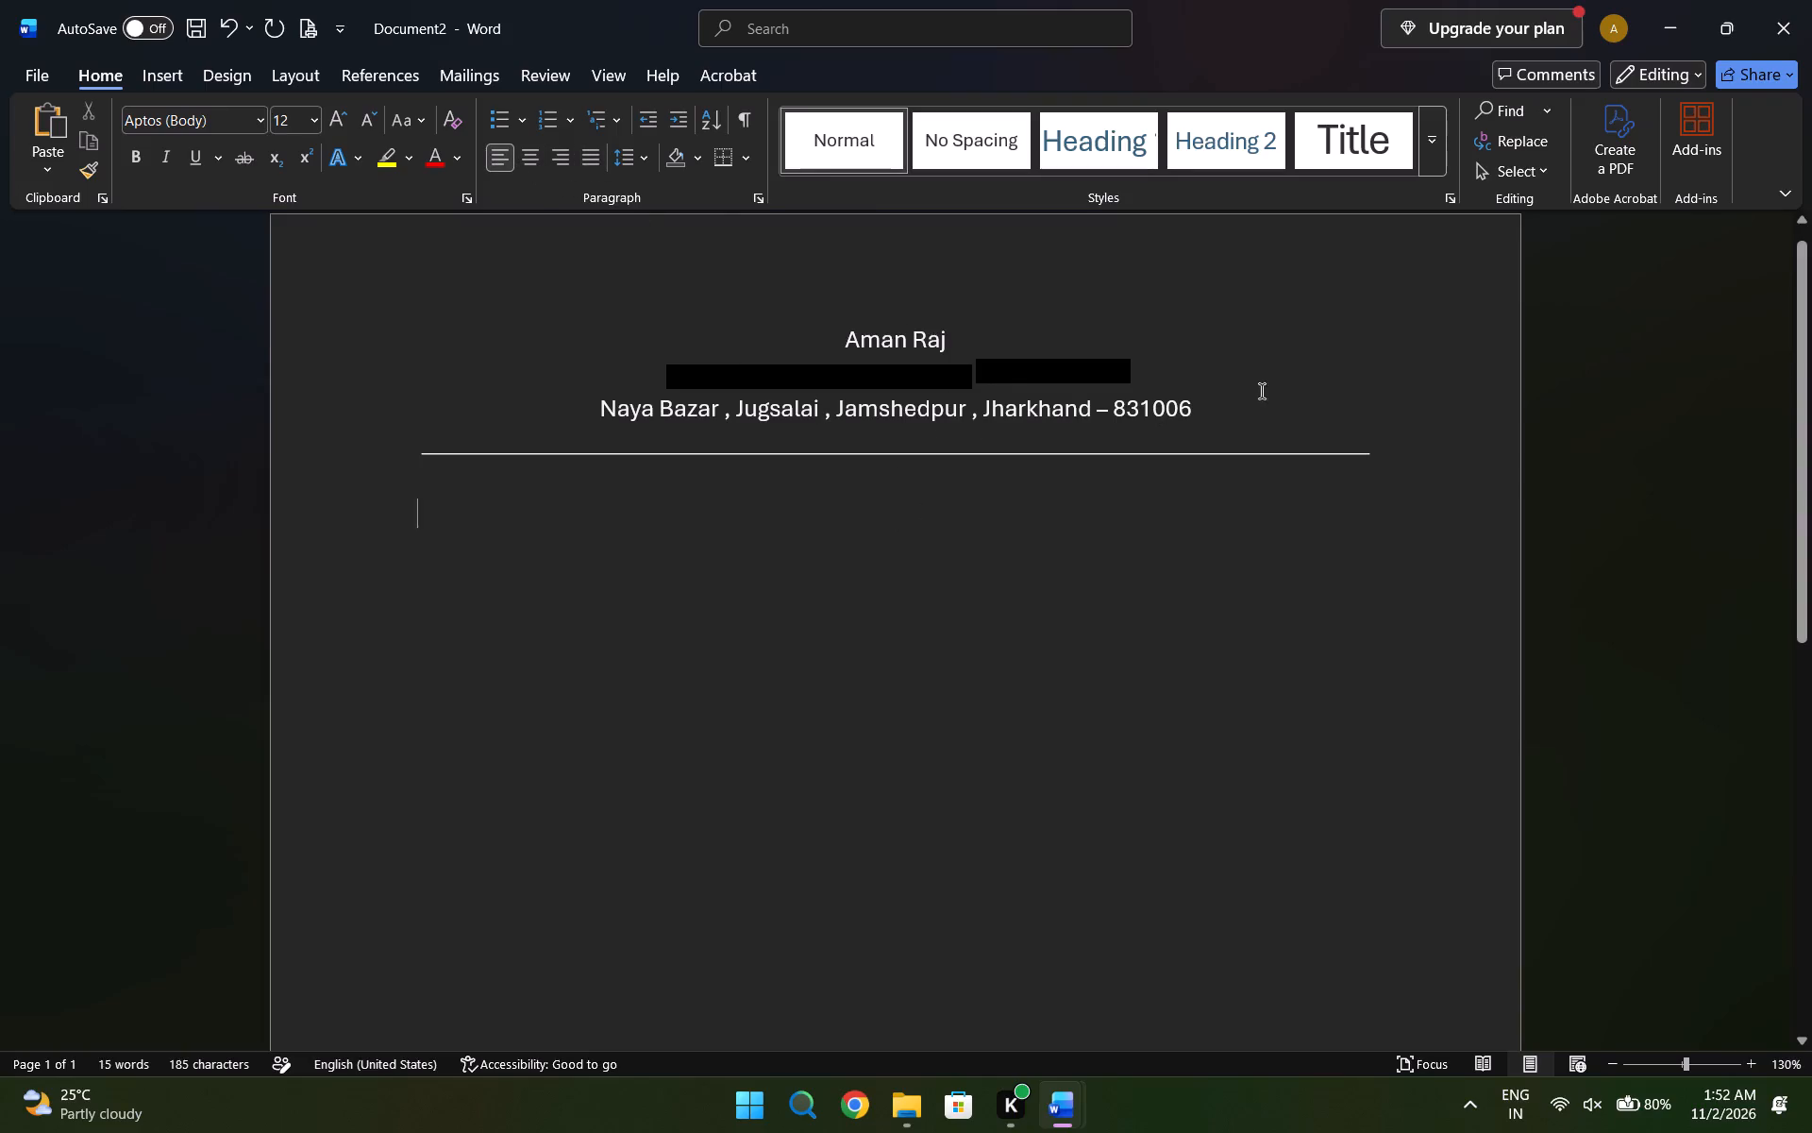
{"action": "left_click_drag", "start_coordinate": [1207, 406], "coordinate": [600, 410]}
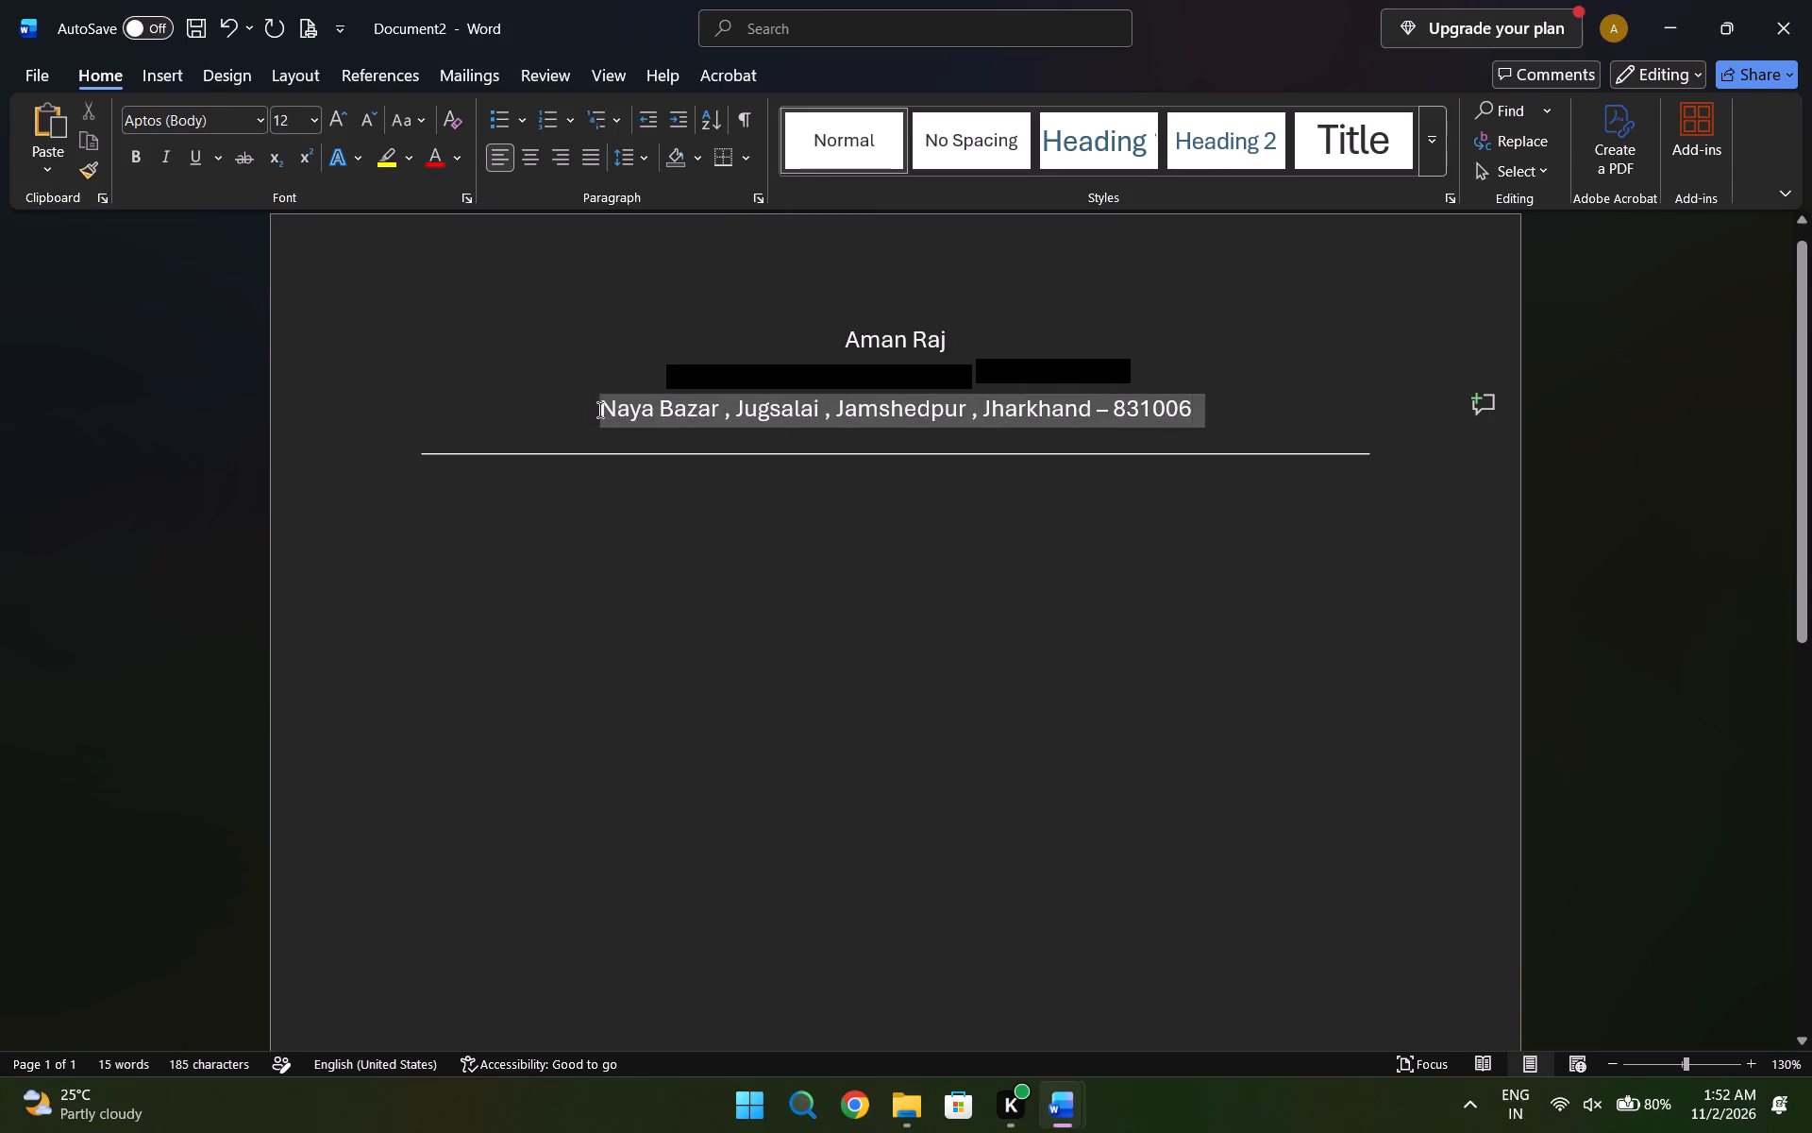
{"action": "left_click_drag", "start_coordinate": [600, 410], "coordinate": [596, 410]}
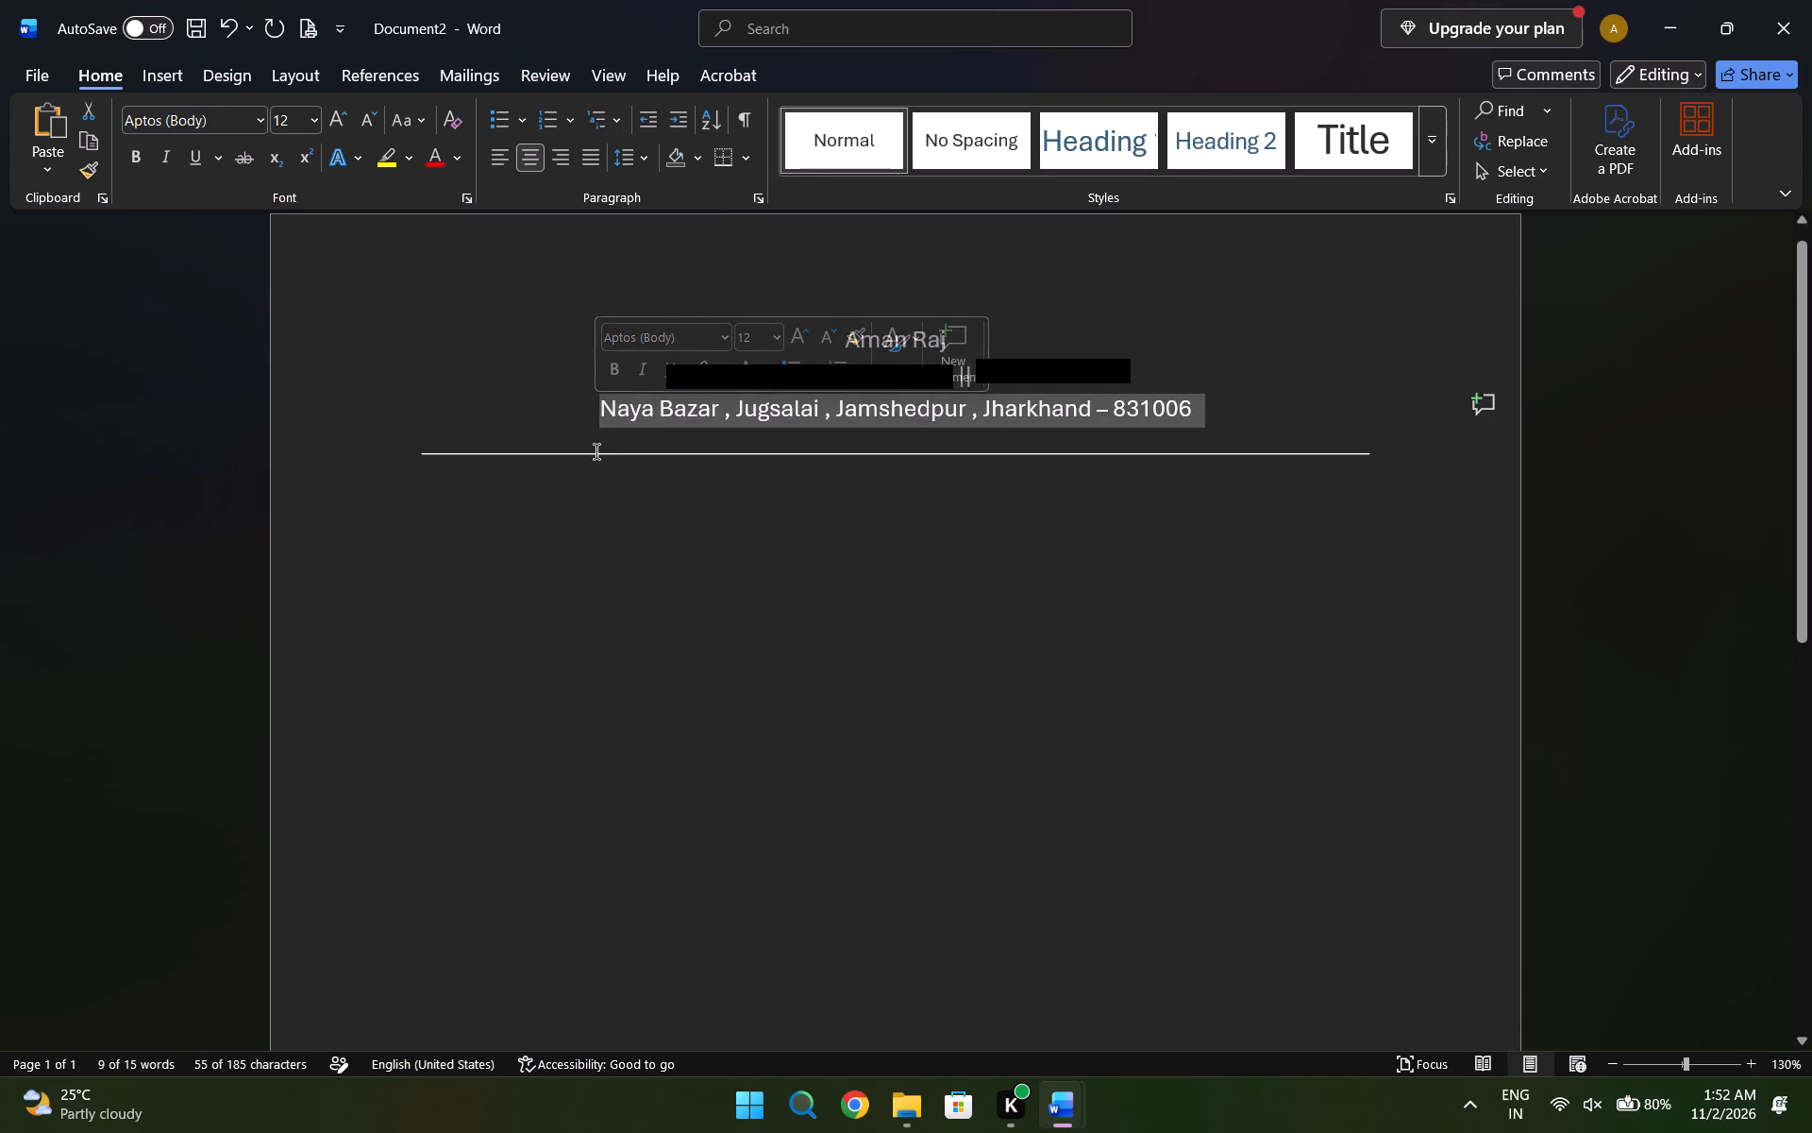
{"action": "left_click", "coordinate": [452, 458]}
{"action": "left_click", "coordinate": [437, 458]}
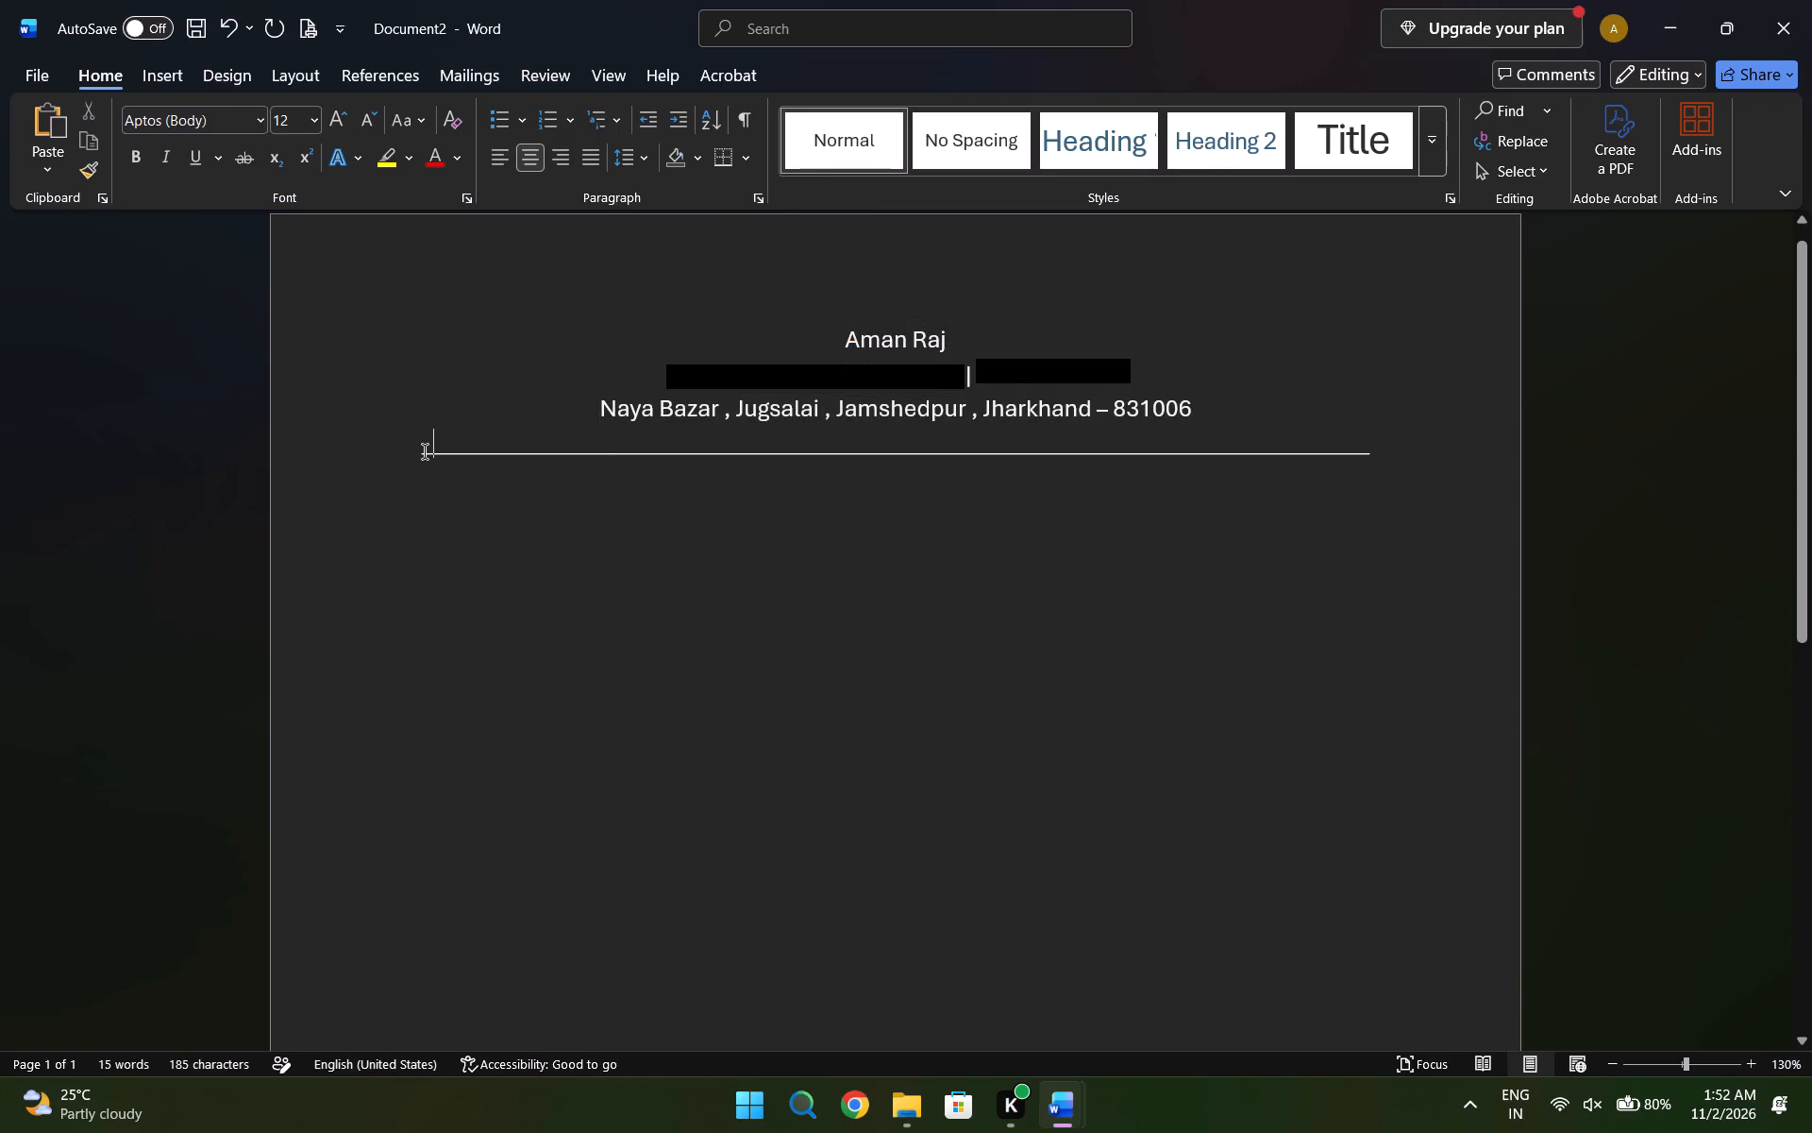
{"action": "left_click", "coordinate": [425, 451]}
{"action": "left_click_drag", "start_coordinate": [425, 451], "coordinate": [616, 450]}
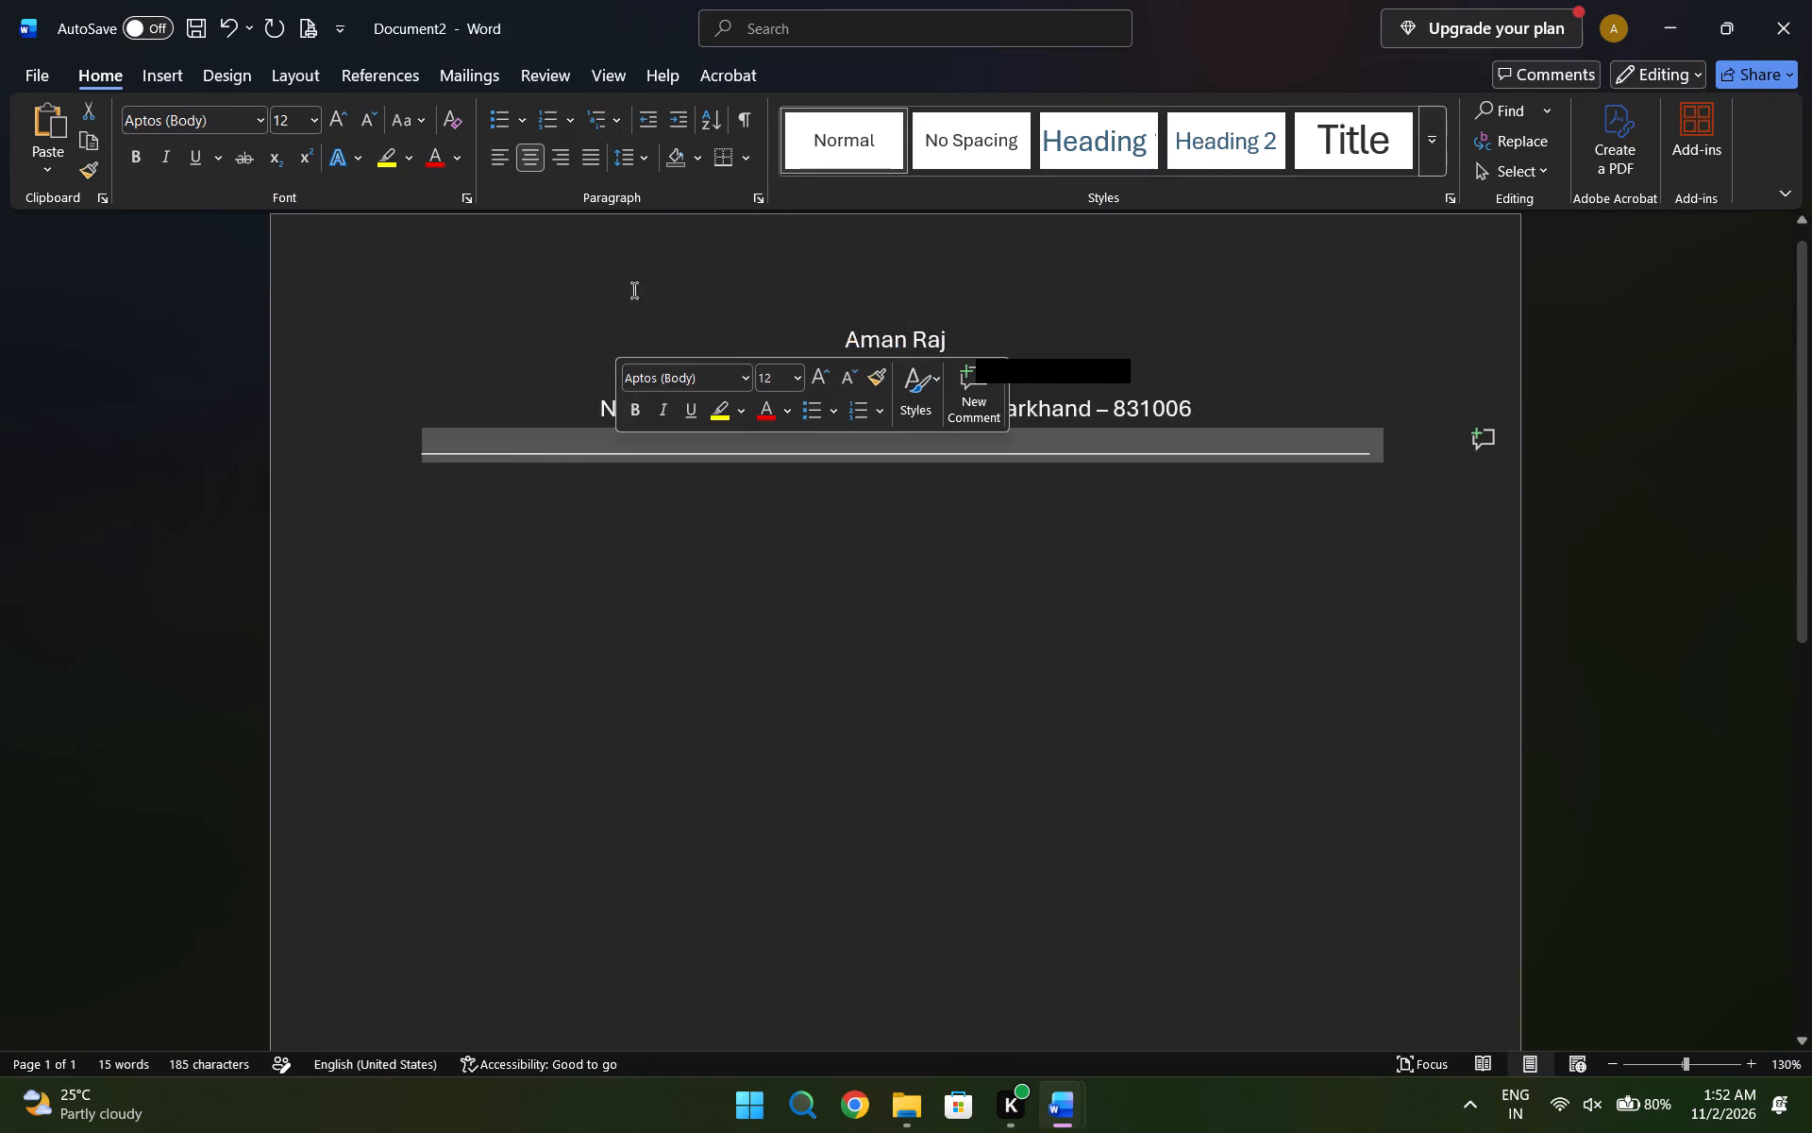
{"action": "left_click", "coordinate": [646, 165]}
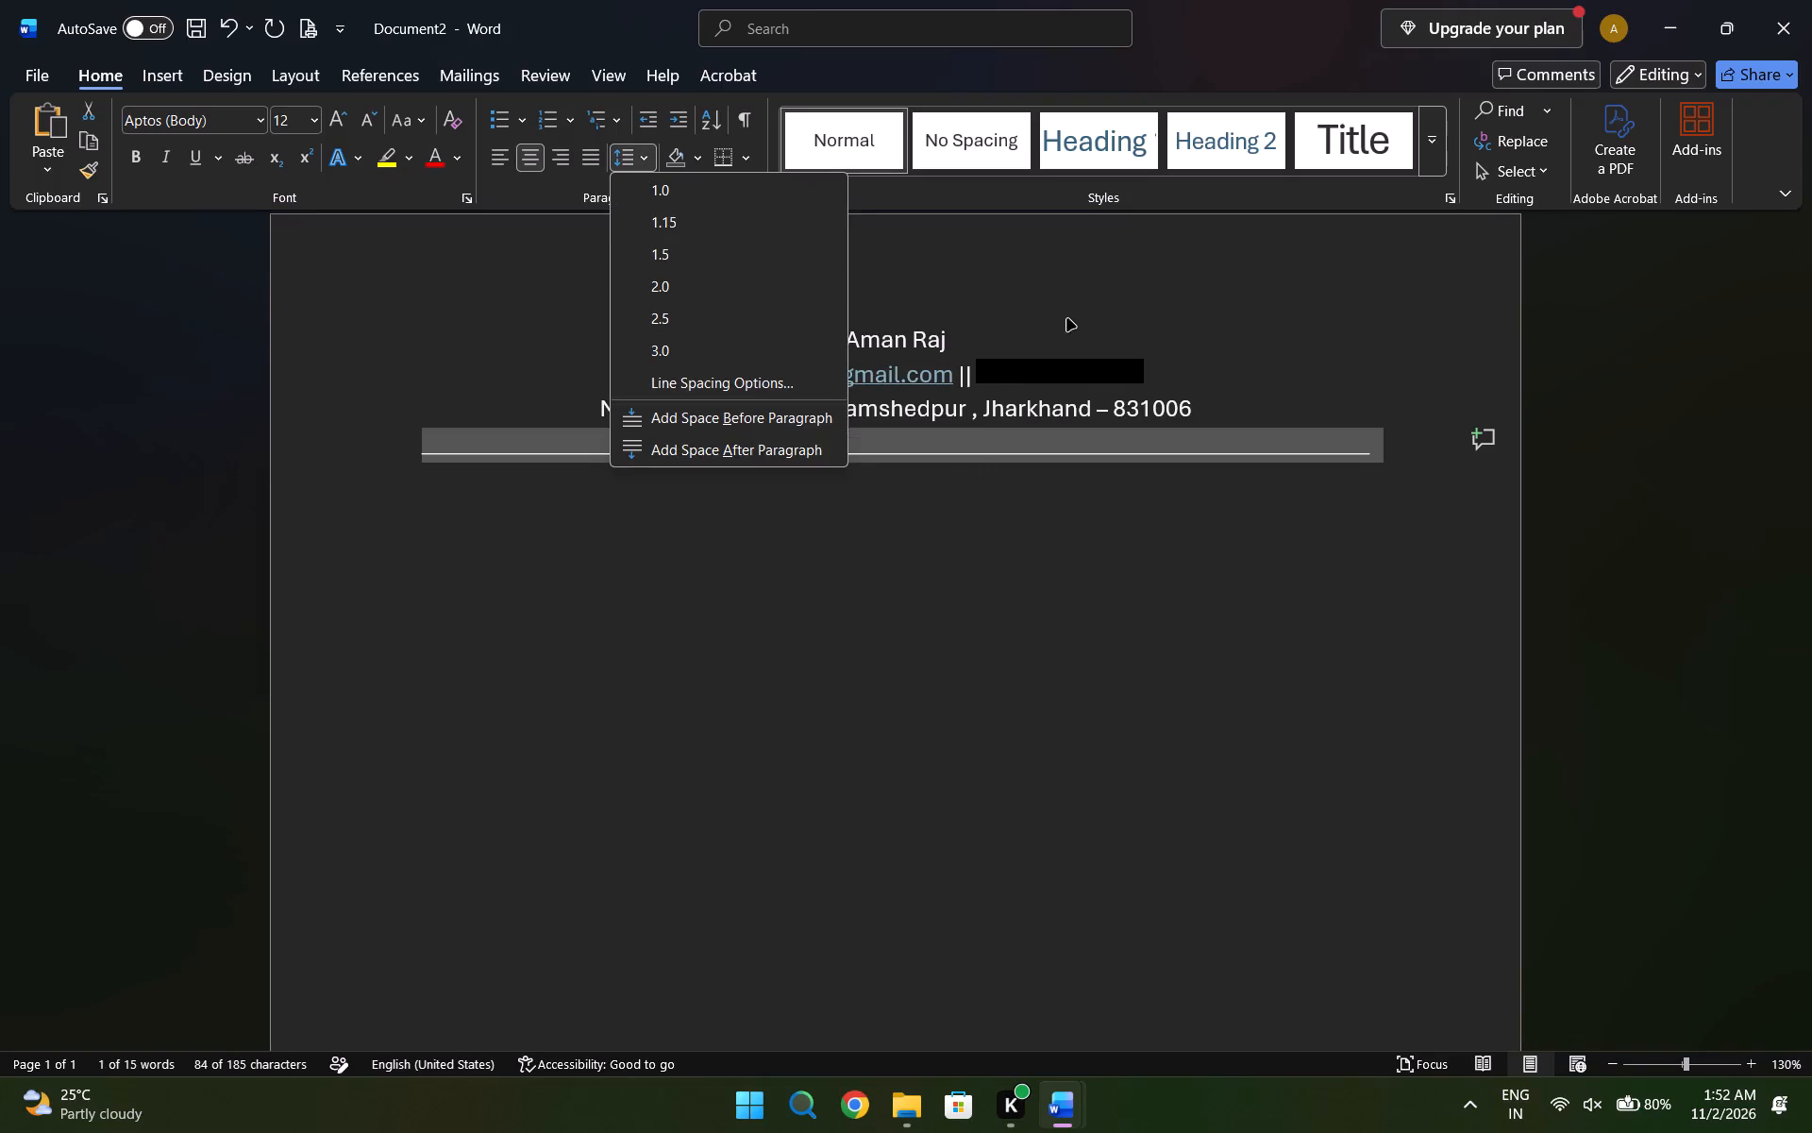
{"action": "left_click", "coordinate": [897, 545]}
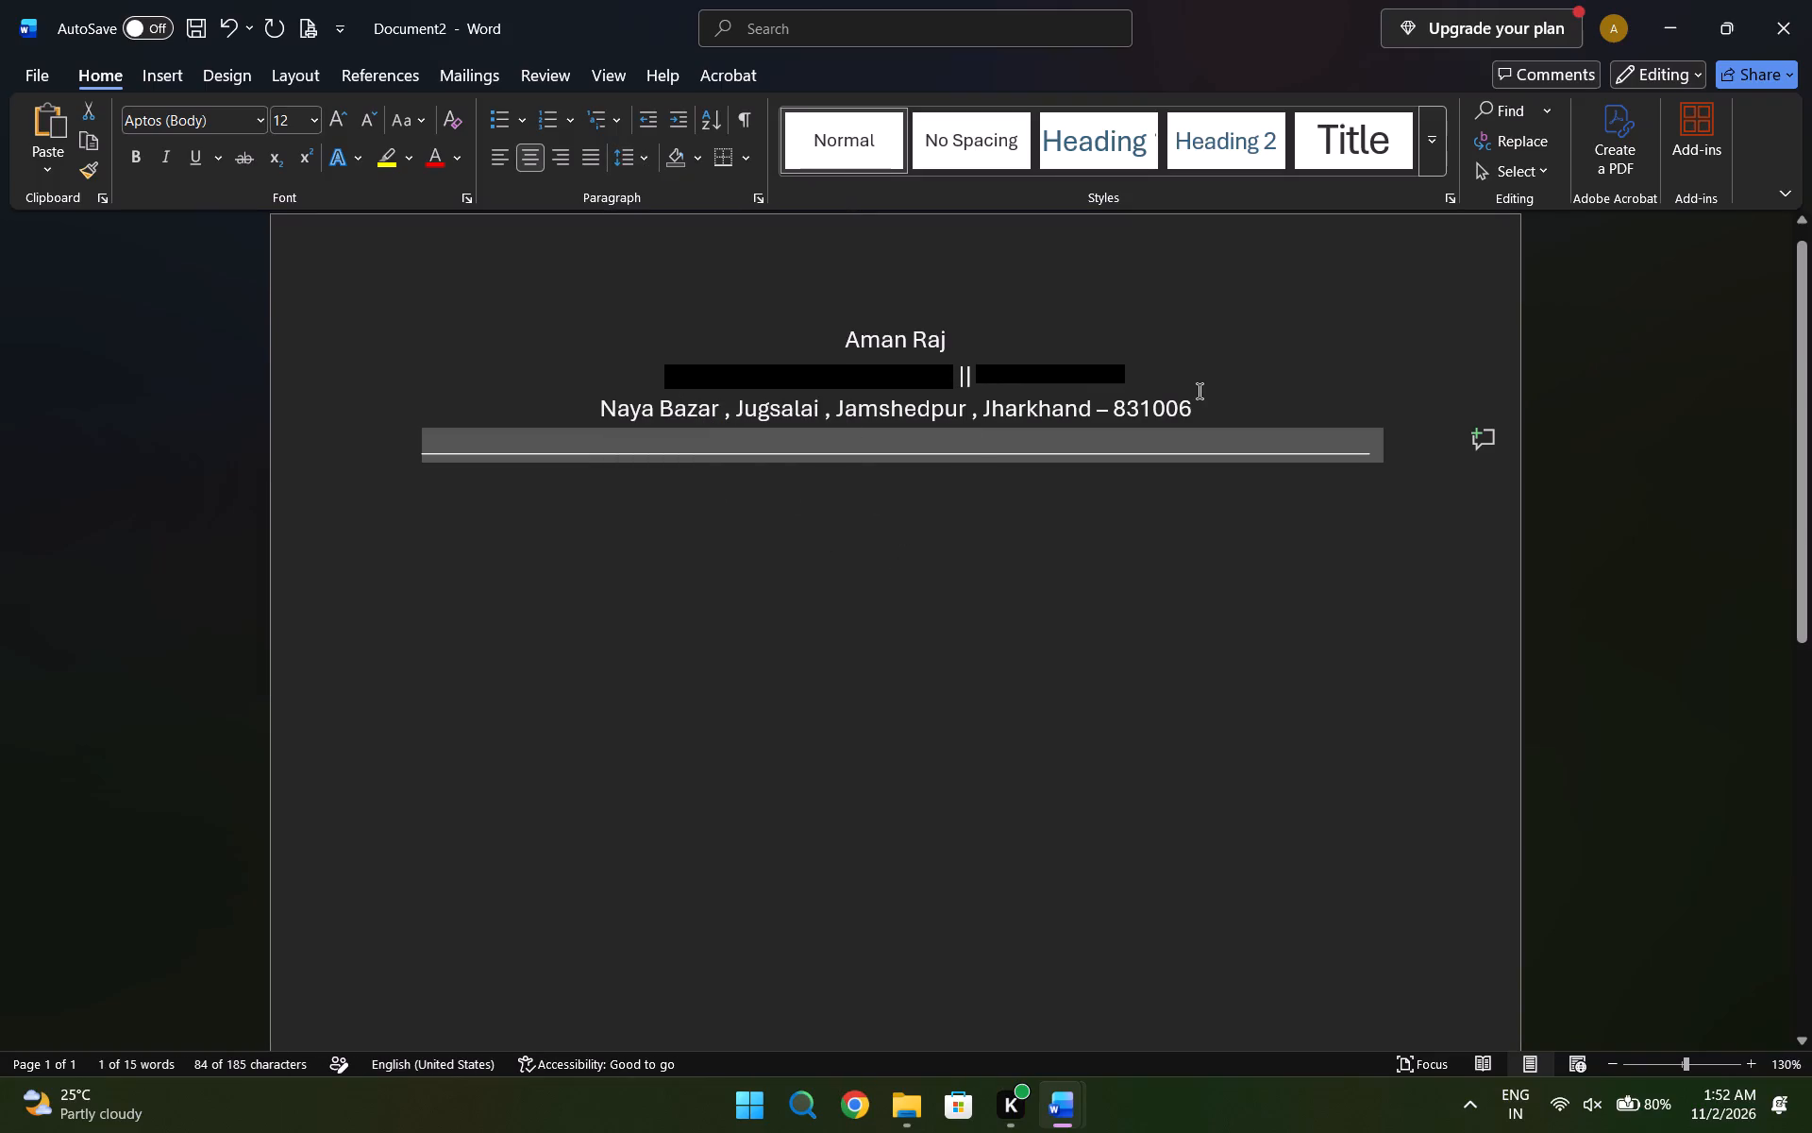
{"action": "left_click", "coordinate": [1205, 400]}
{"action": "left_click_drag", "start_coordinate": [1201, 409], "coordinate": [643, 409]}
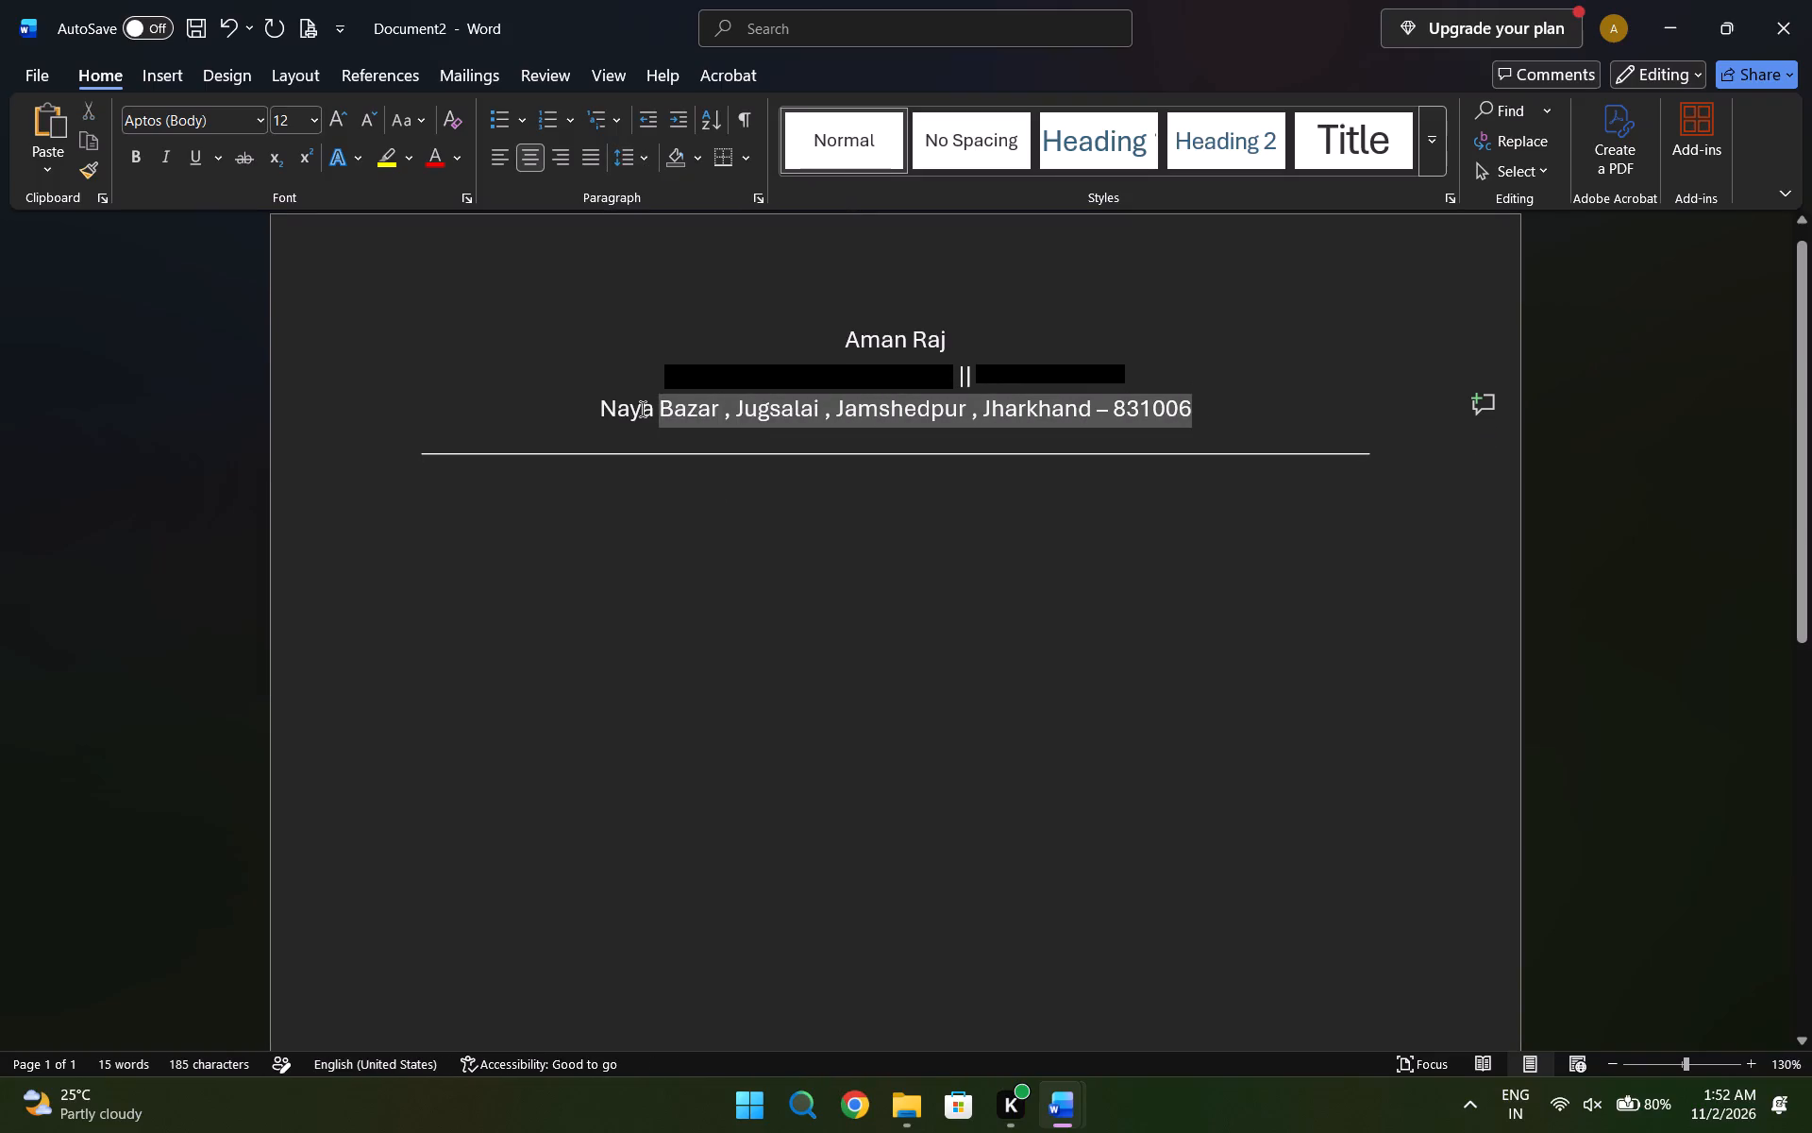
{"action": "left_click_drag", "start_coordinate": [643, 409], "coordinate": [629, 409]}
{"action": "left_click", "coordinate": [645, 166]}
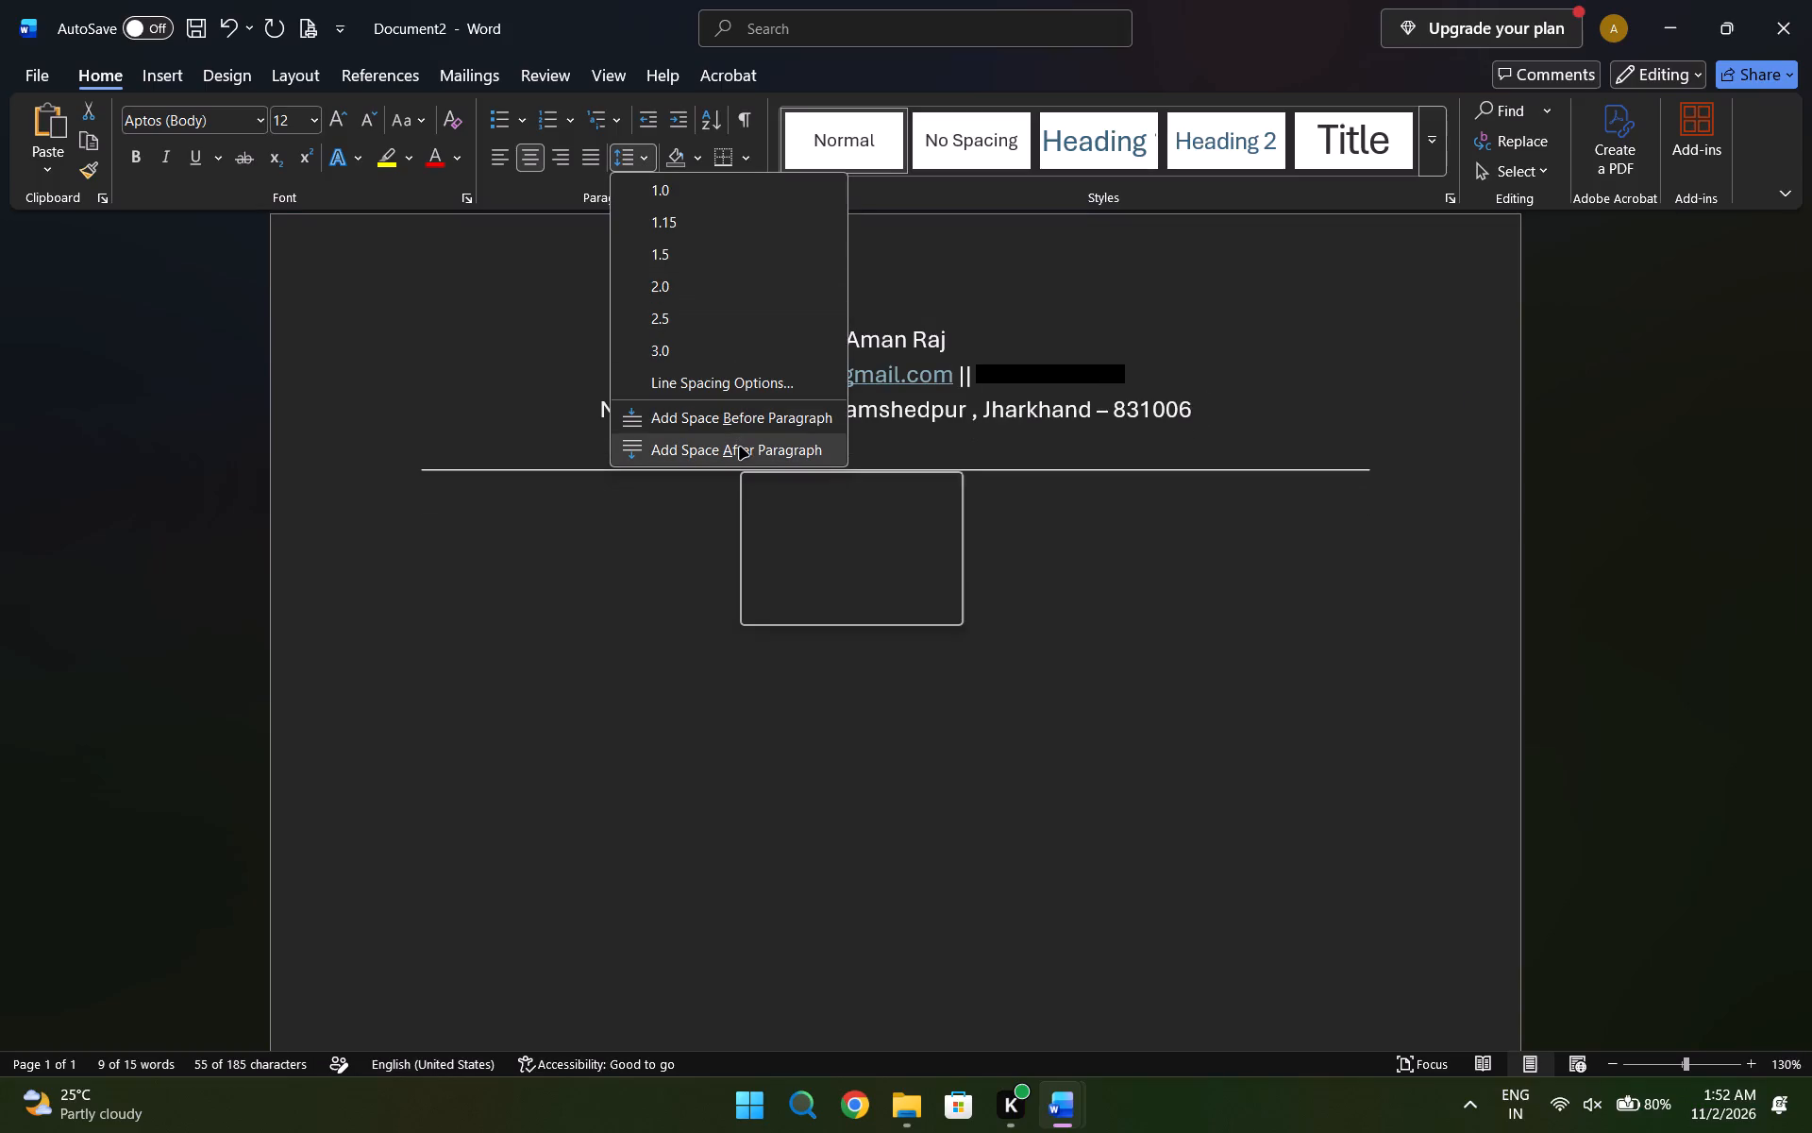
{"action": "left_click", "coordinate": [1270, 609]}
Enter the section heading "Summary :" on the left-aligned line below the divider and start a new line under it.
{"action": "left_click", "coordinate": [644, 559]}
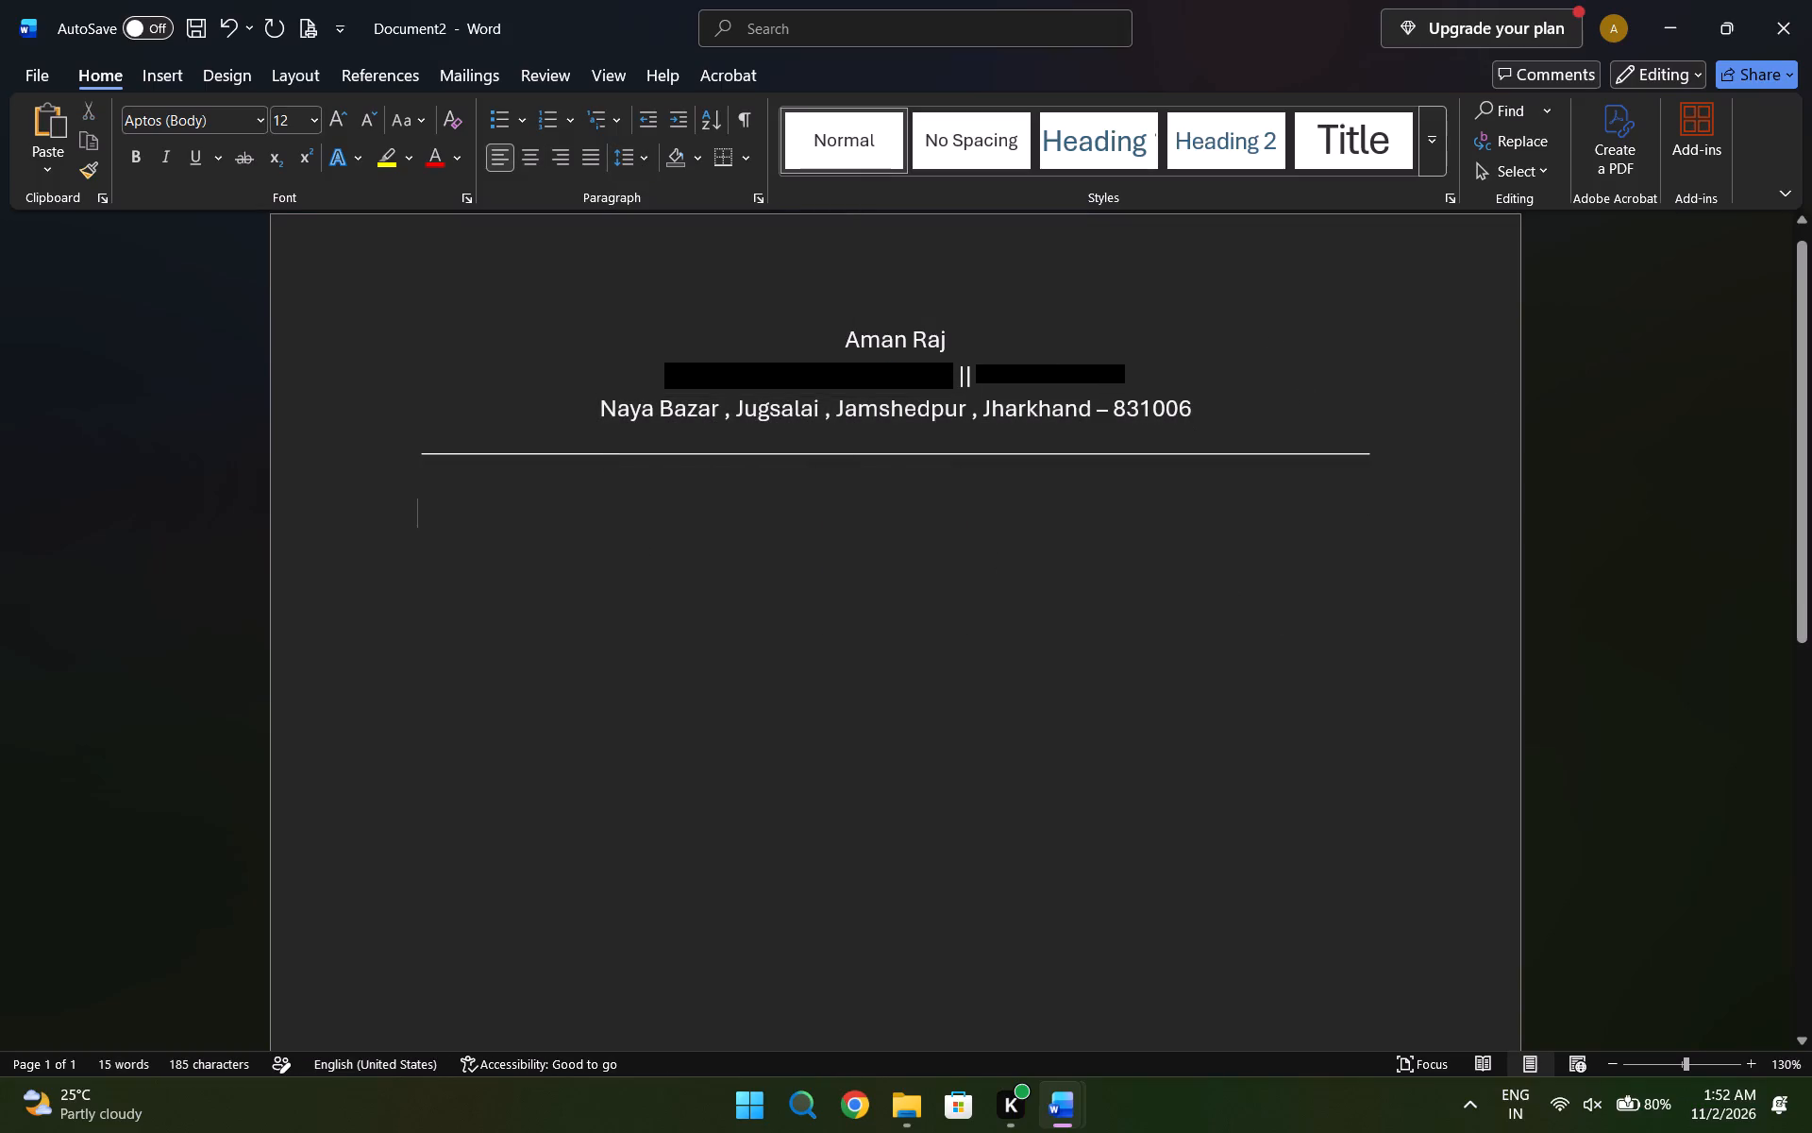
{"action": "type", "text": "Su"}
{"action": "type", "text": "mmary"}
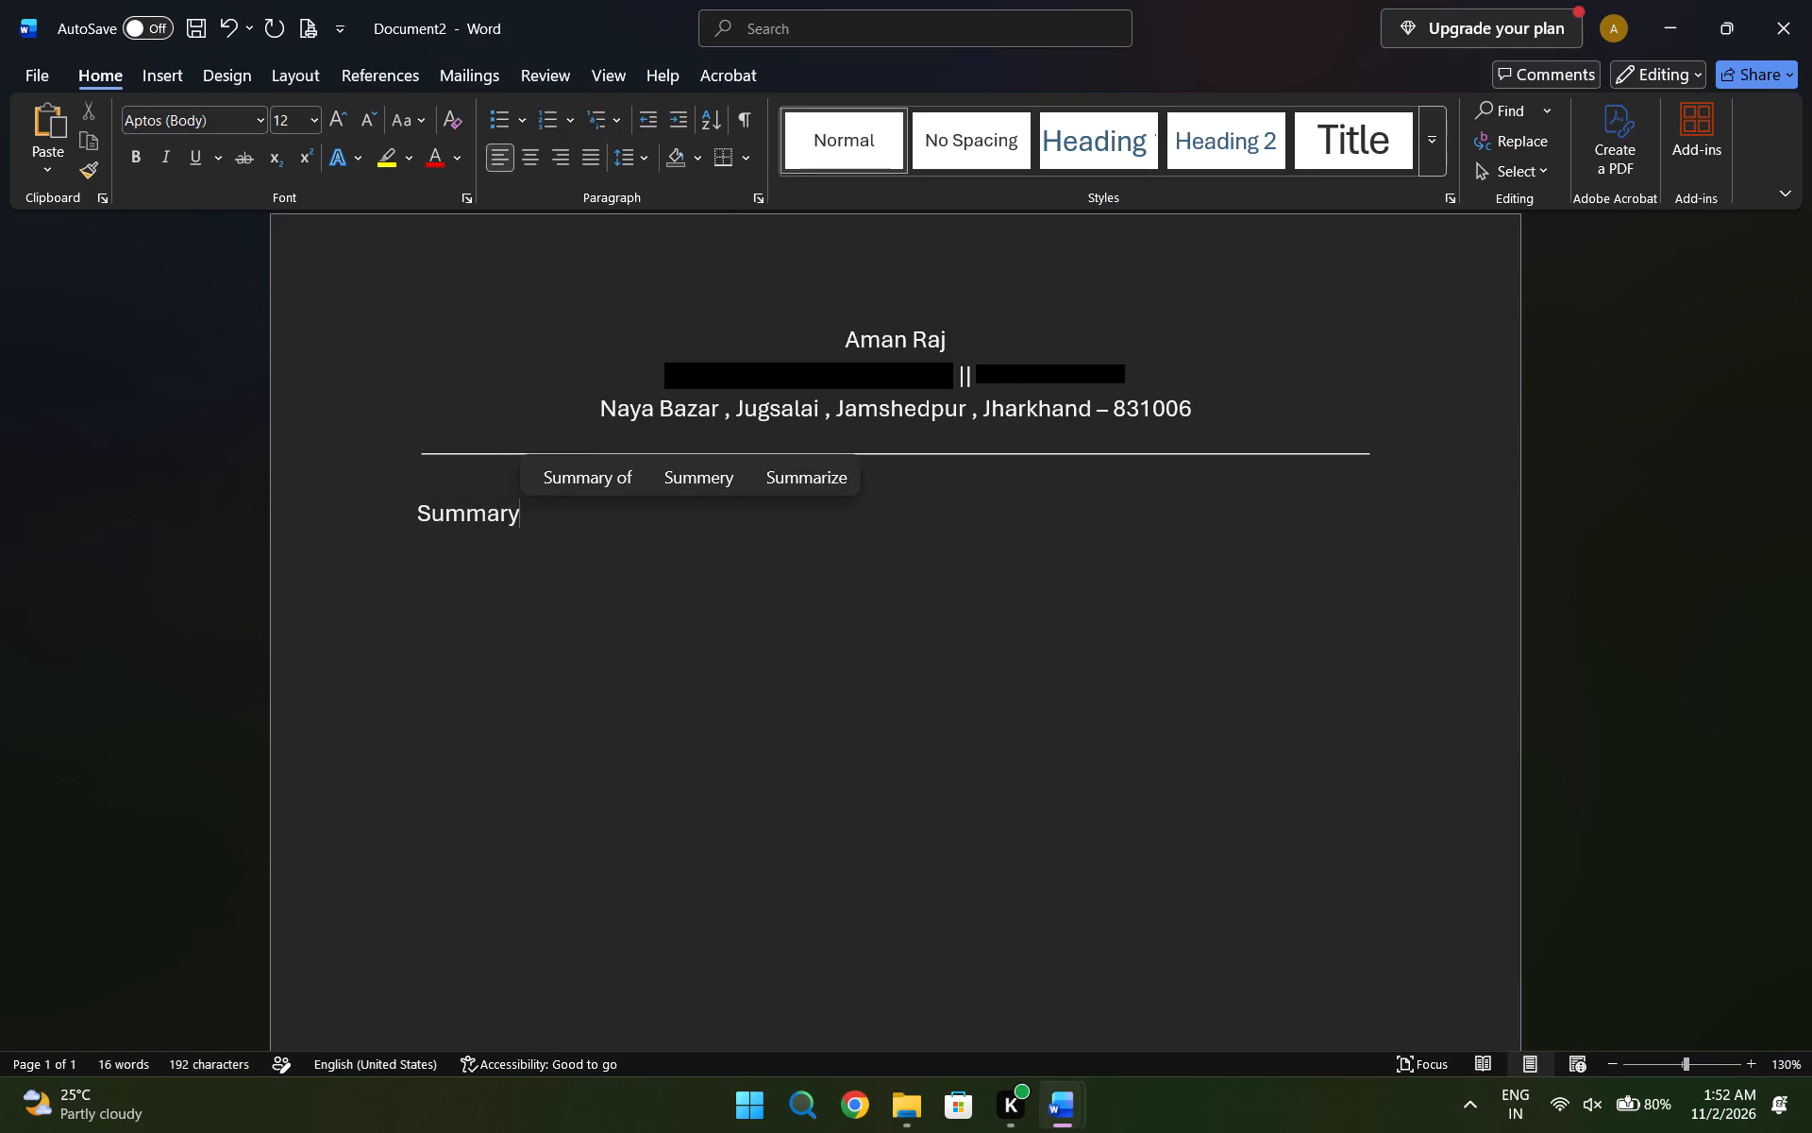
{"action": "key", "text": "space"}
{"action": "type", "text": ":"}
{"action": "key", "text": "Return"}
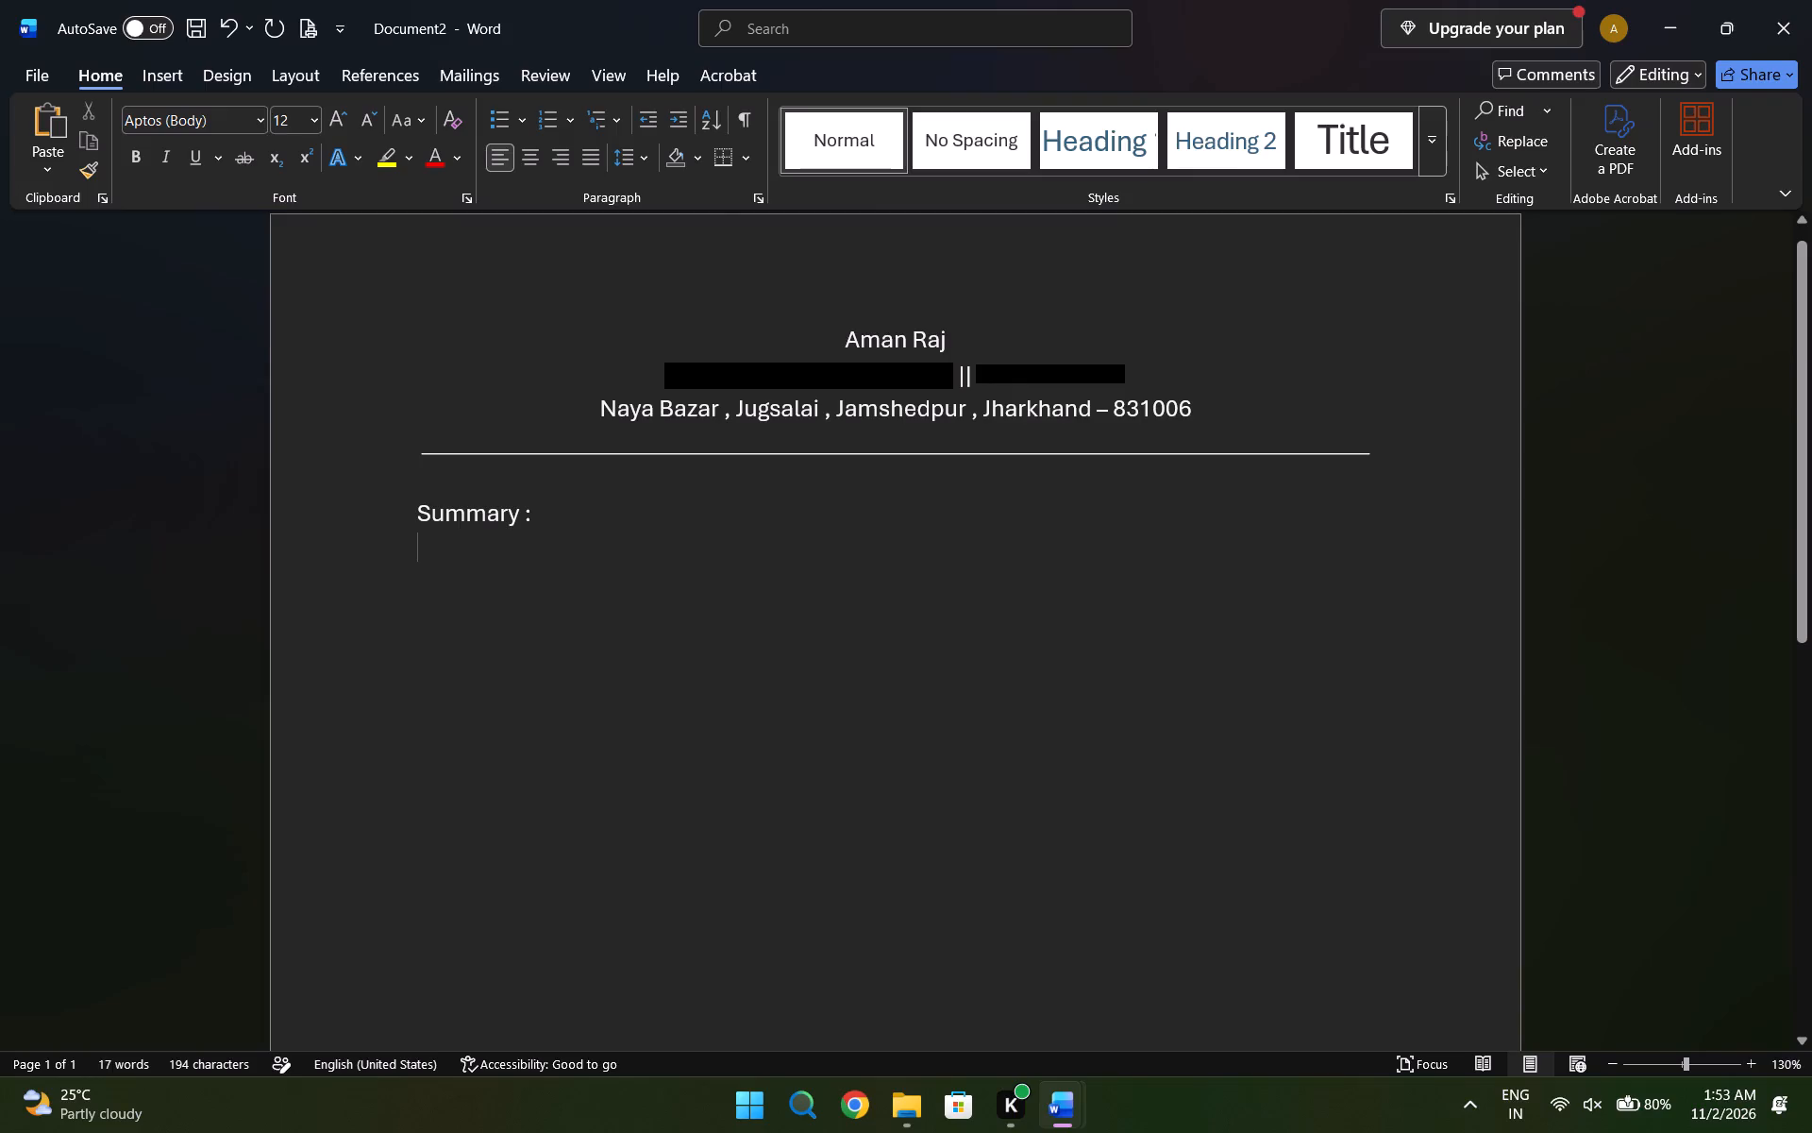
{"action": "key", "text": "b"}
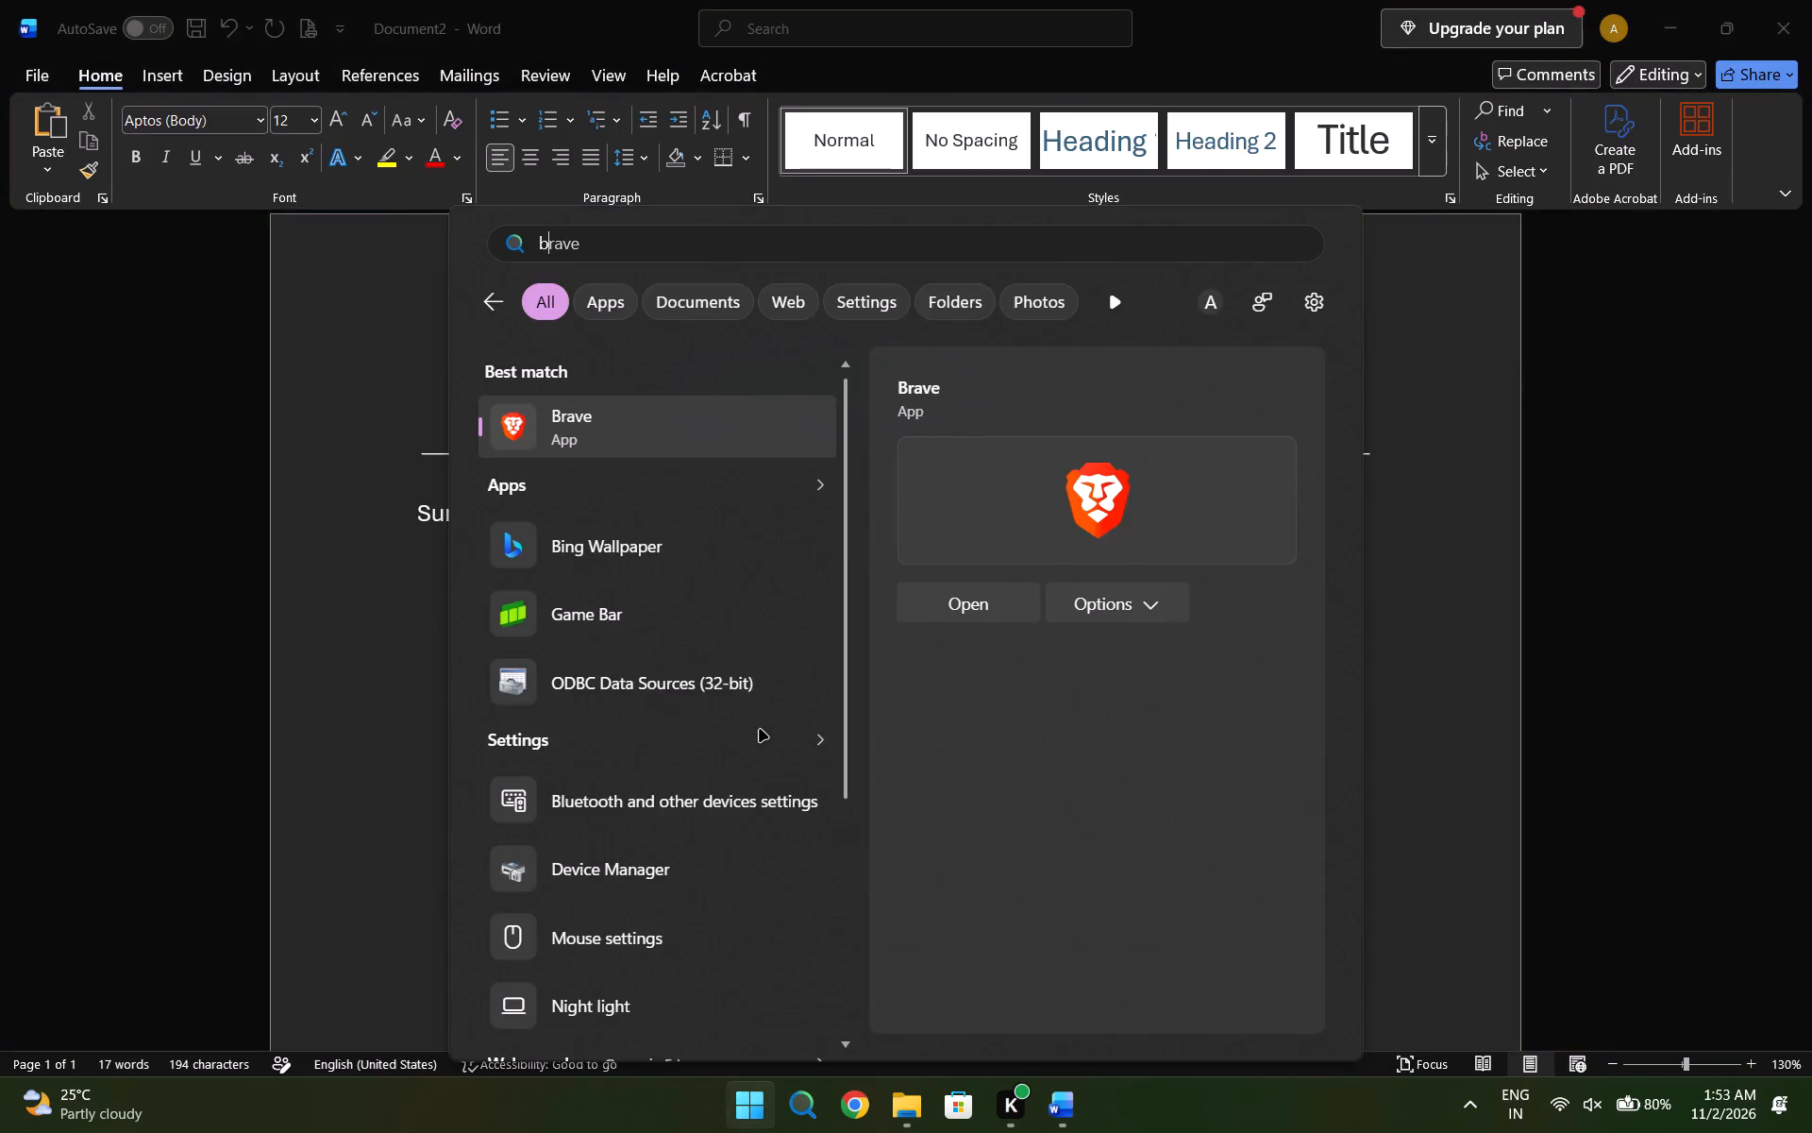
{"action": "key", "text": "BackSpace"}
{"action": "type", "text": "chrome"}
{"action": "key", "text": "Return"}
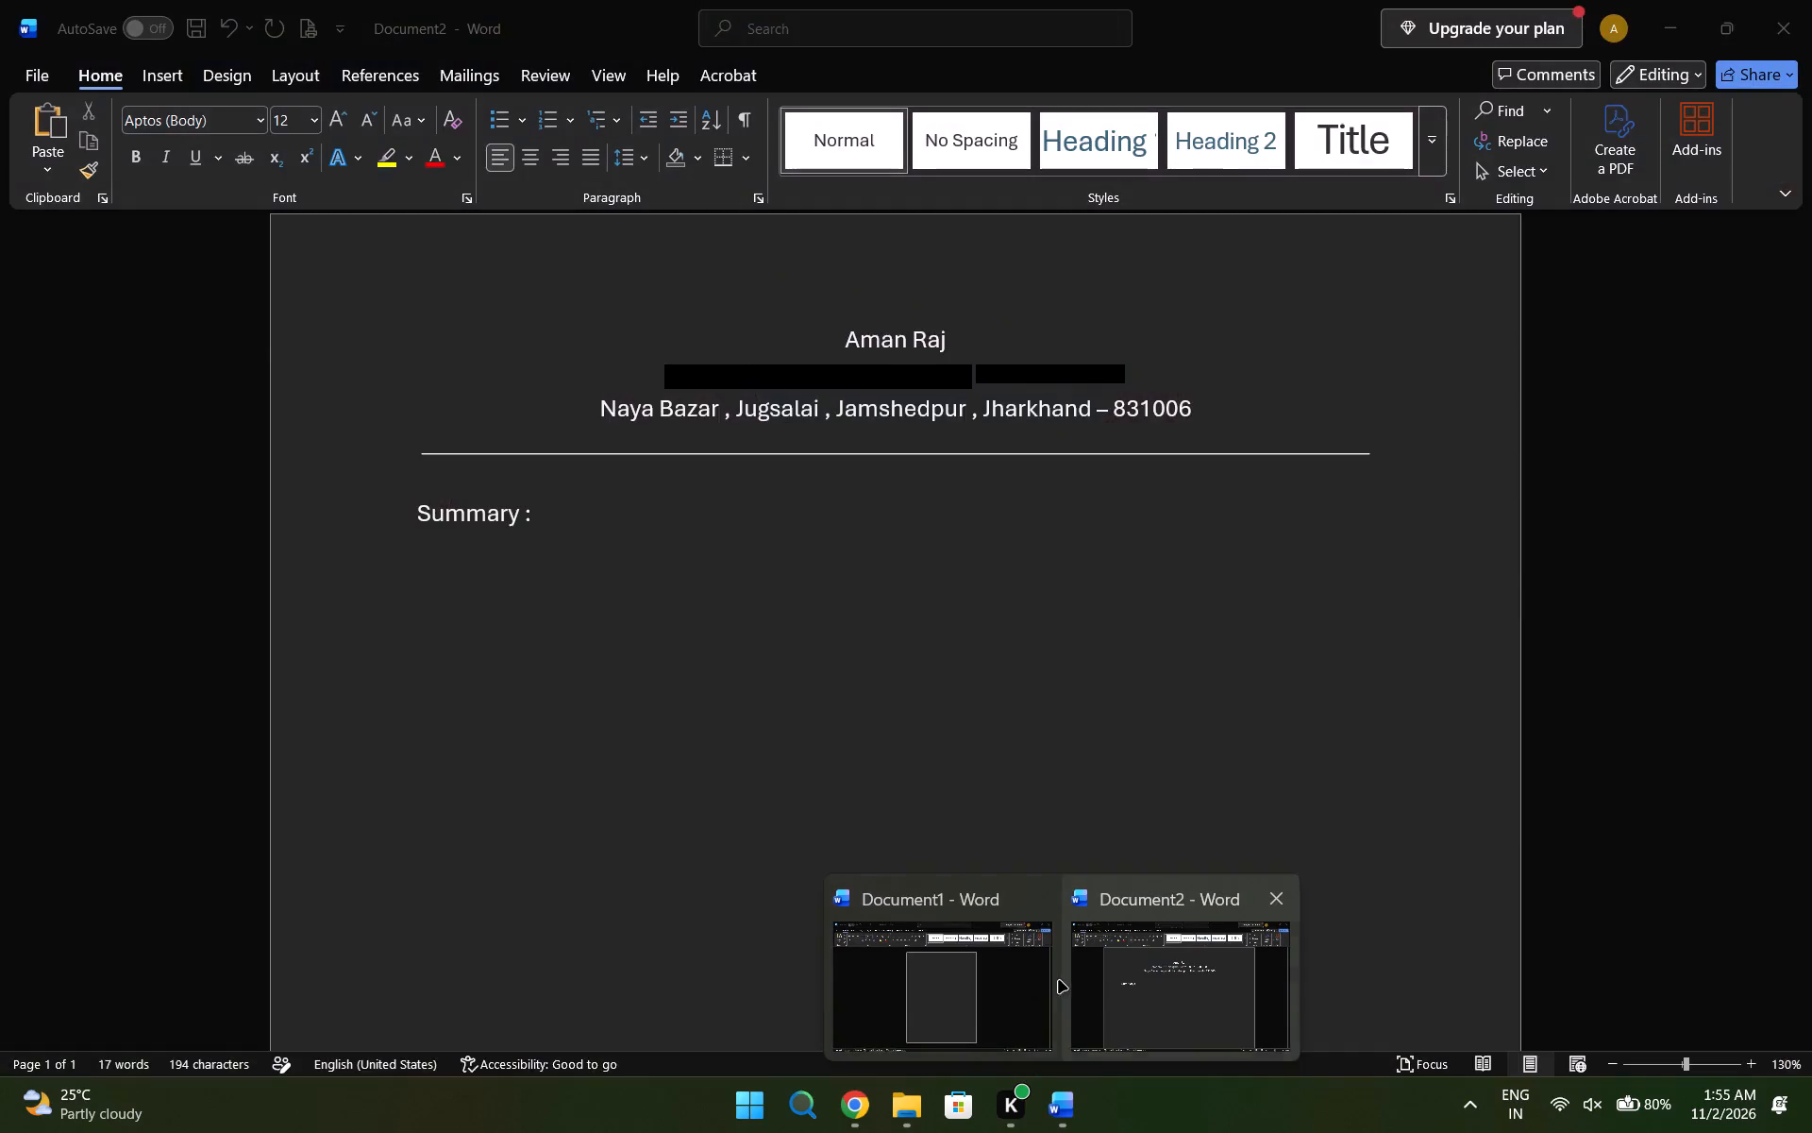
{"action": "left_click", "coordinate": [1028, 905]}
{"action": "left_click", "coordinate": [1065, 943]}
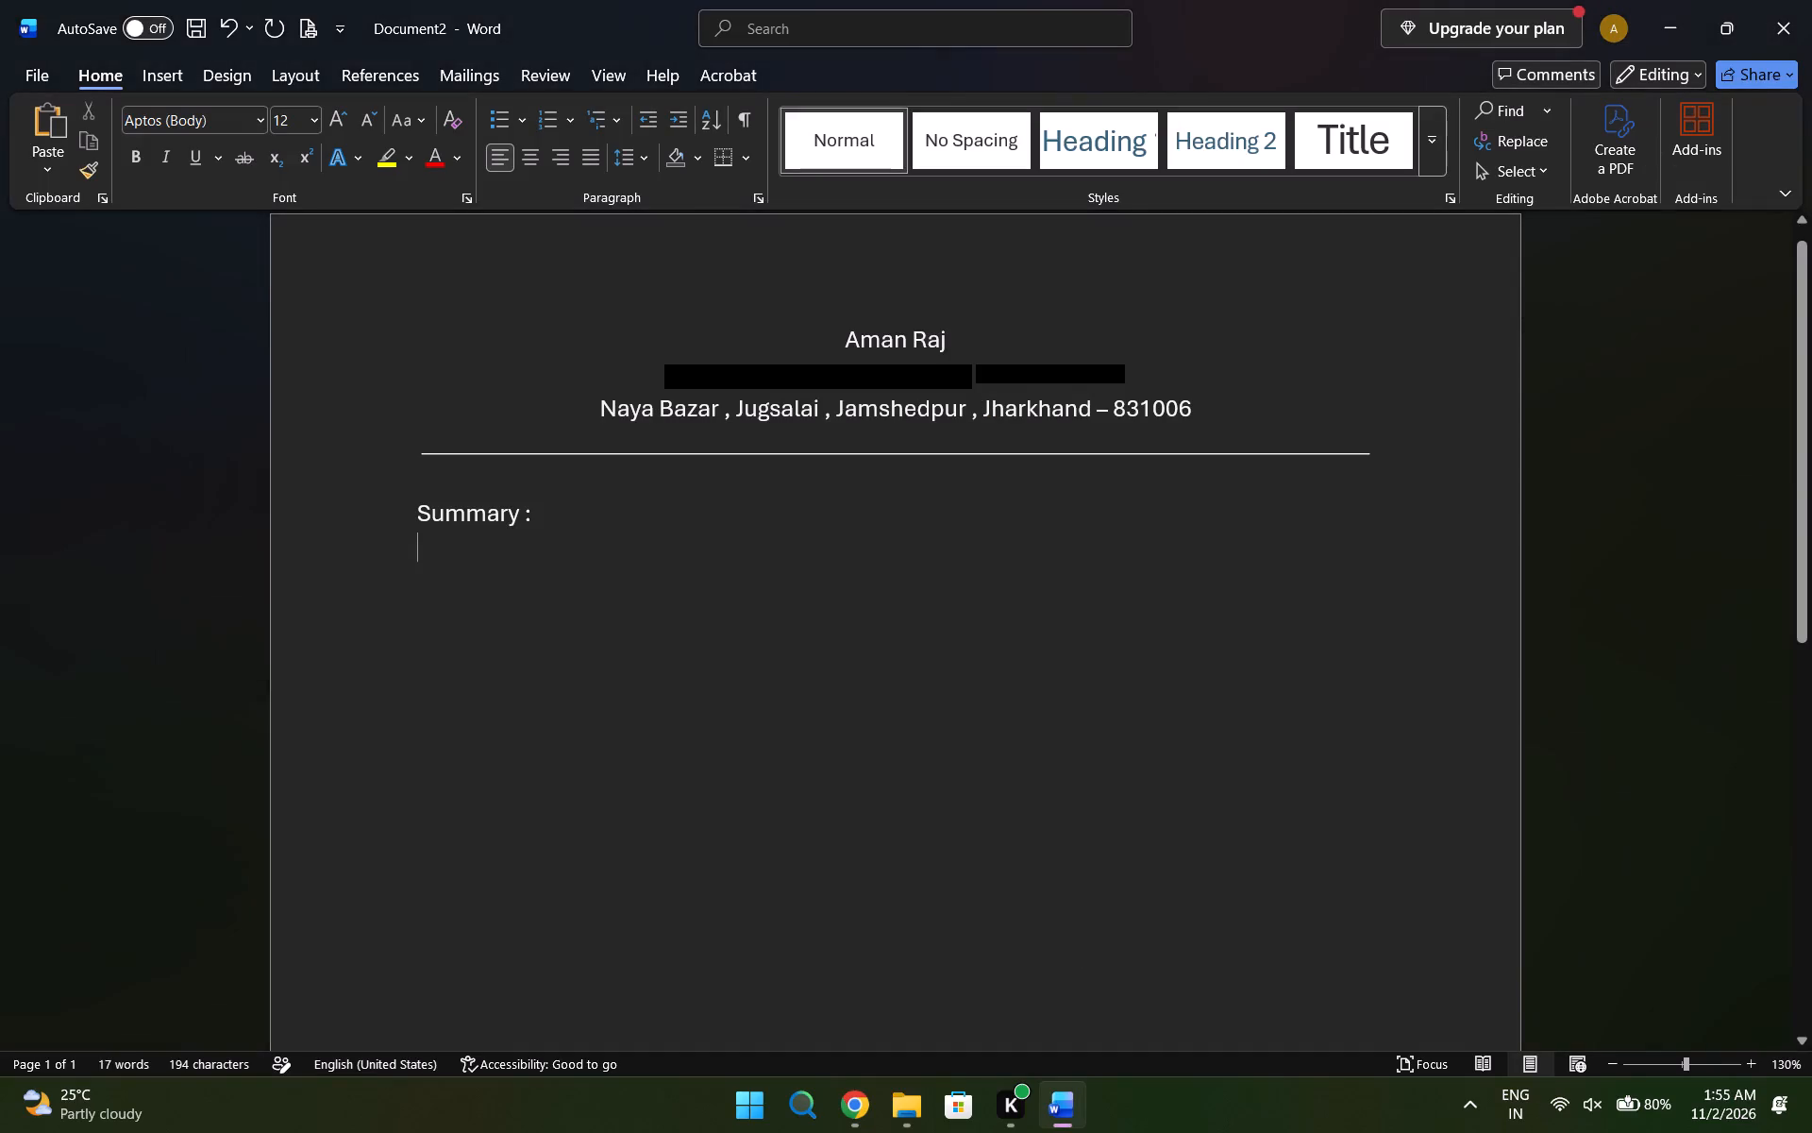
{"action": "key", "text": "ctrl+v"}
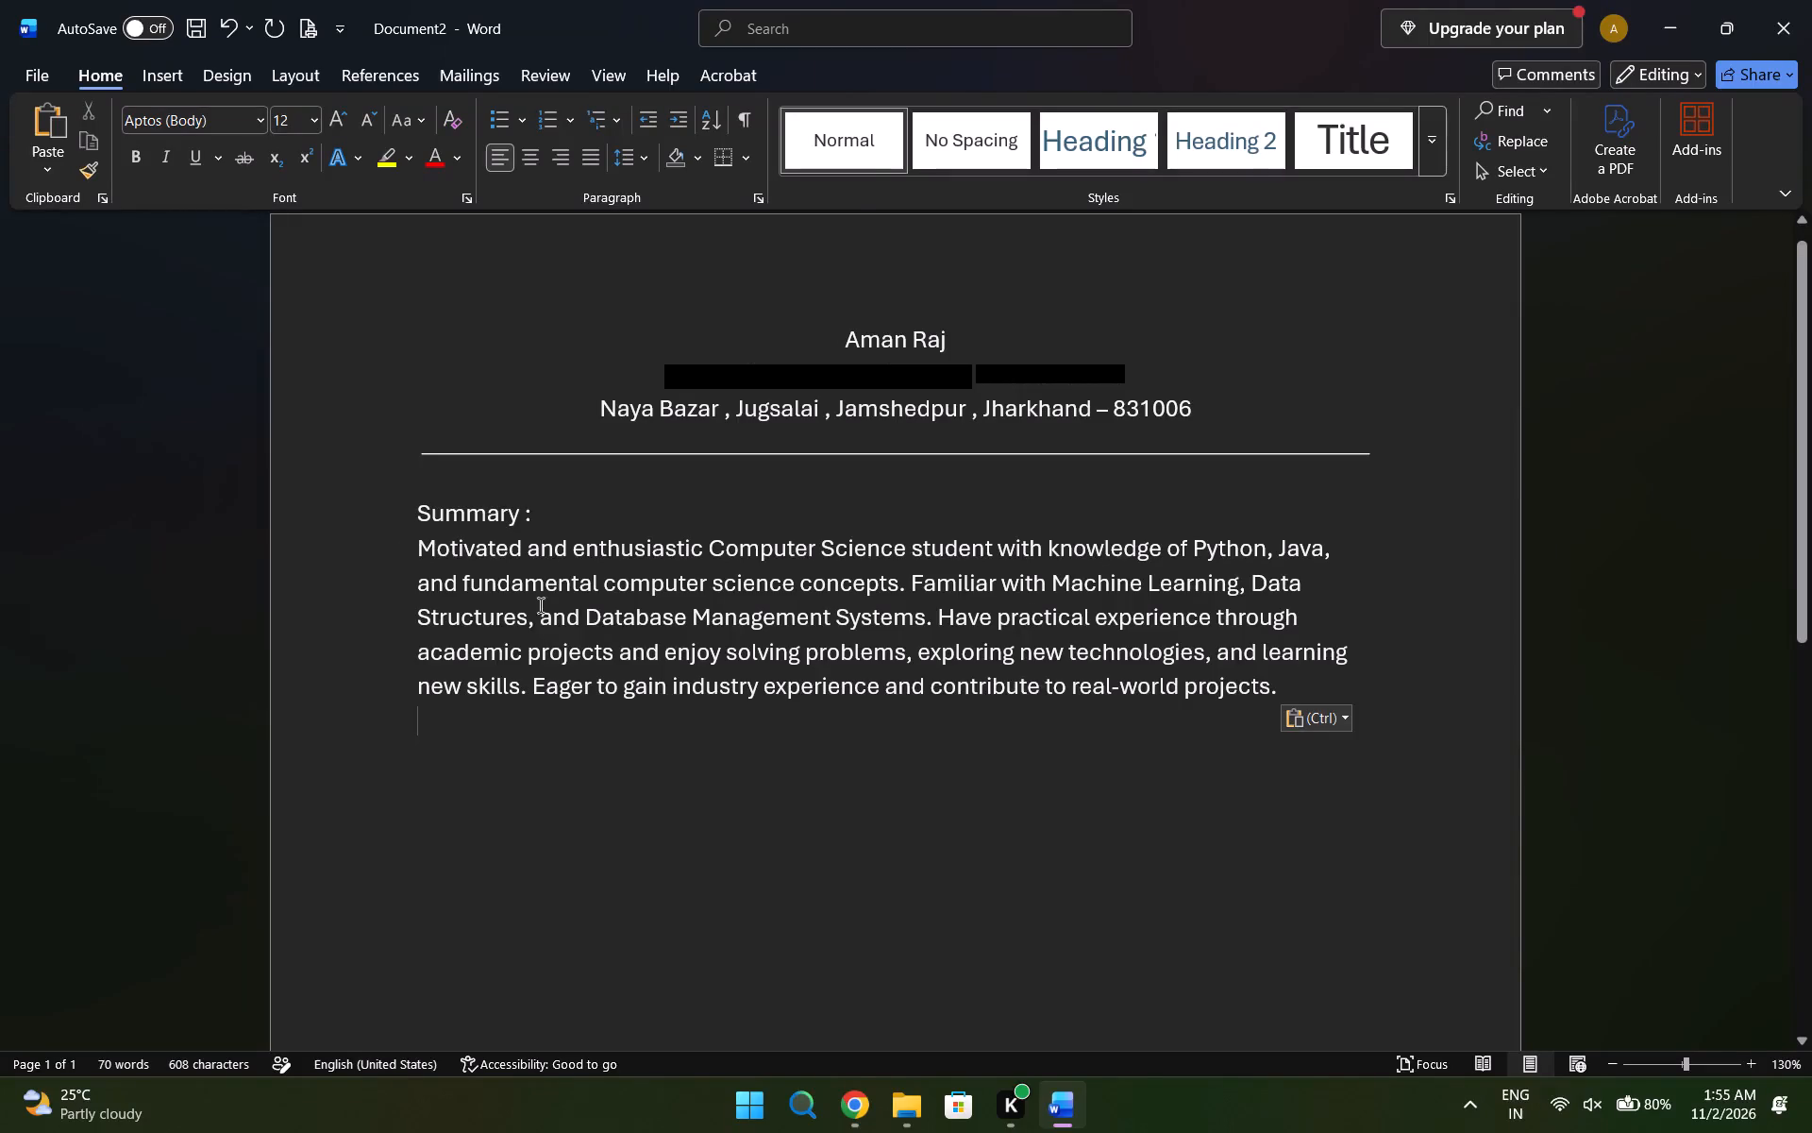
Insert "A " before "Motivated" at the start of the summary paragraph.
{"action": "left_click", "coordinate": [418, 550]}
{"action": "type", "text": "A"}
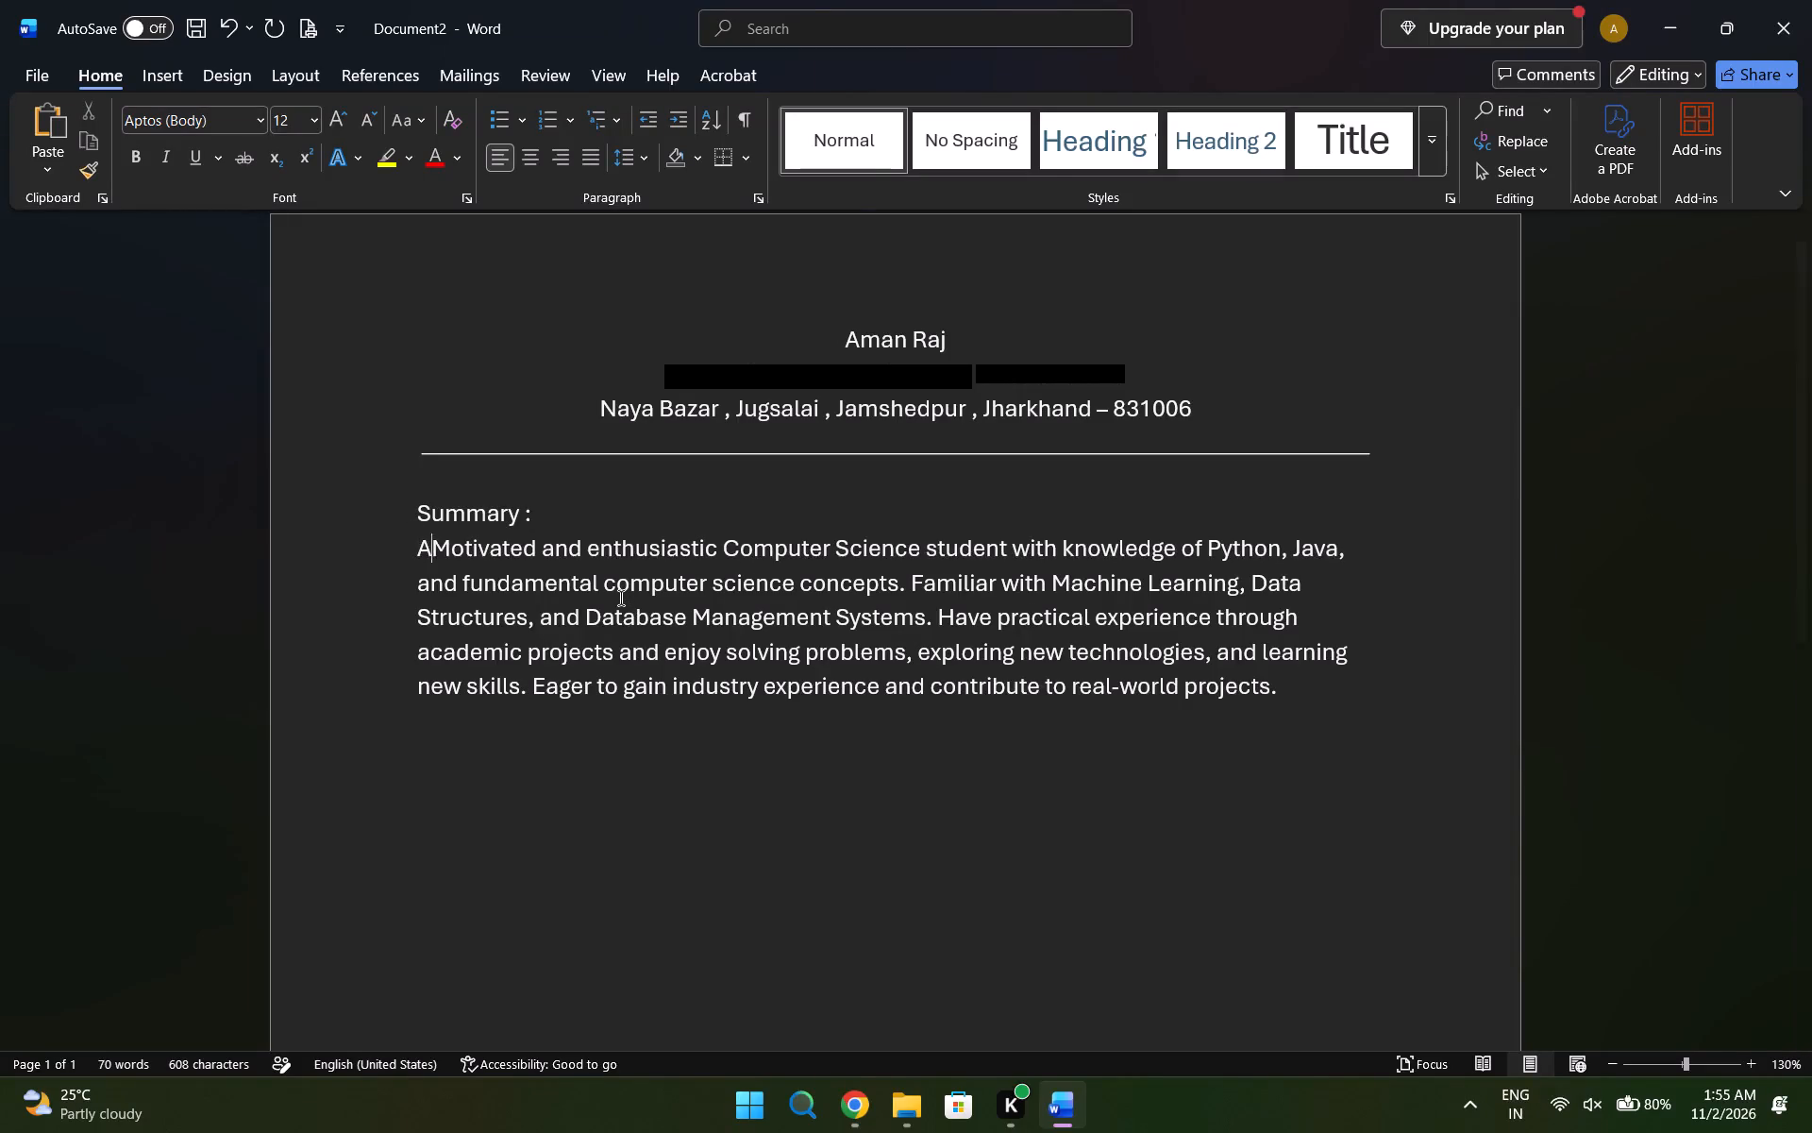
{"action": "key", "text": "space"}
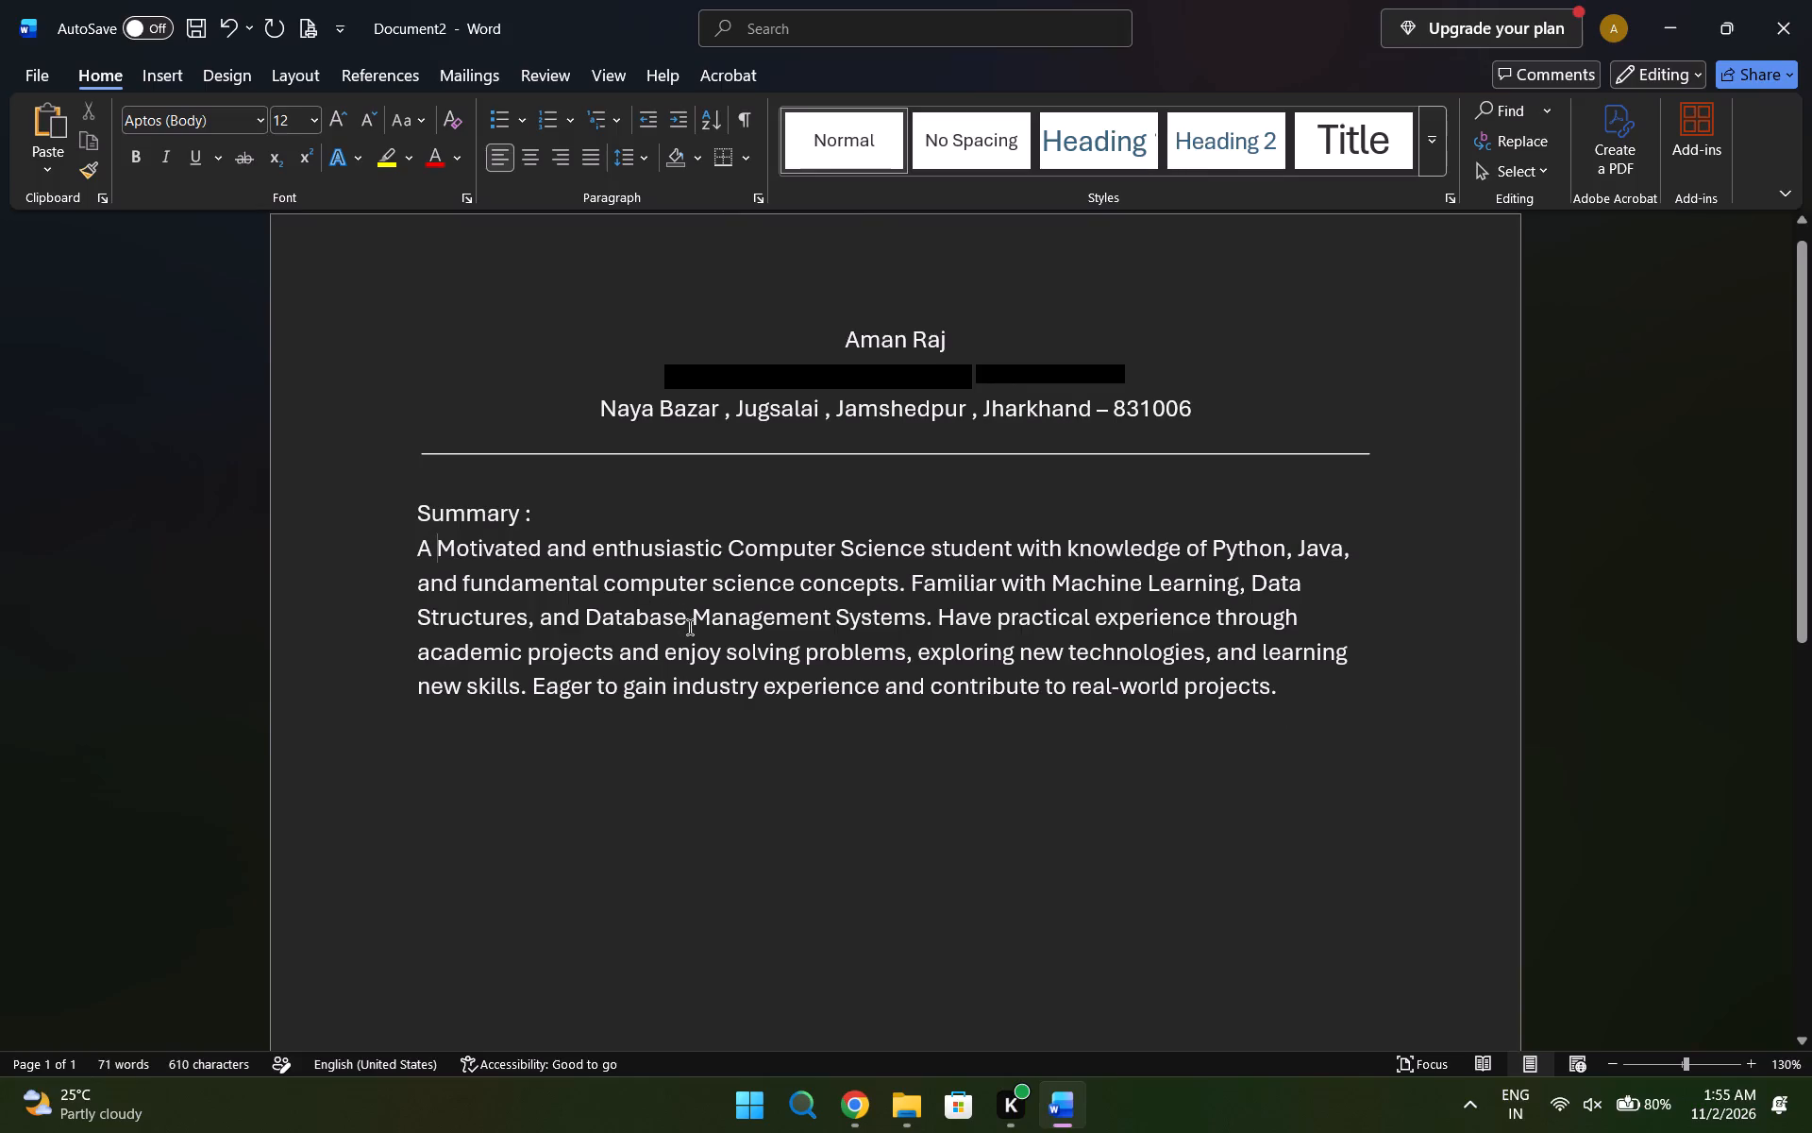
Format the summary paragraph as a bullet point.
{"action": "left_click", "coordinate": [413, 546]}
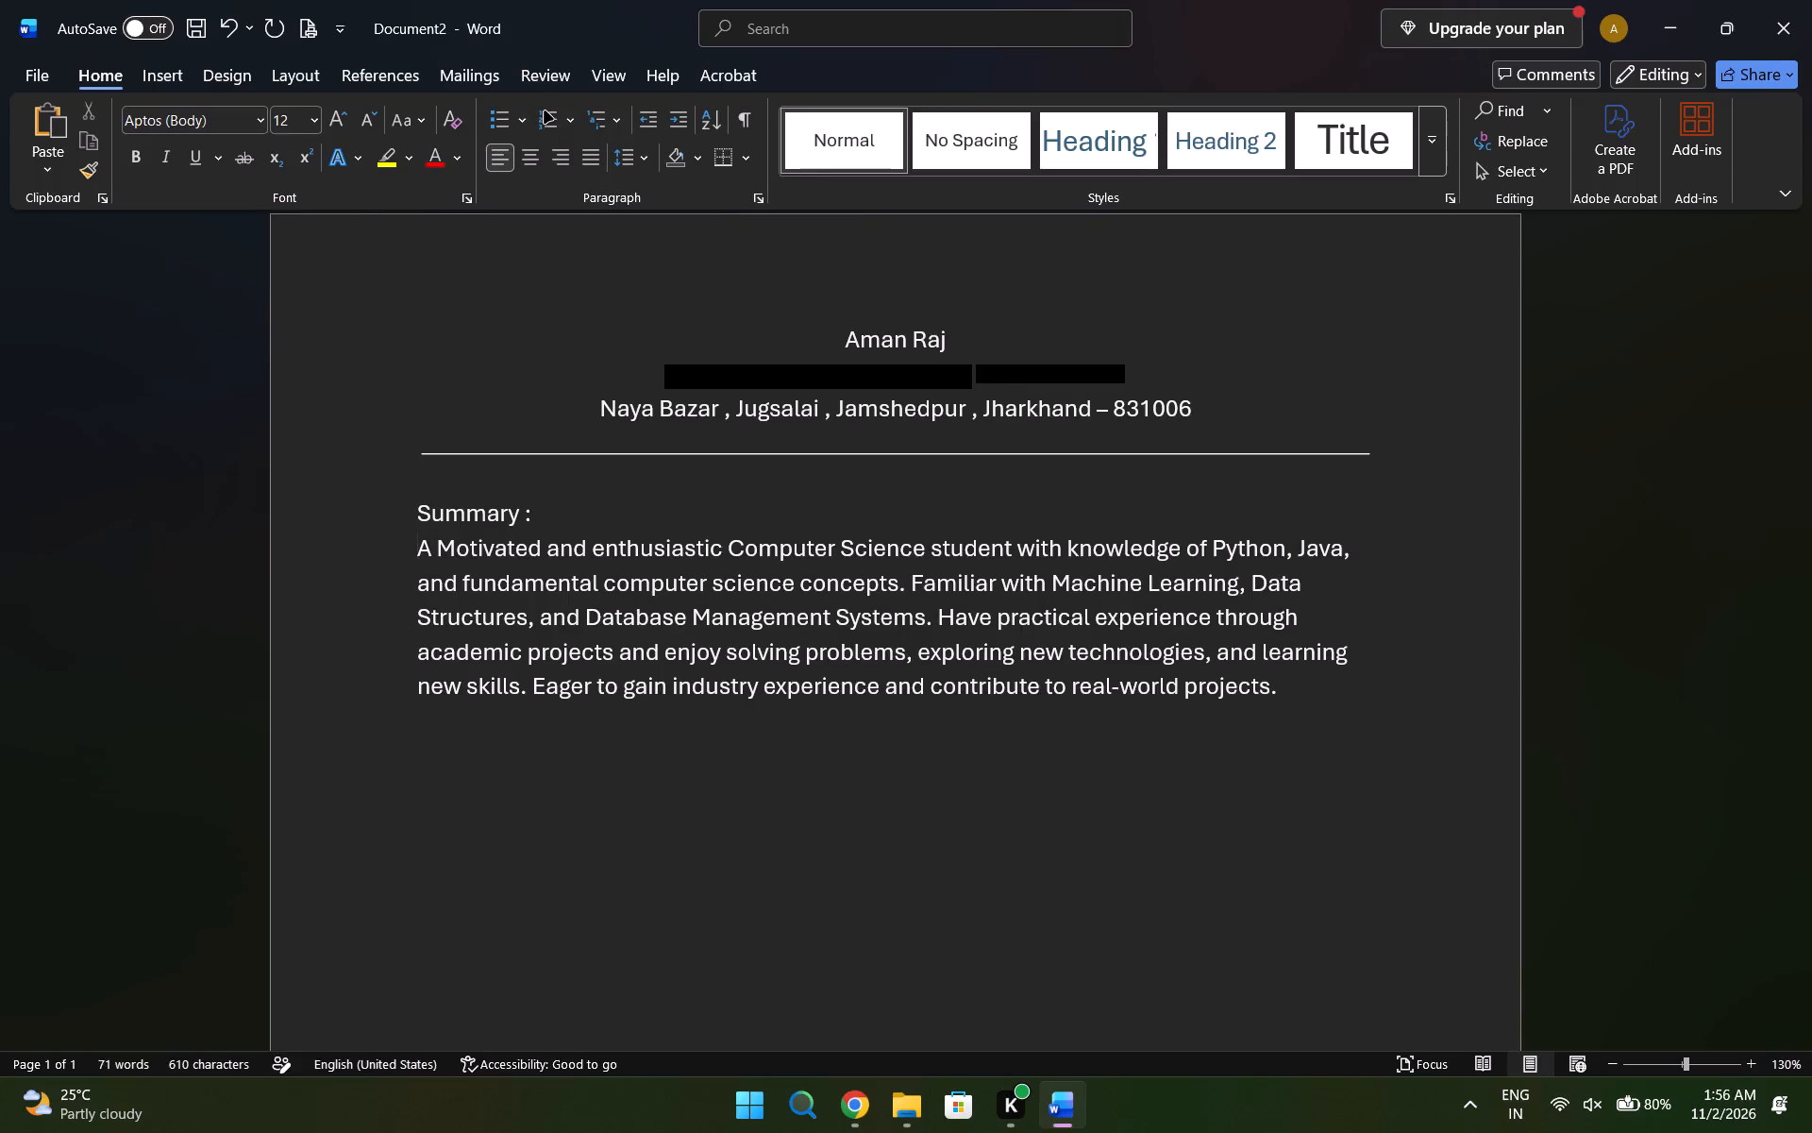
{"action": "left_click", "coordinate": [572, 117]}
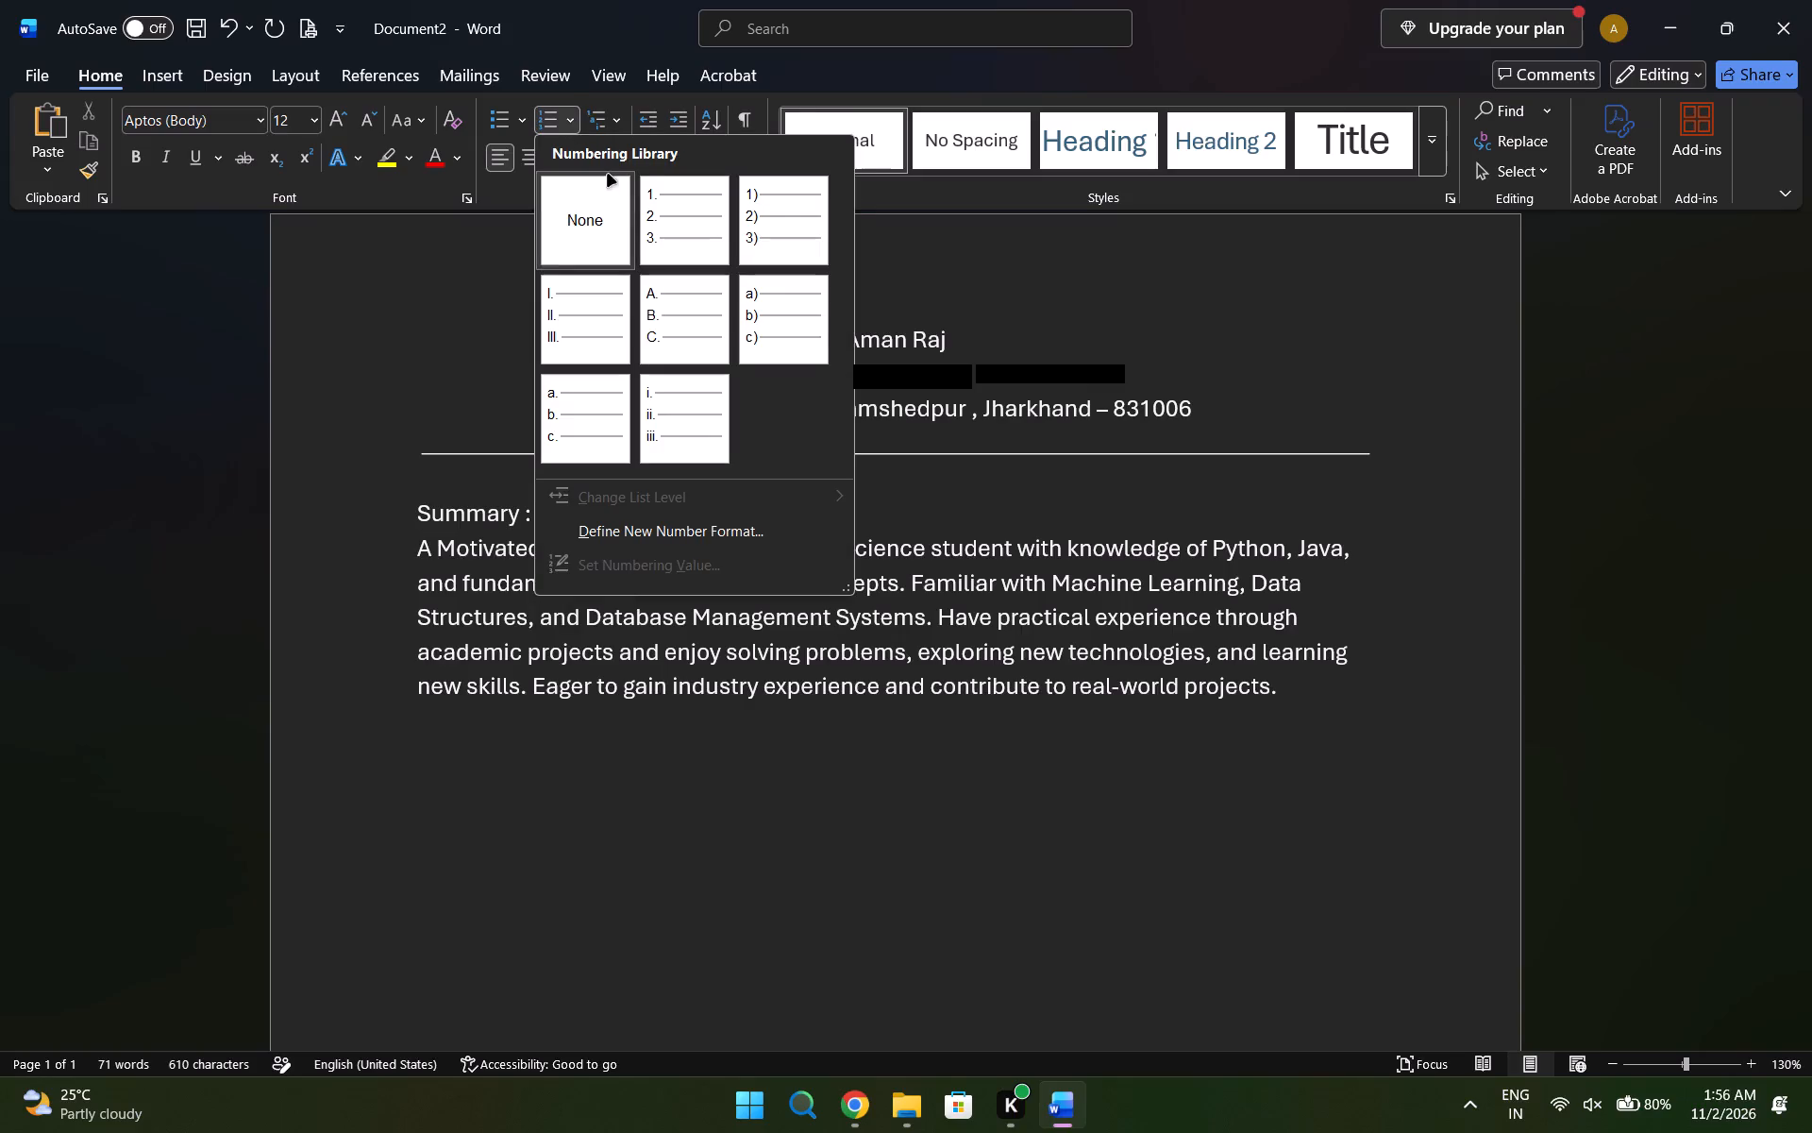
{"action": "left_click", "coordinate": [502, 119]}
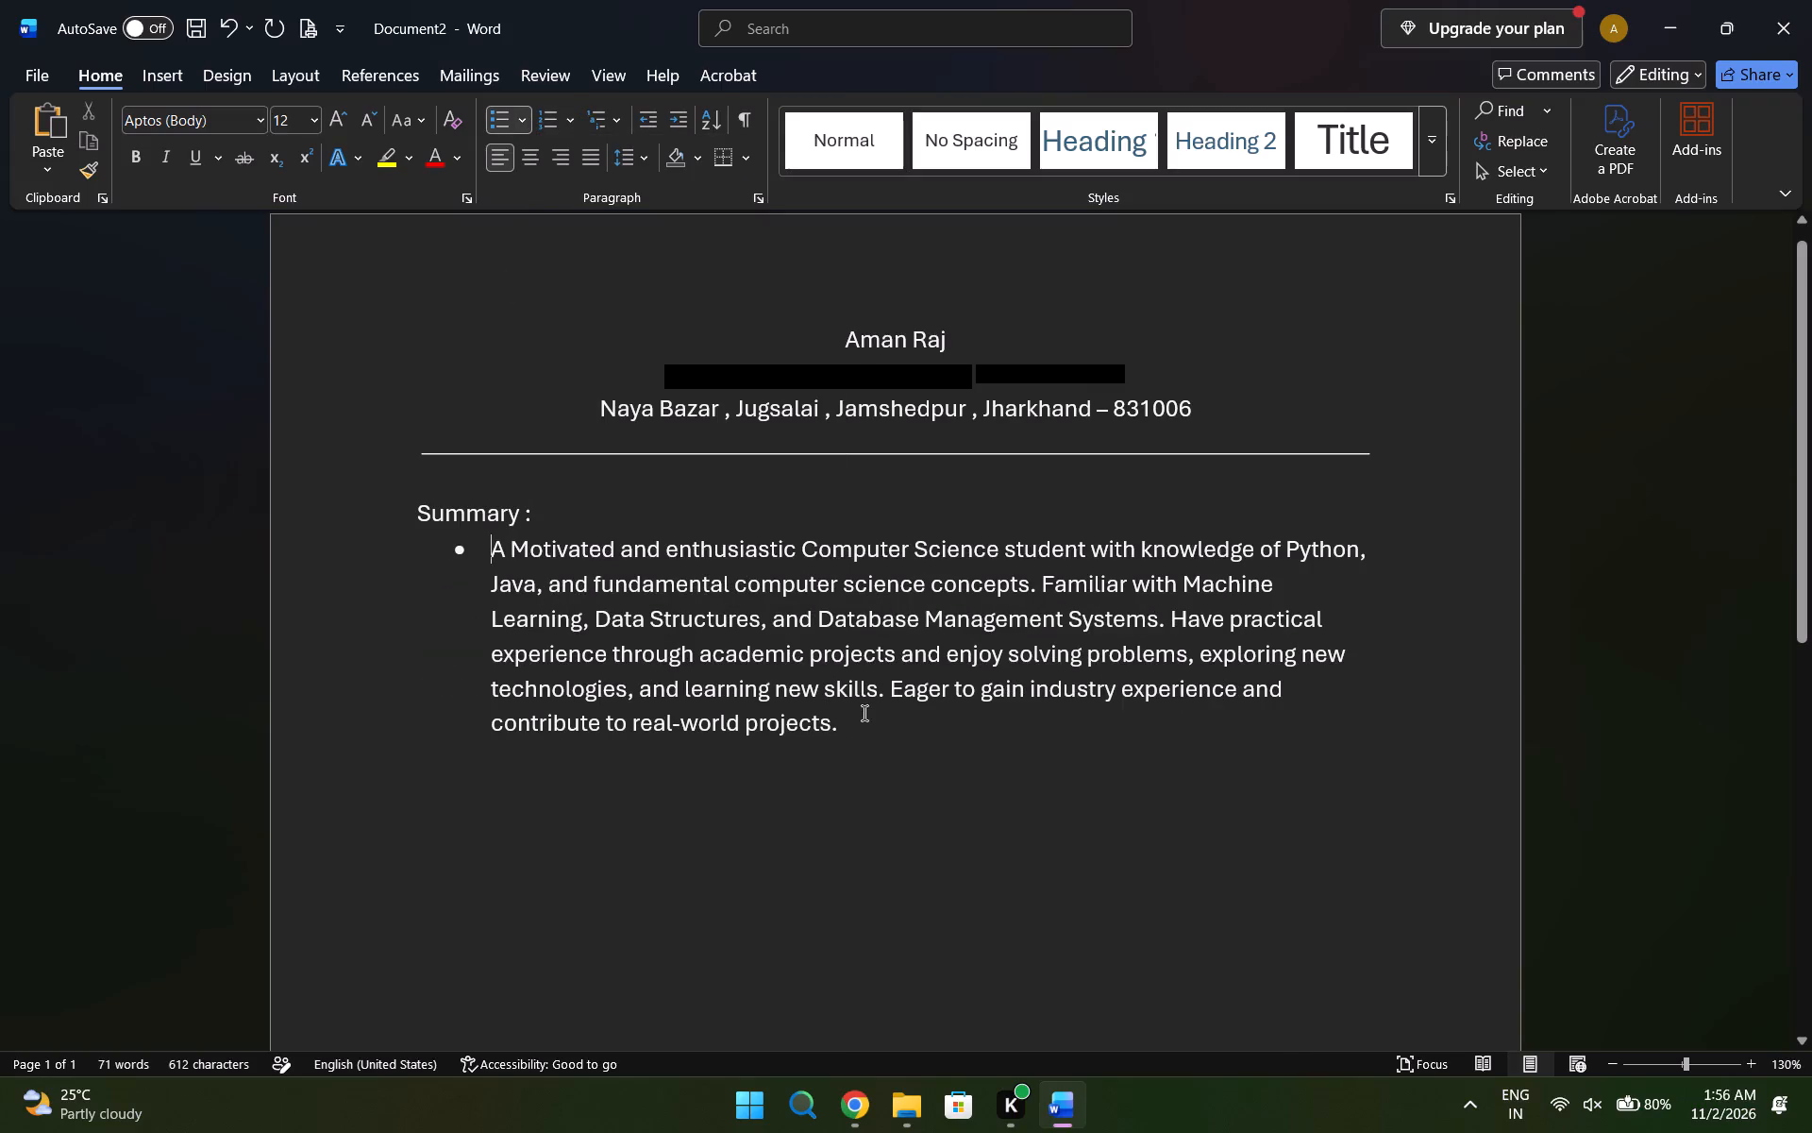
Split the summary into separate bullets, one per sentence, breaking before "Familiar", "Have practical" and "Eager".
{"action": "left_click_drag", "start_coordinate": [859, 729], "coordinate": [524, 593]}
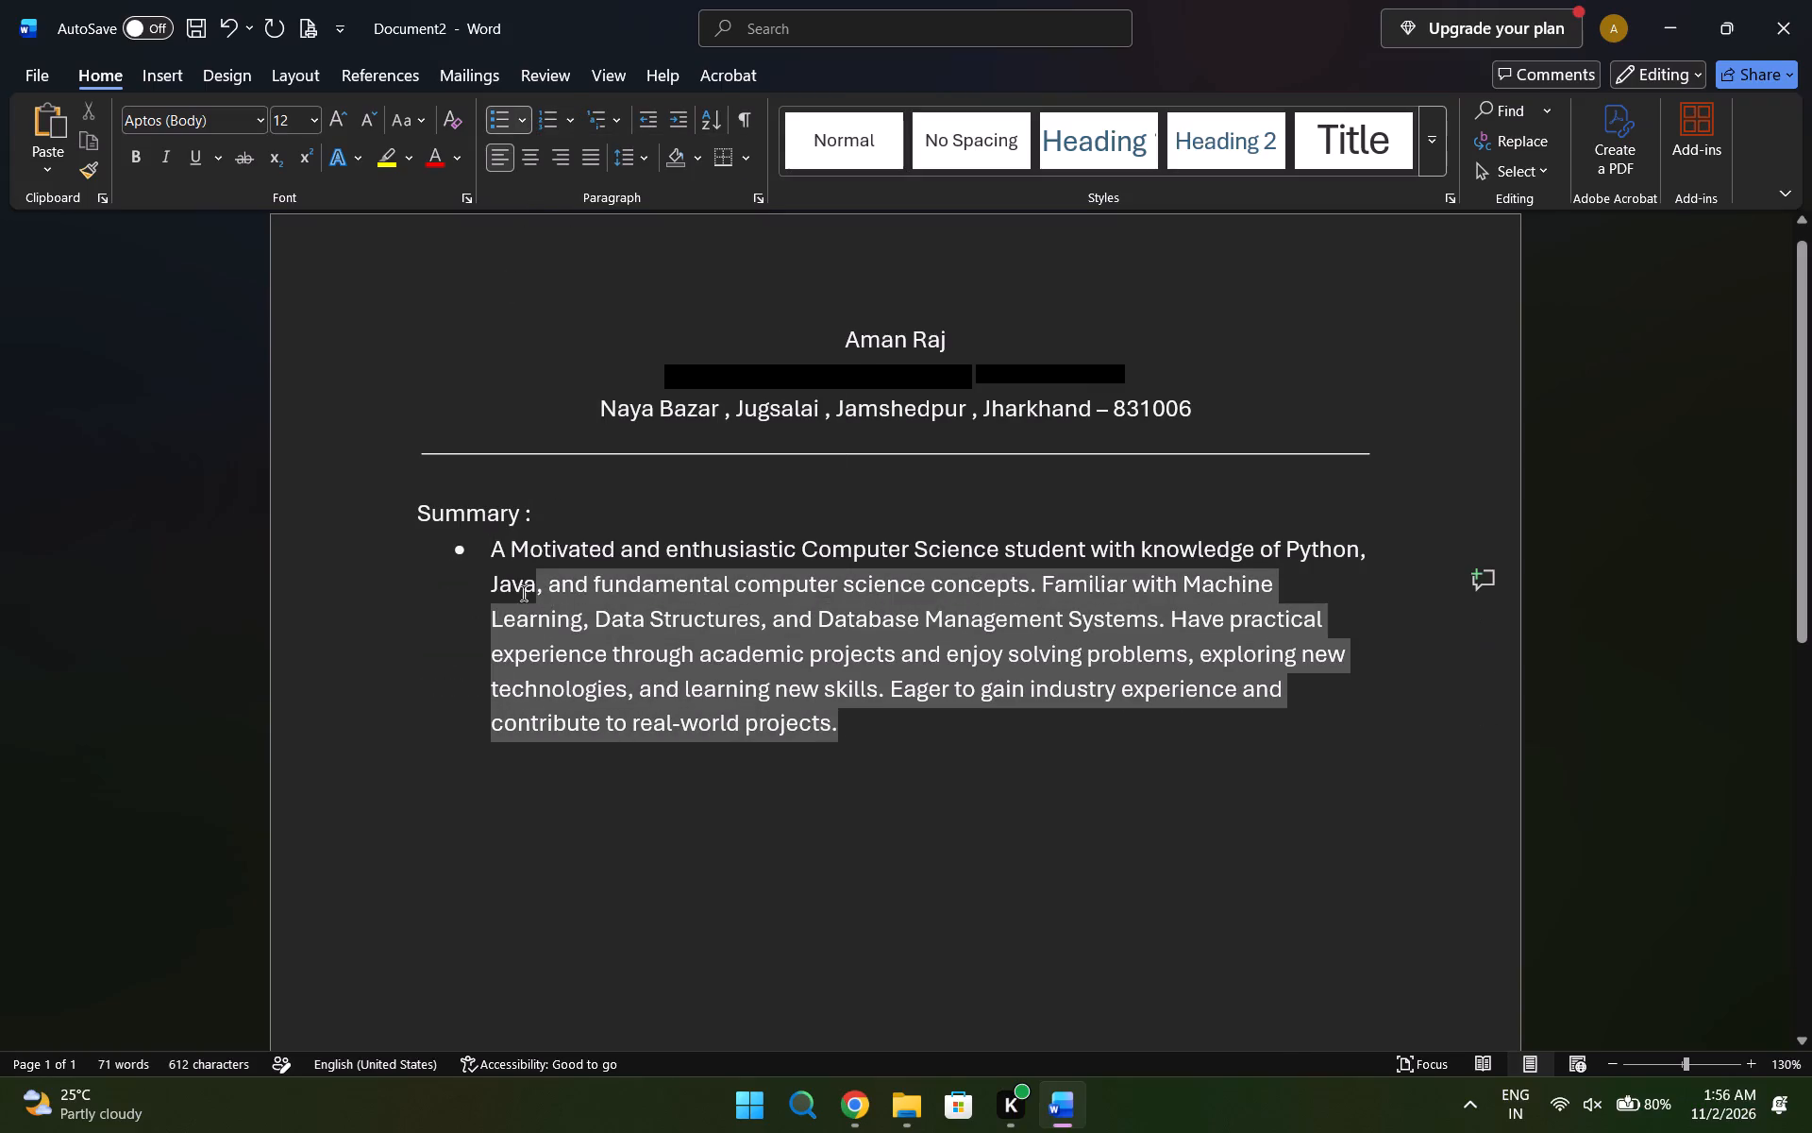
{"action": "left_click_drag", "start_coordinate": [524, 593], "coordinate": [505, 583]}
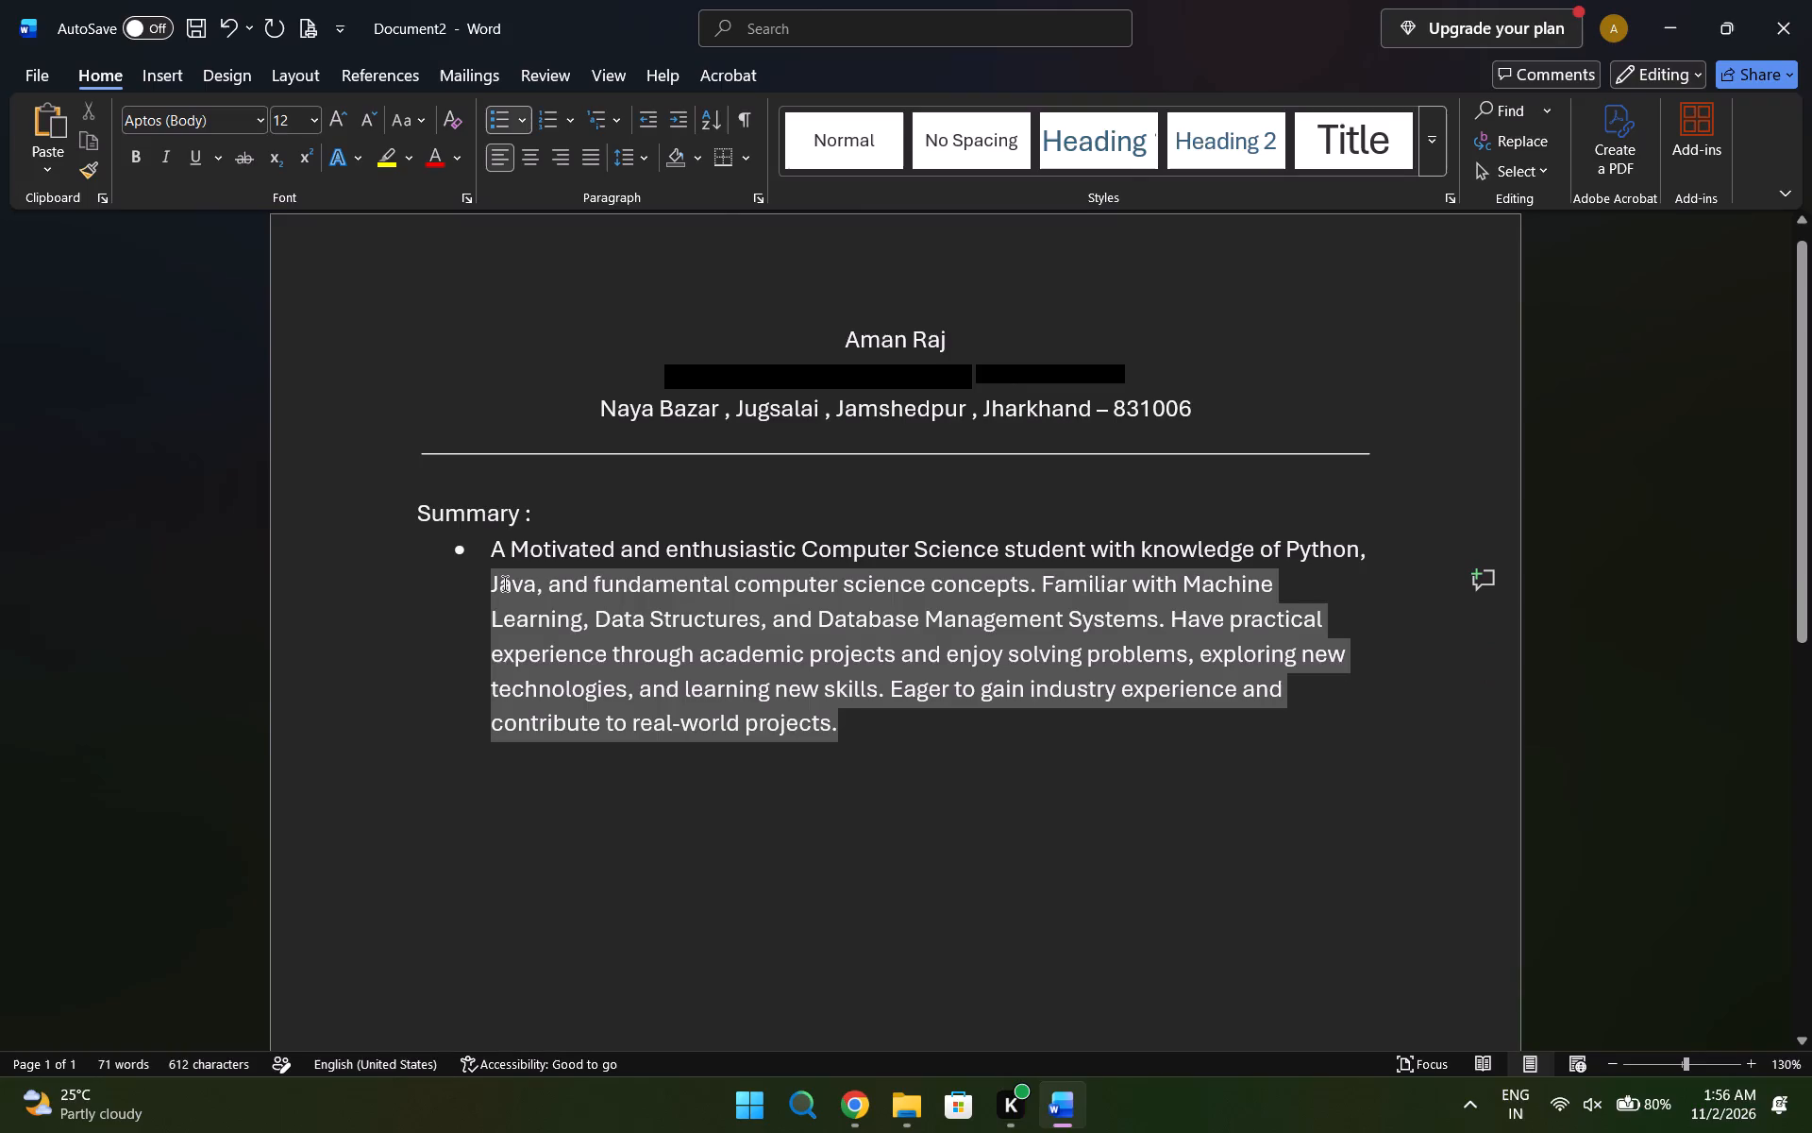
{"action": "left_click_drag", "start_coordinate": [505, 583], "coordinate": [667, 617]}
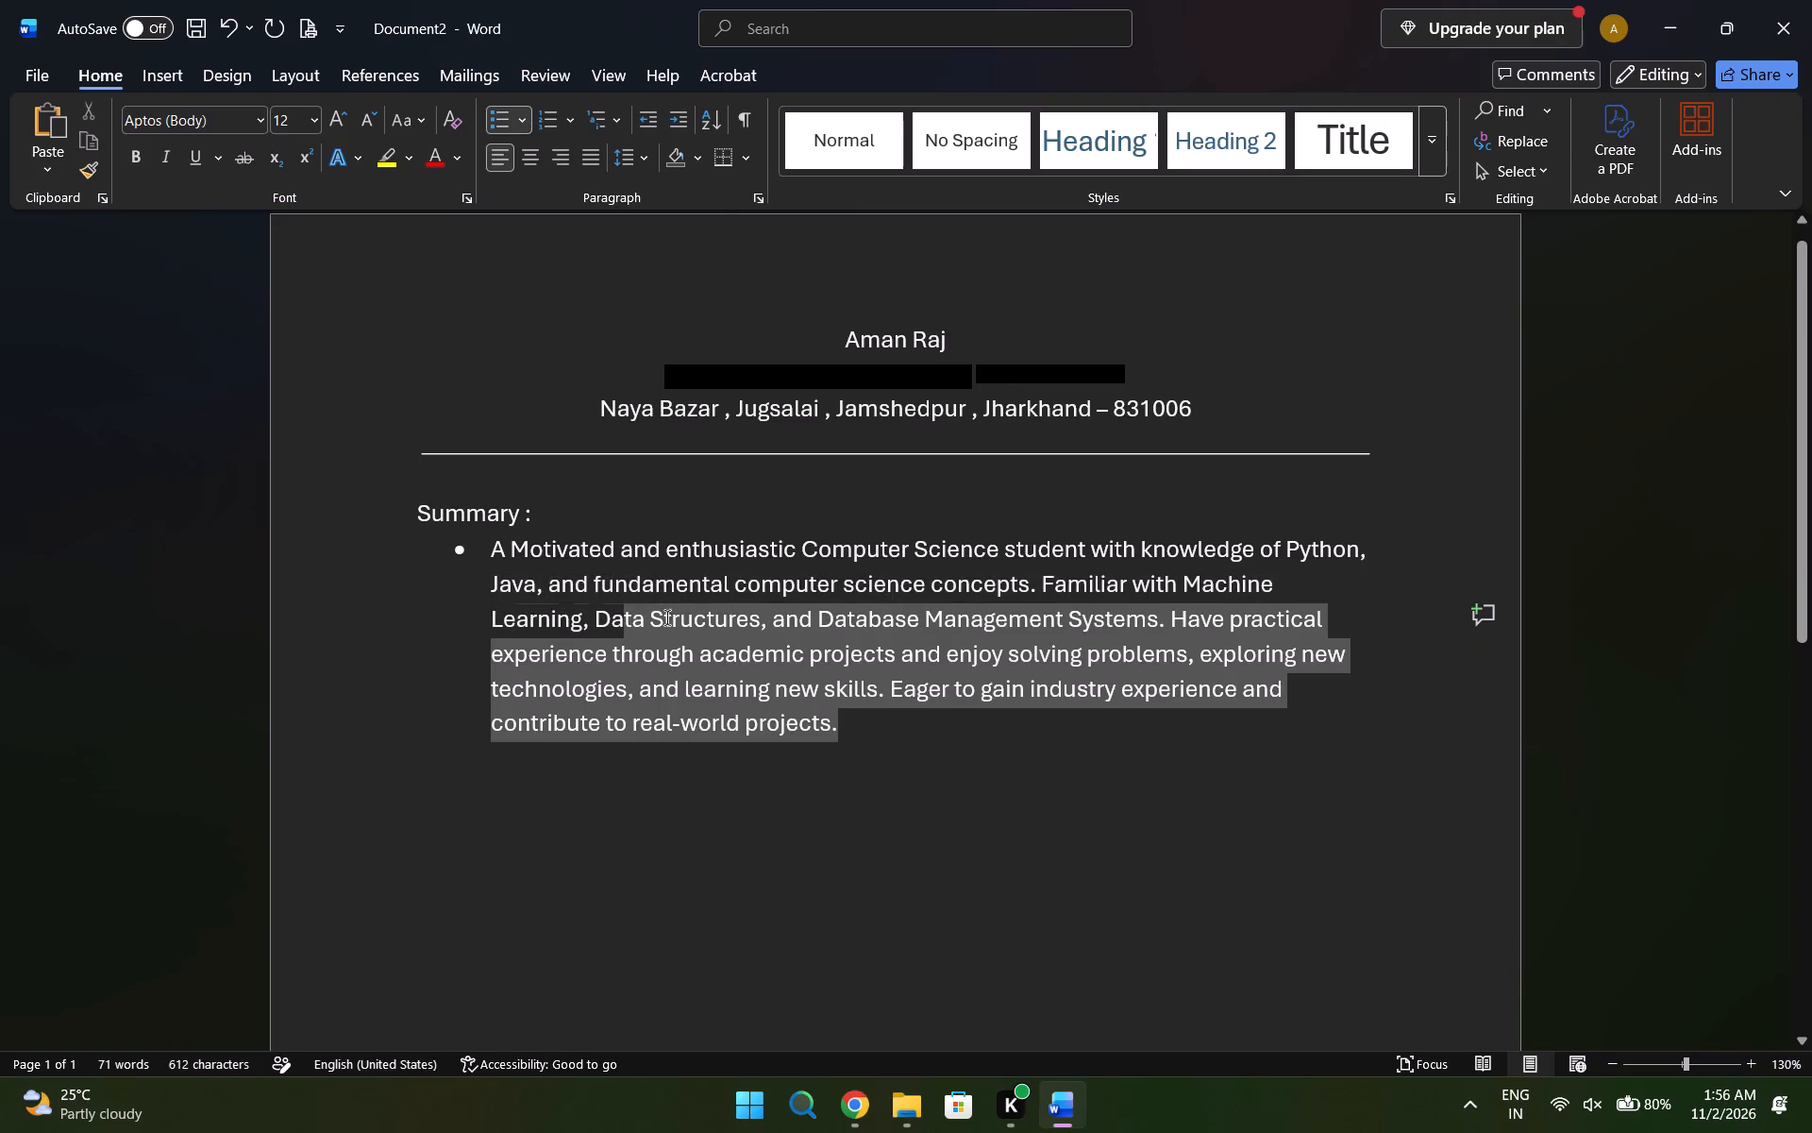
{"action": "left_click_drag", "start_coordinate": [667, 617], "coordinate": [1045, 590]}
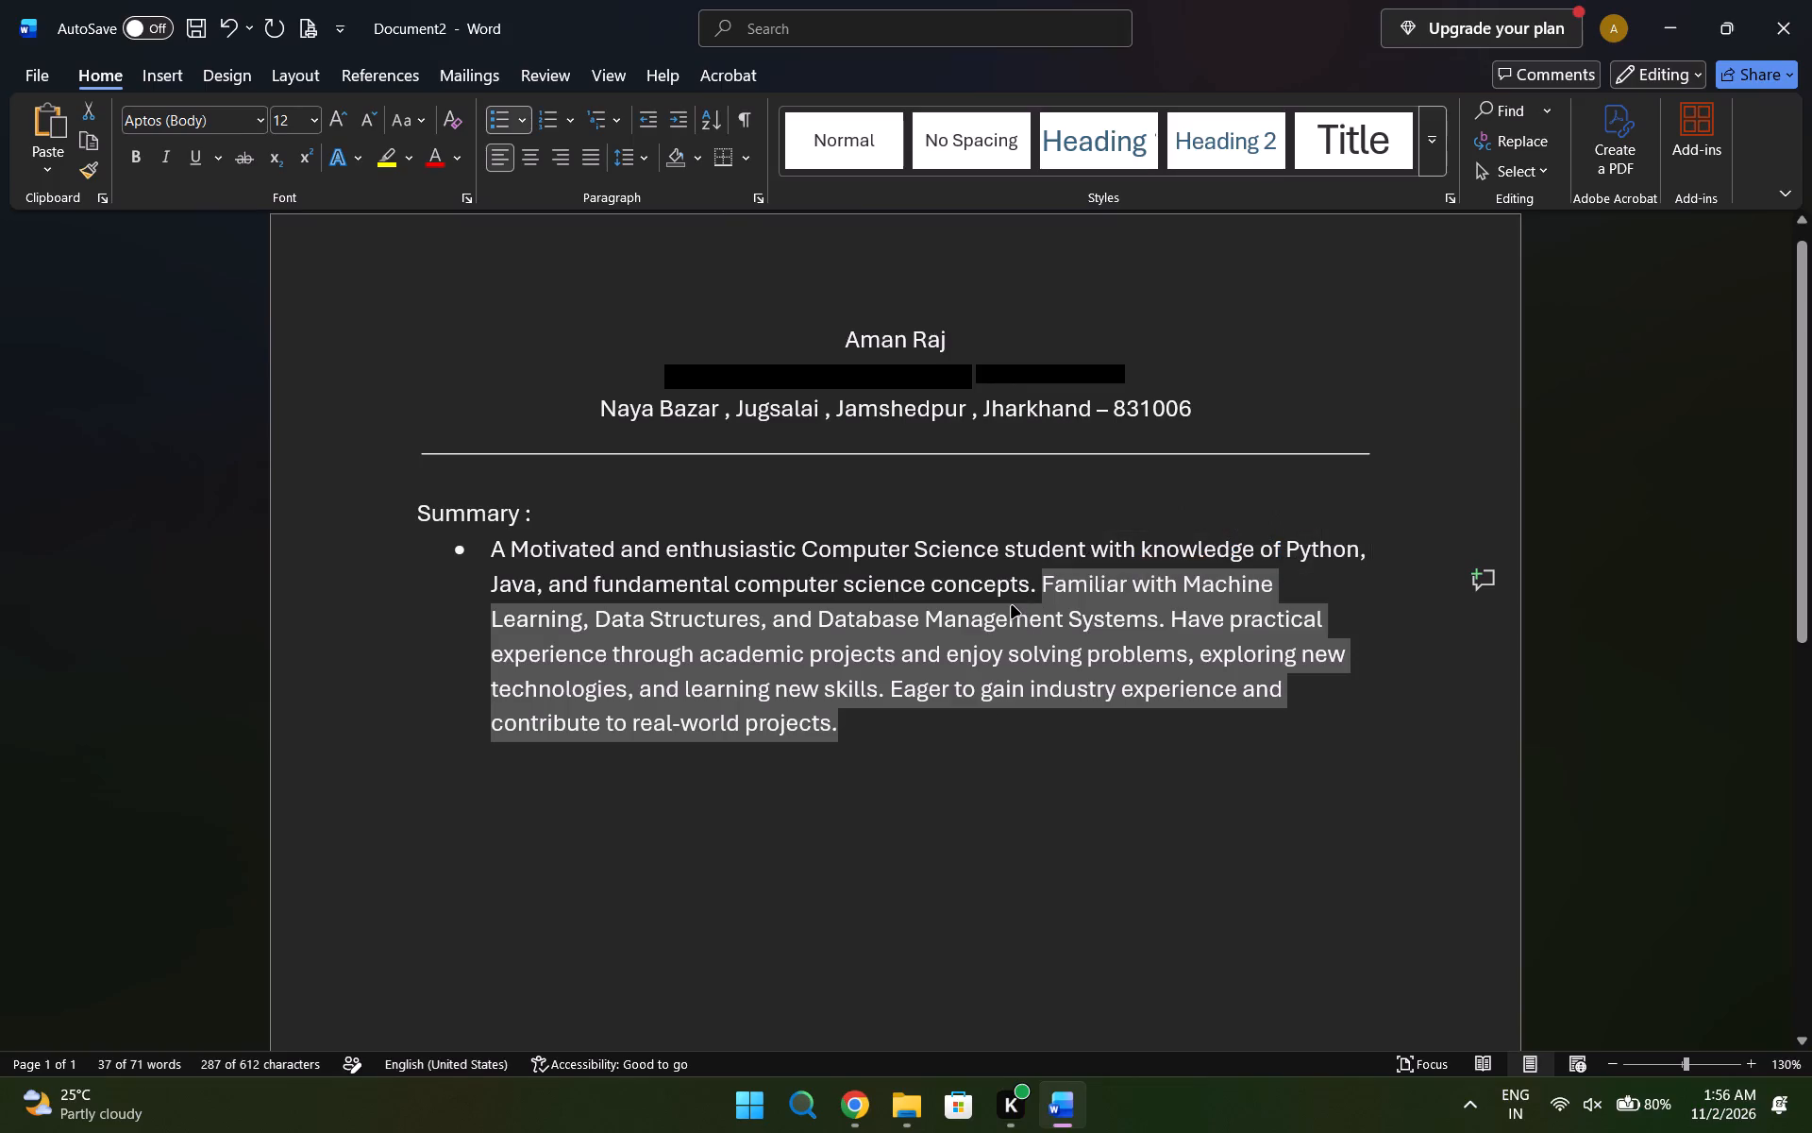
{"action": "left_click", "coordinate": [1040, 582]}
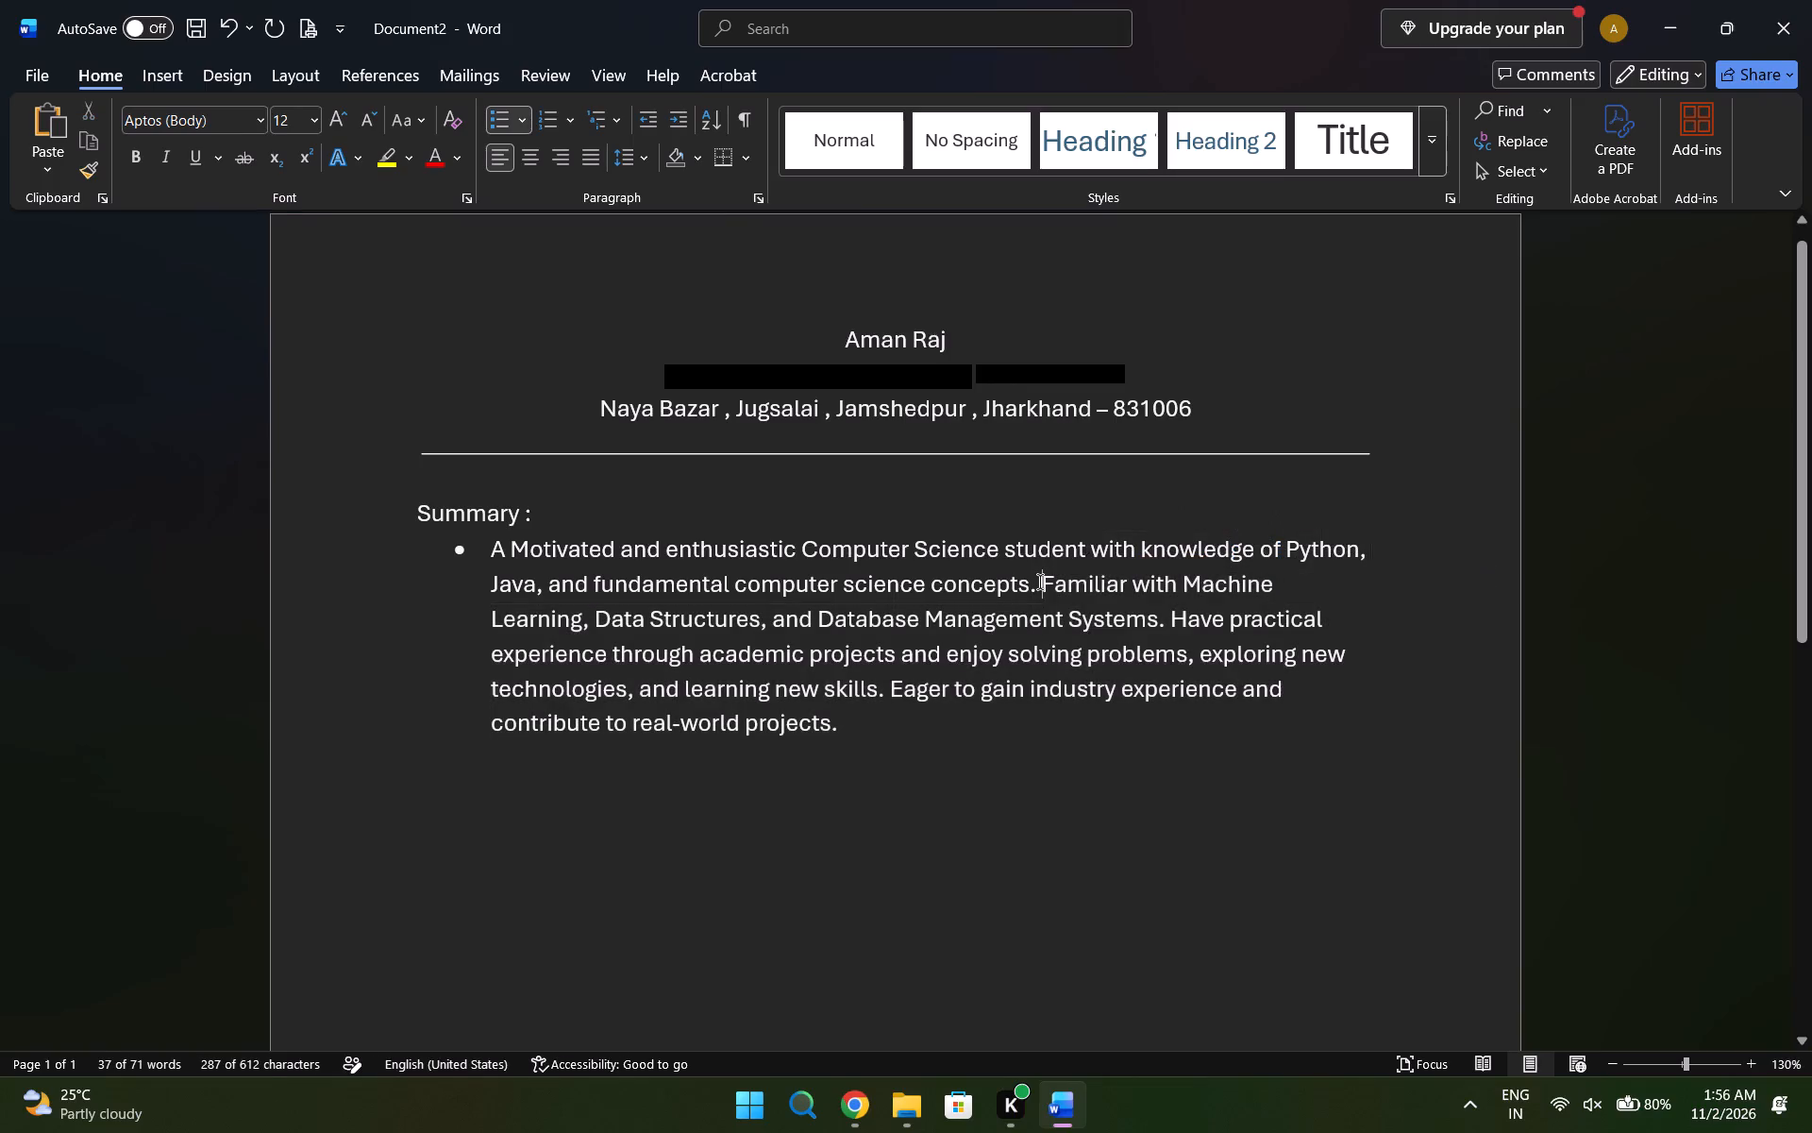
{"action": "key", "text": "Return"}
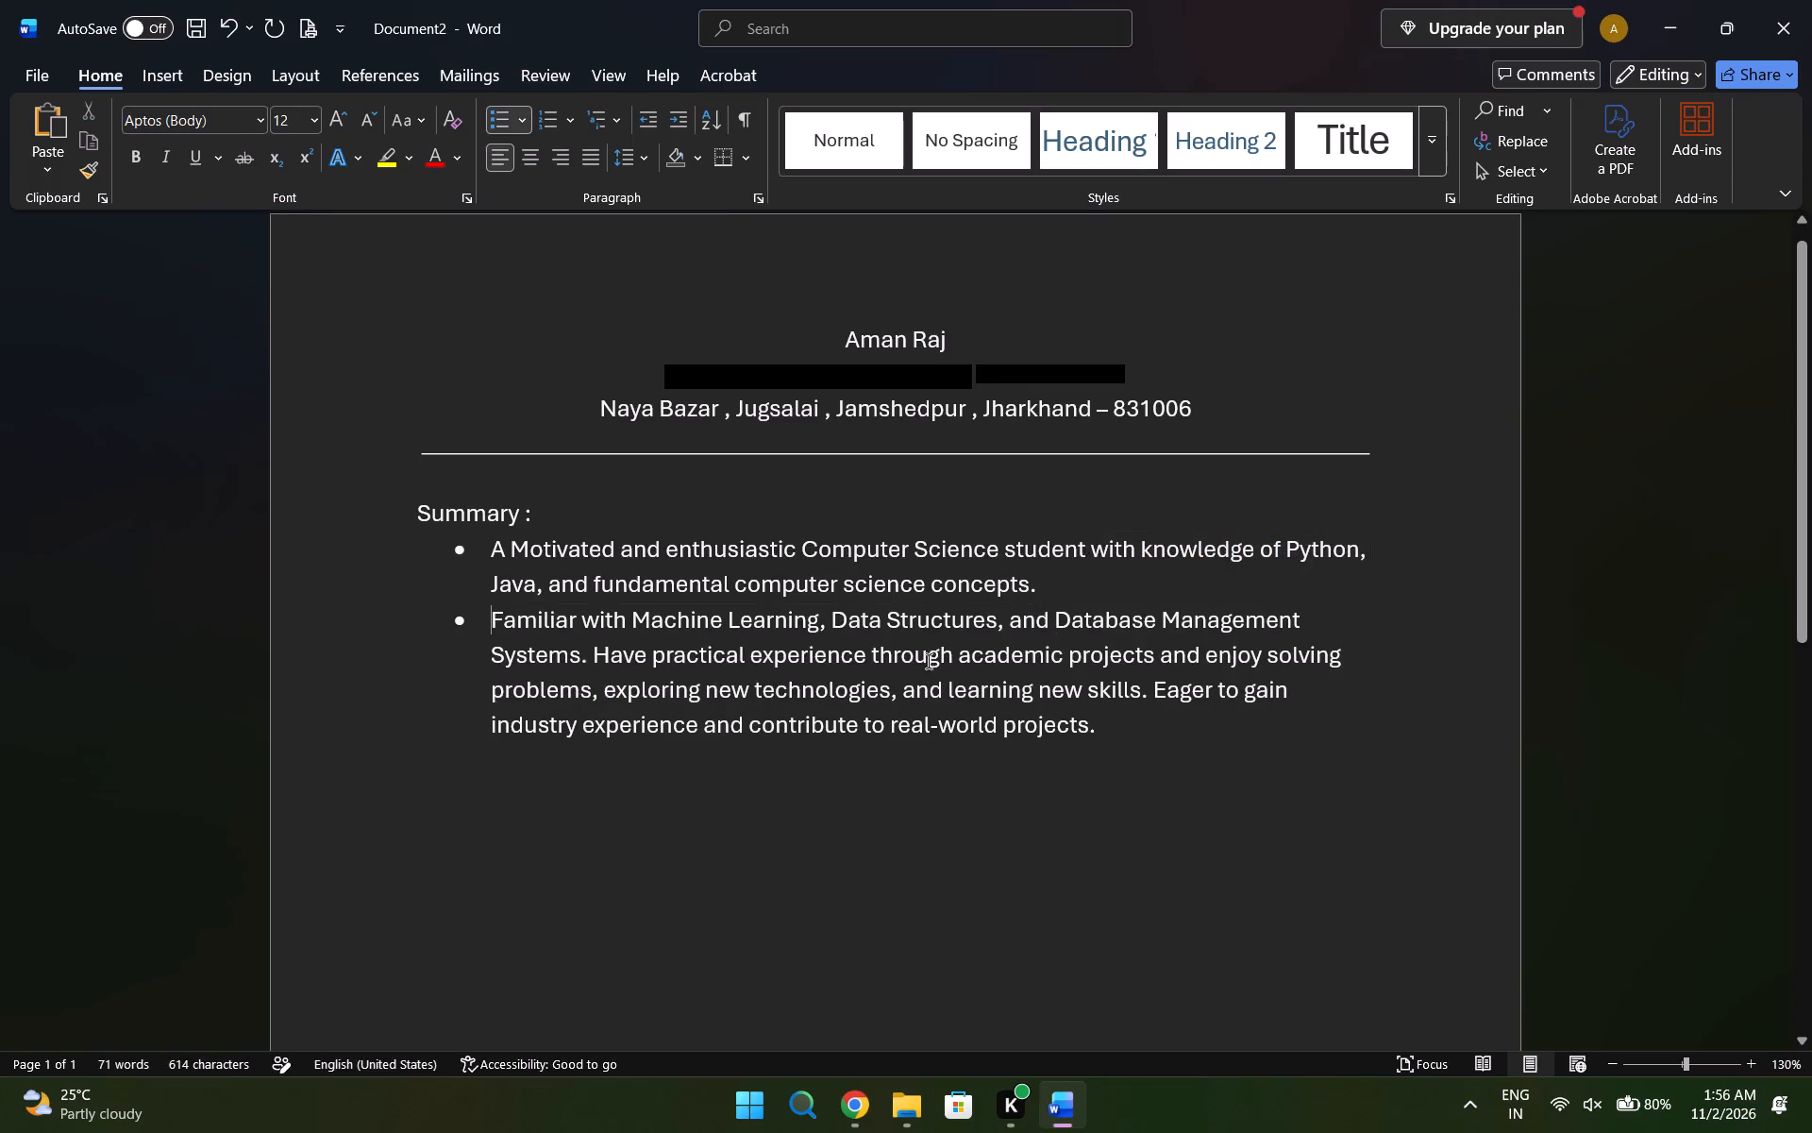
{"action": "left_click", "coordinate": [595, 654]}
{"action": "key", "text": "Return"}
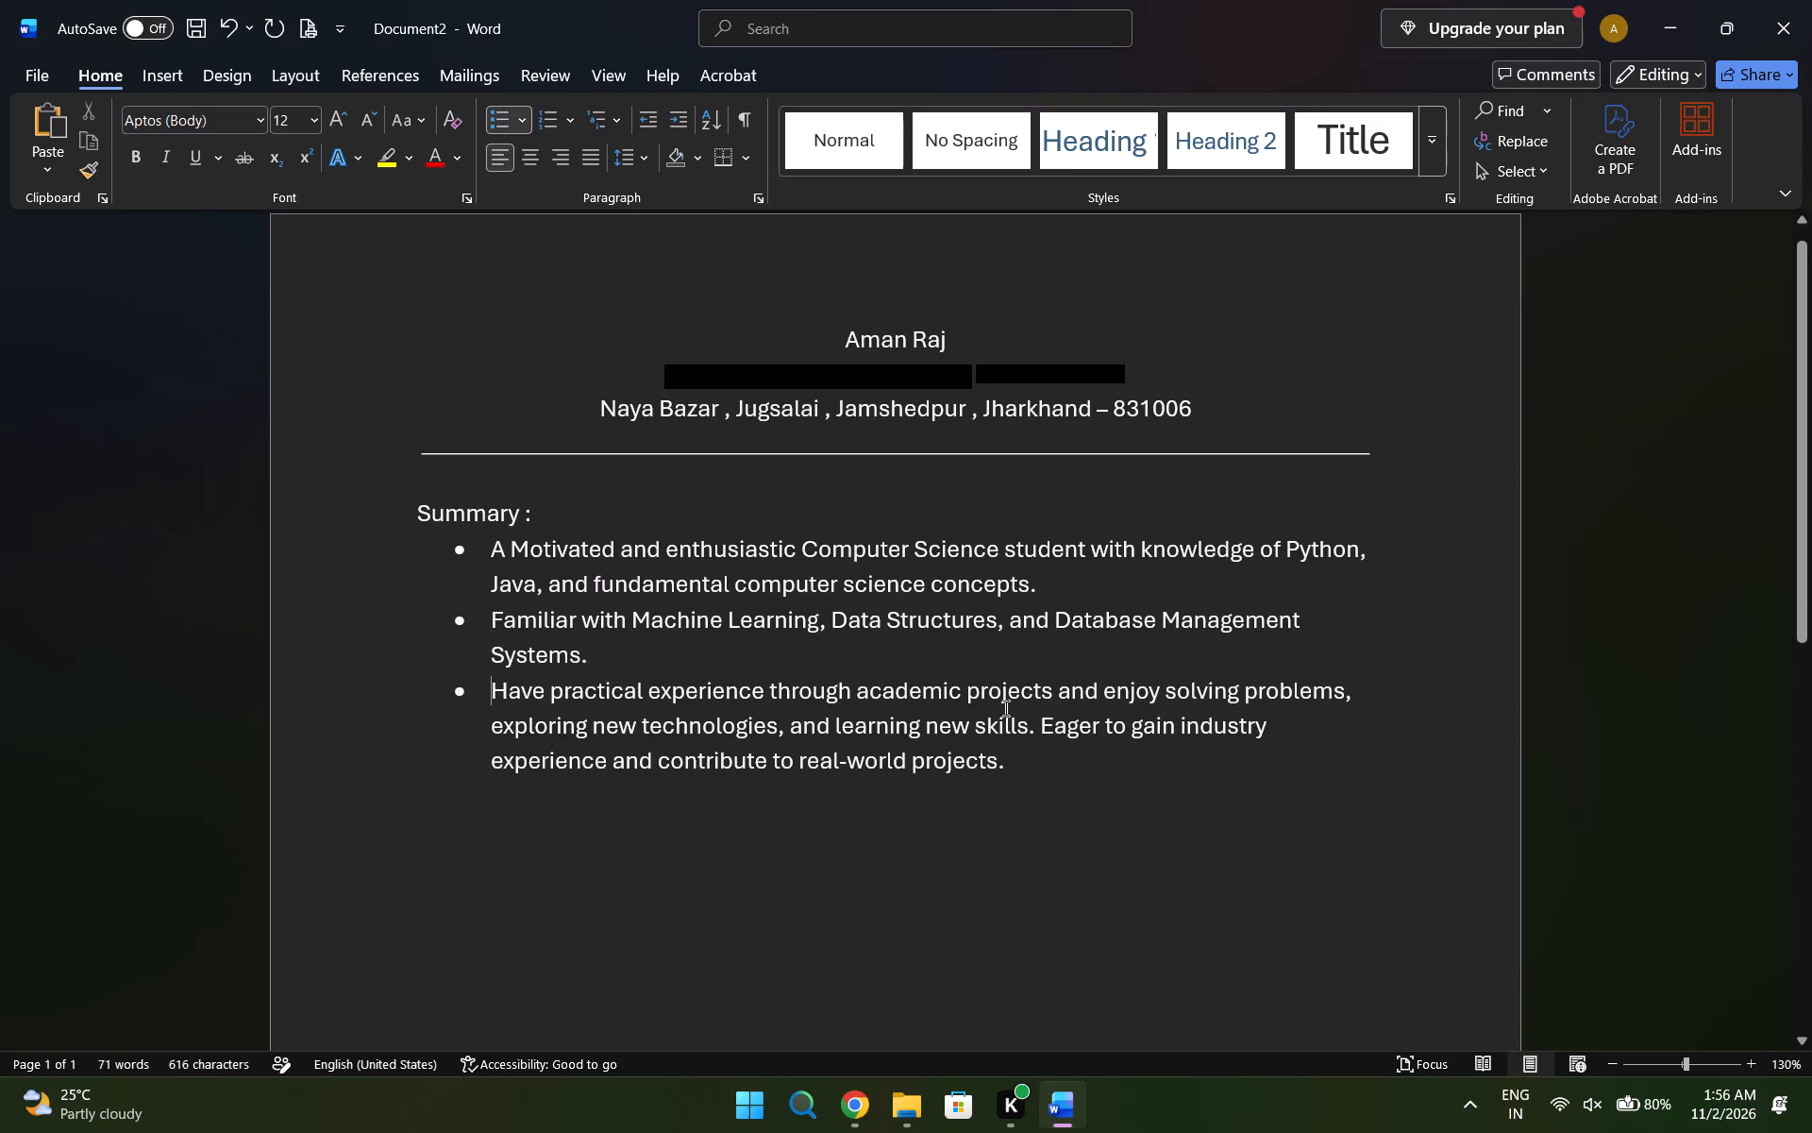
{"action": "left_click", "coordinate": [1041, 724]}
{"action": "key", "text": "Return"}
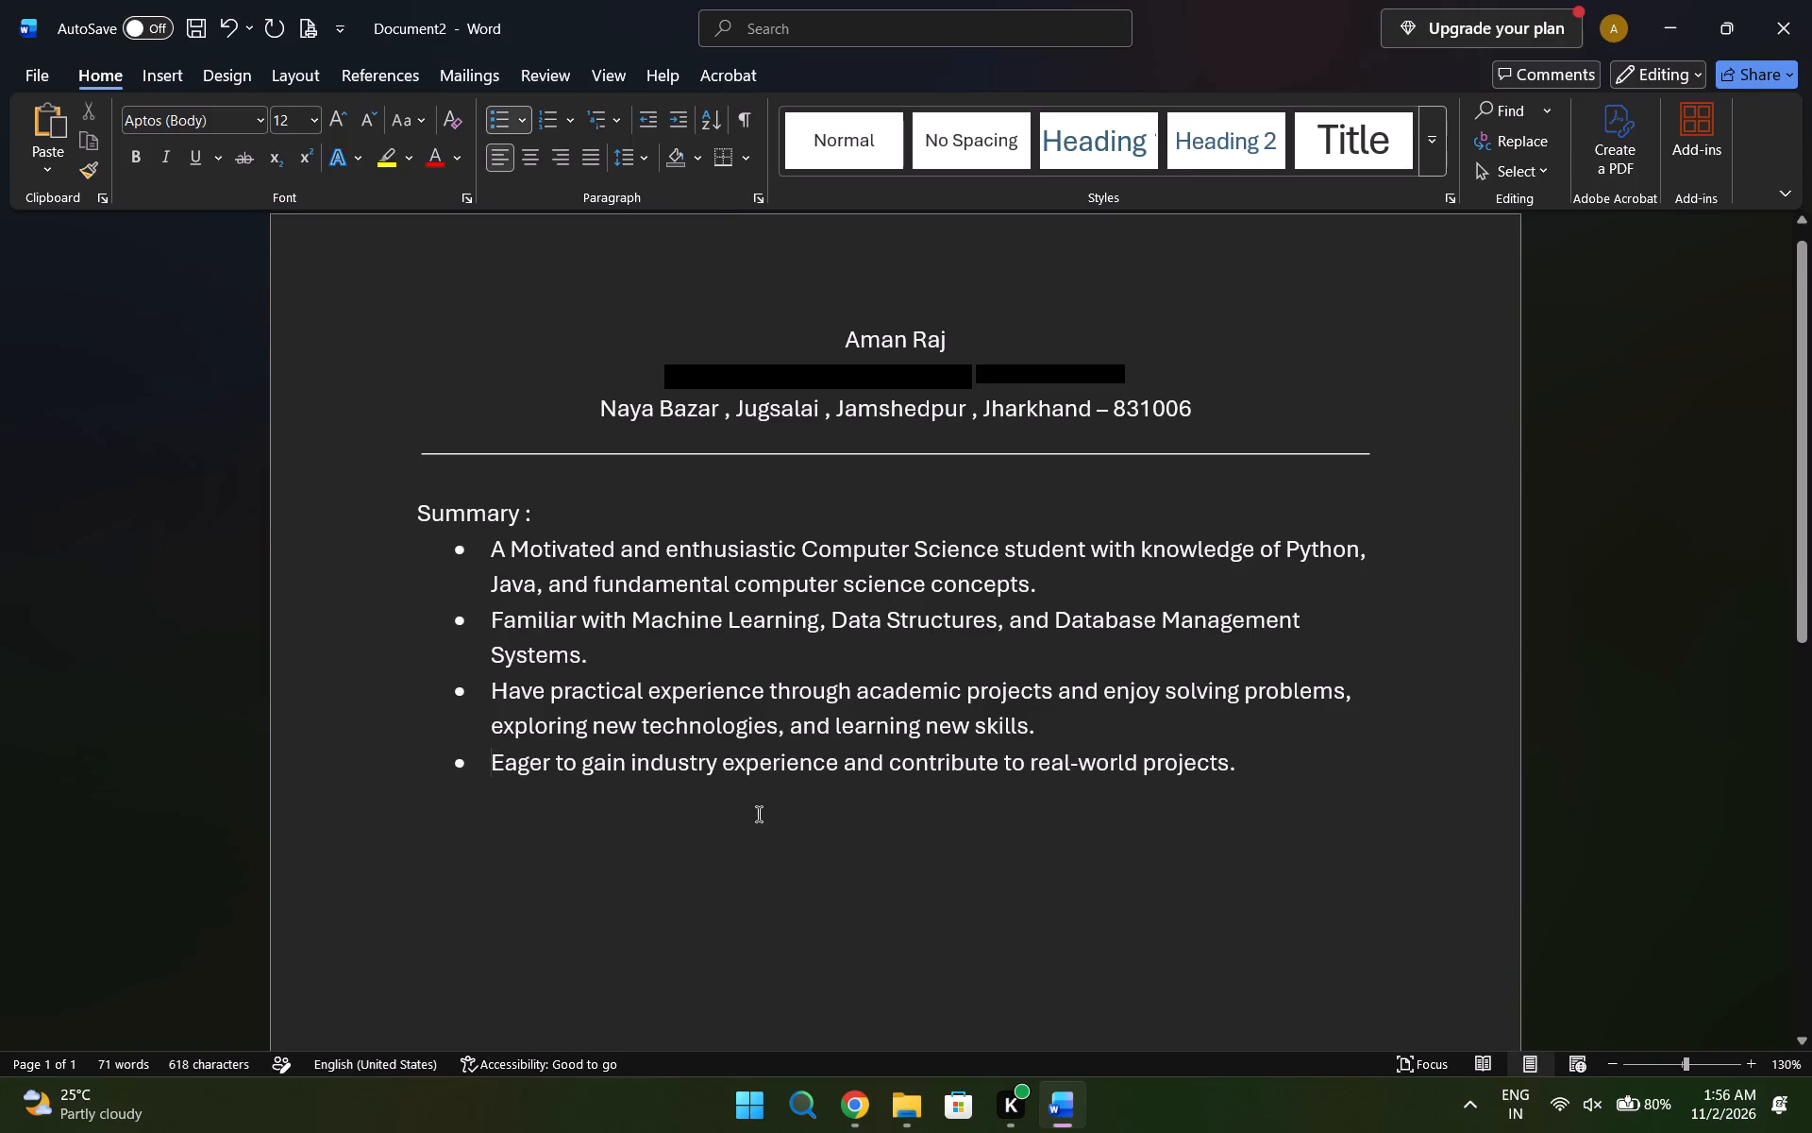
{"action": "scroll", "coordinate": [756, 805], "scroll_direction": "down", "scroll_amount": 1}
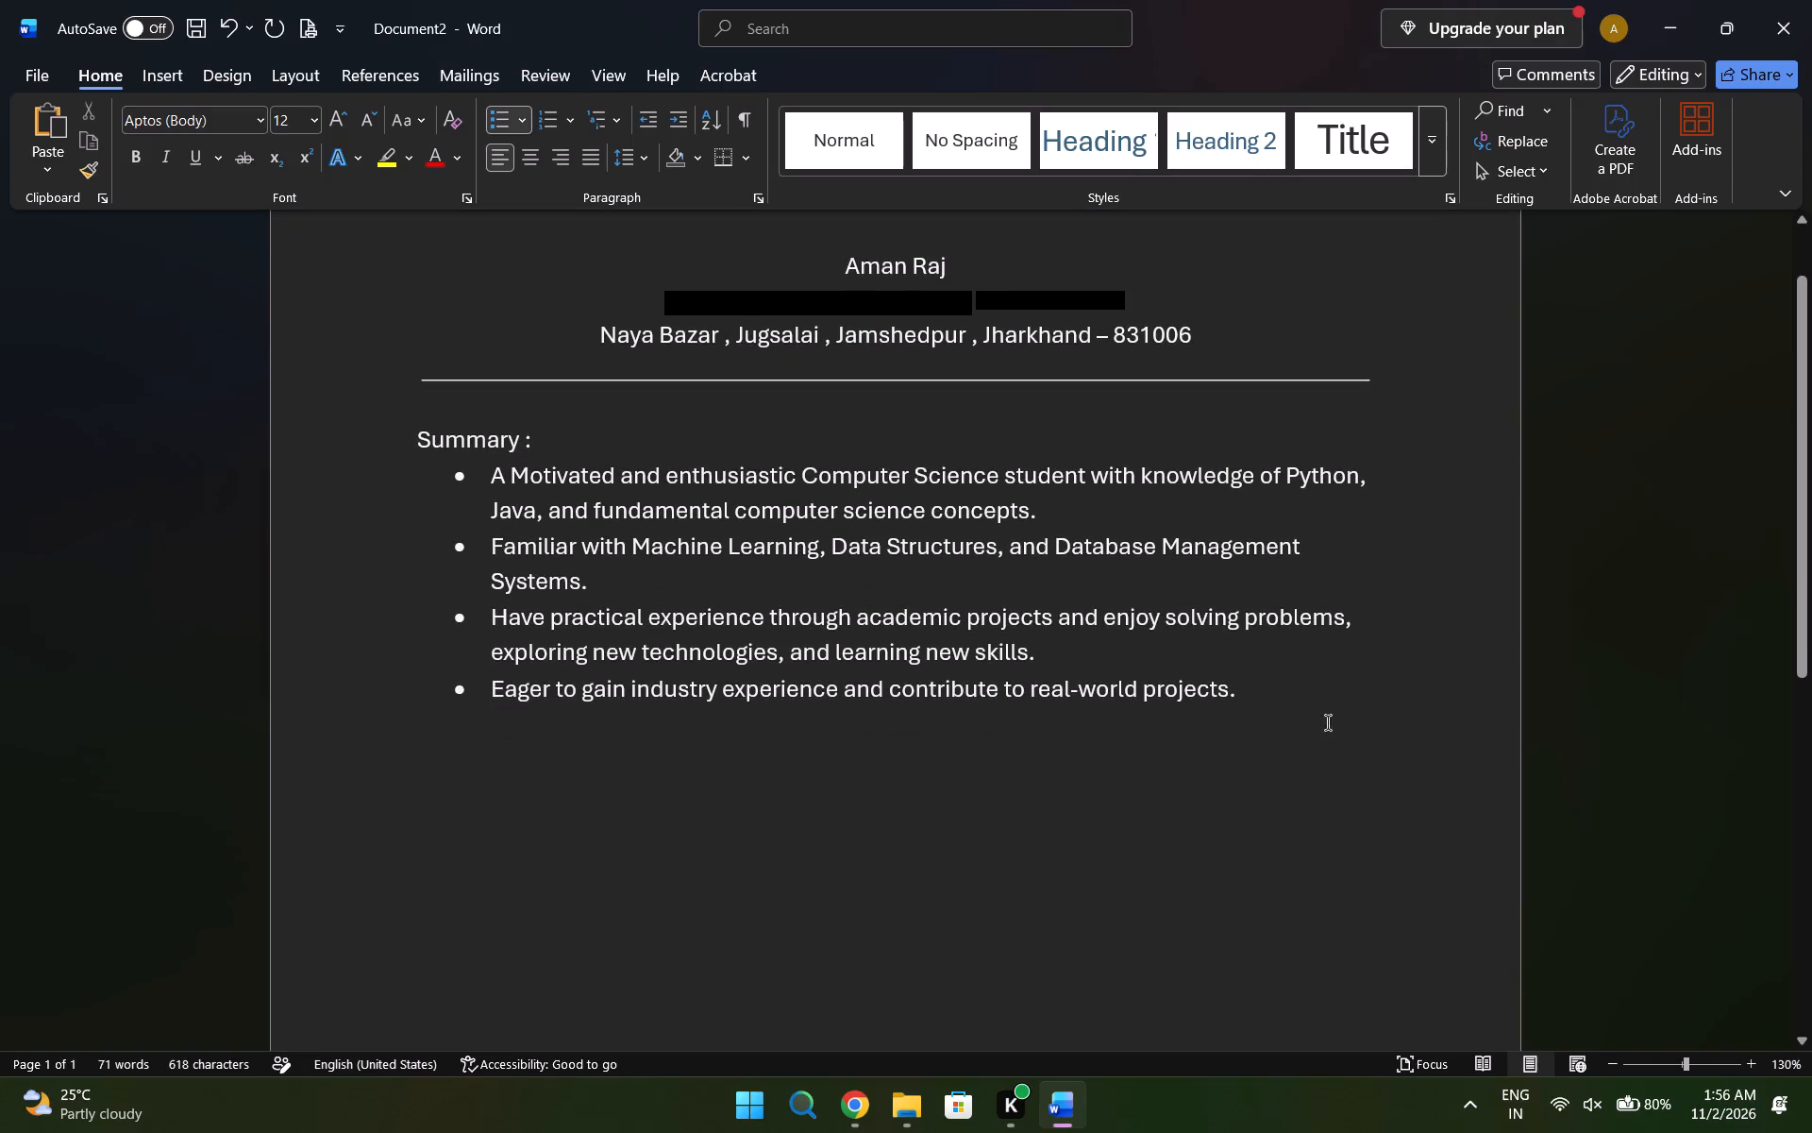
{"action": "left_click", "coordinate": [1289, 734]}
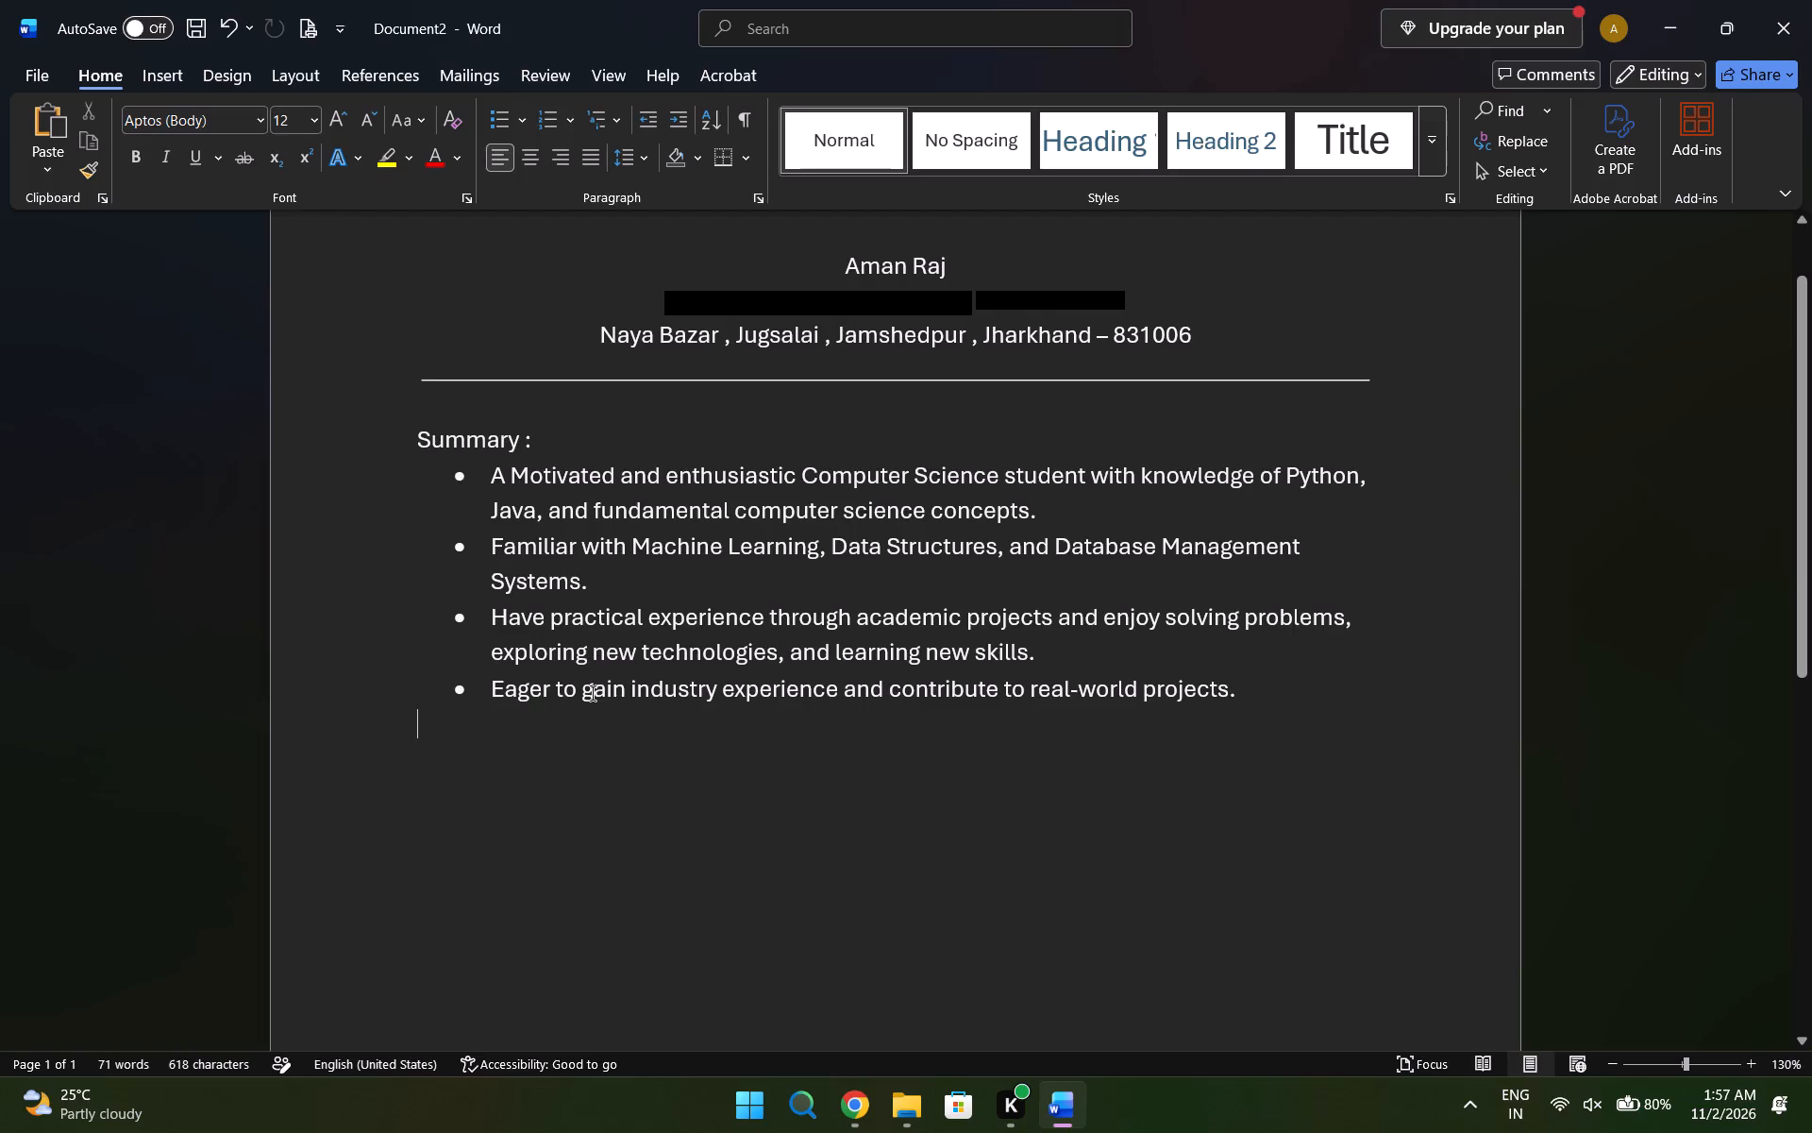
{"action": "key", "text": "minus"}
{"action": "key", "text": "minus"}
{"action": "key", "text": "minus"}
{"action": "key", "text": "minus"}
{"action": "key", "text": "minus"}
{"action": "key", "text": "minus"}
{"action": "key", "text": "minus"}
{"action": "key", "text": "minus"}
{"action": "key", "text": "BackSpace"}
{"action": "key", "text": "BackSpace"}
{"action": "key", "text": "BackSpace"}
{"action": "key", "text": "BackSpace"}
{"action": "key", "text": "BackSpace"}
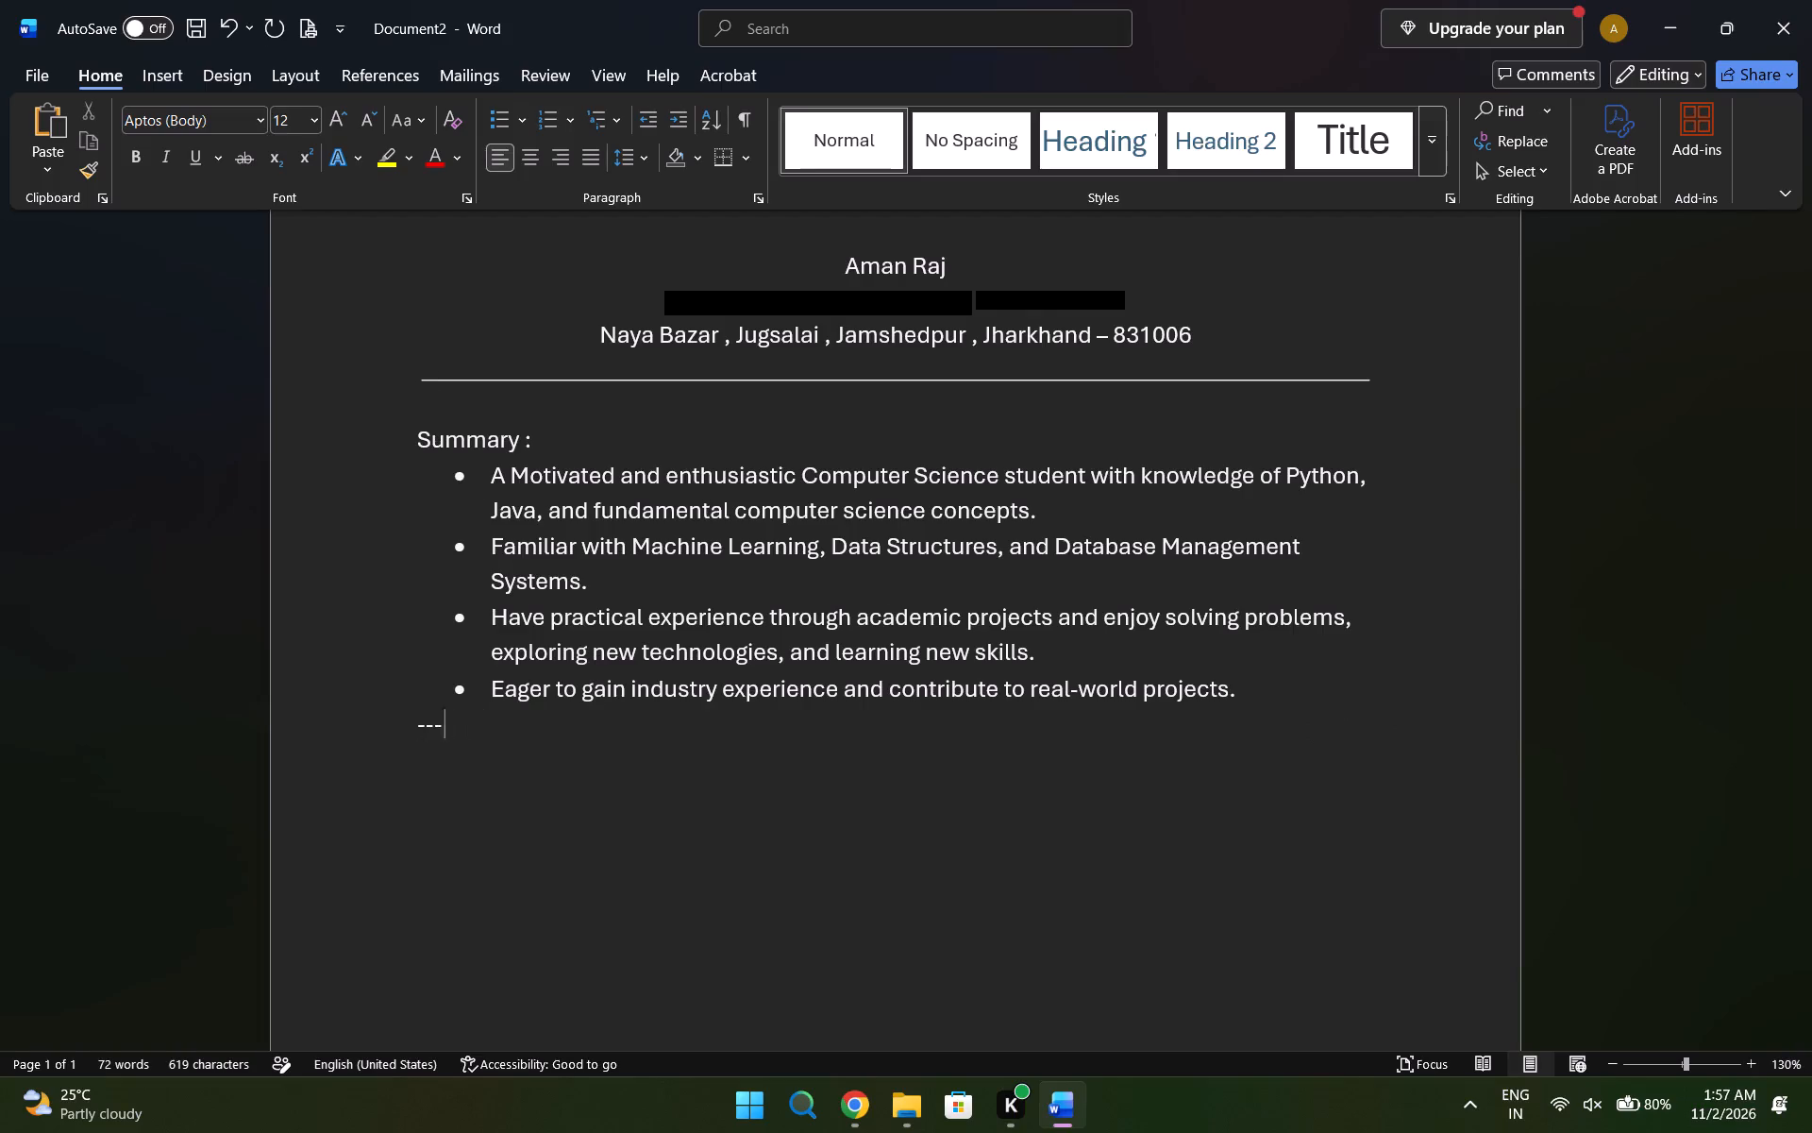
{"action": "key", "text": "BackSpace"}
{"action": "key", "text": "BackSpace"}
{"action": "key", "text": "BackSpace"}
Add a divider line of underscores, one full text line wide, below the Summary bullets, without automatic border formatting, and start a new line under it.
{"action": "key", "text": "shift+underscore"}
{"action": "key", "text": "shift+underscore"}
{"action": "key", "text": "shift+underscore"}
{"action": "key", "text": "shift+underscore"}
{"action": "key", "text": "shift+underscore"}
{"action": "key", "text": "shift+underscore"}
{"action": "key", "text": "shift+underscore"}
{"action": "key", "text": "shift+underscore"}
{"action": "key", "text": "shift+underscore"}
{"action": "key", "text": "shift+underscore"}
{"action": "key", "text": "shift+underscore"}
{"action": "key", "text": "shift+underscore"}
{"action": "key", "text": "shift+underscore"}
{"action": "key", "text": "shift+underscore"}
{"action": "key", "text": "shift+underscore"}
{"action": "key", "text": "shift+underscore"}
{"action": "key", "text": "shift+underscore"}
{"action": "key", "text": "shift+underscore"}
{"action": "key", "text": "shift+underscore"}
{"action": "key", "text": "shift+underscore"}
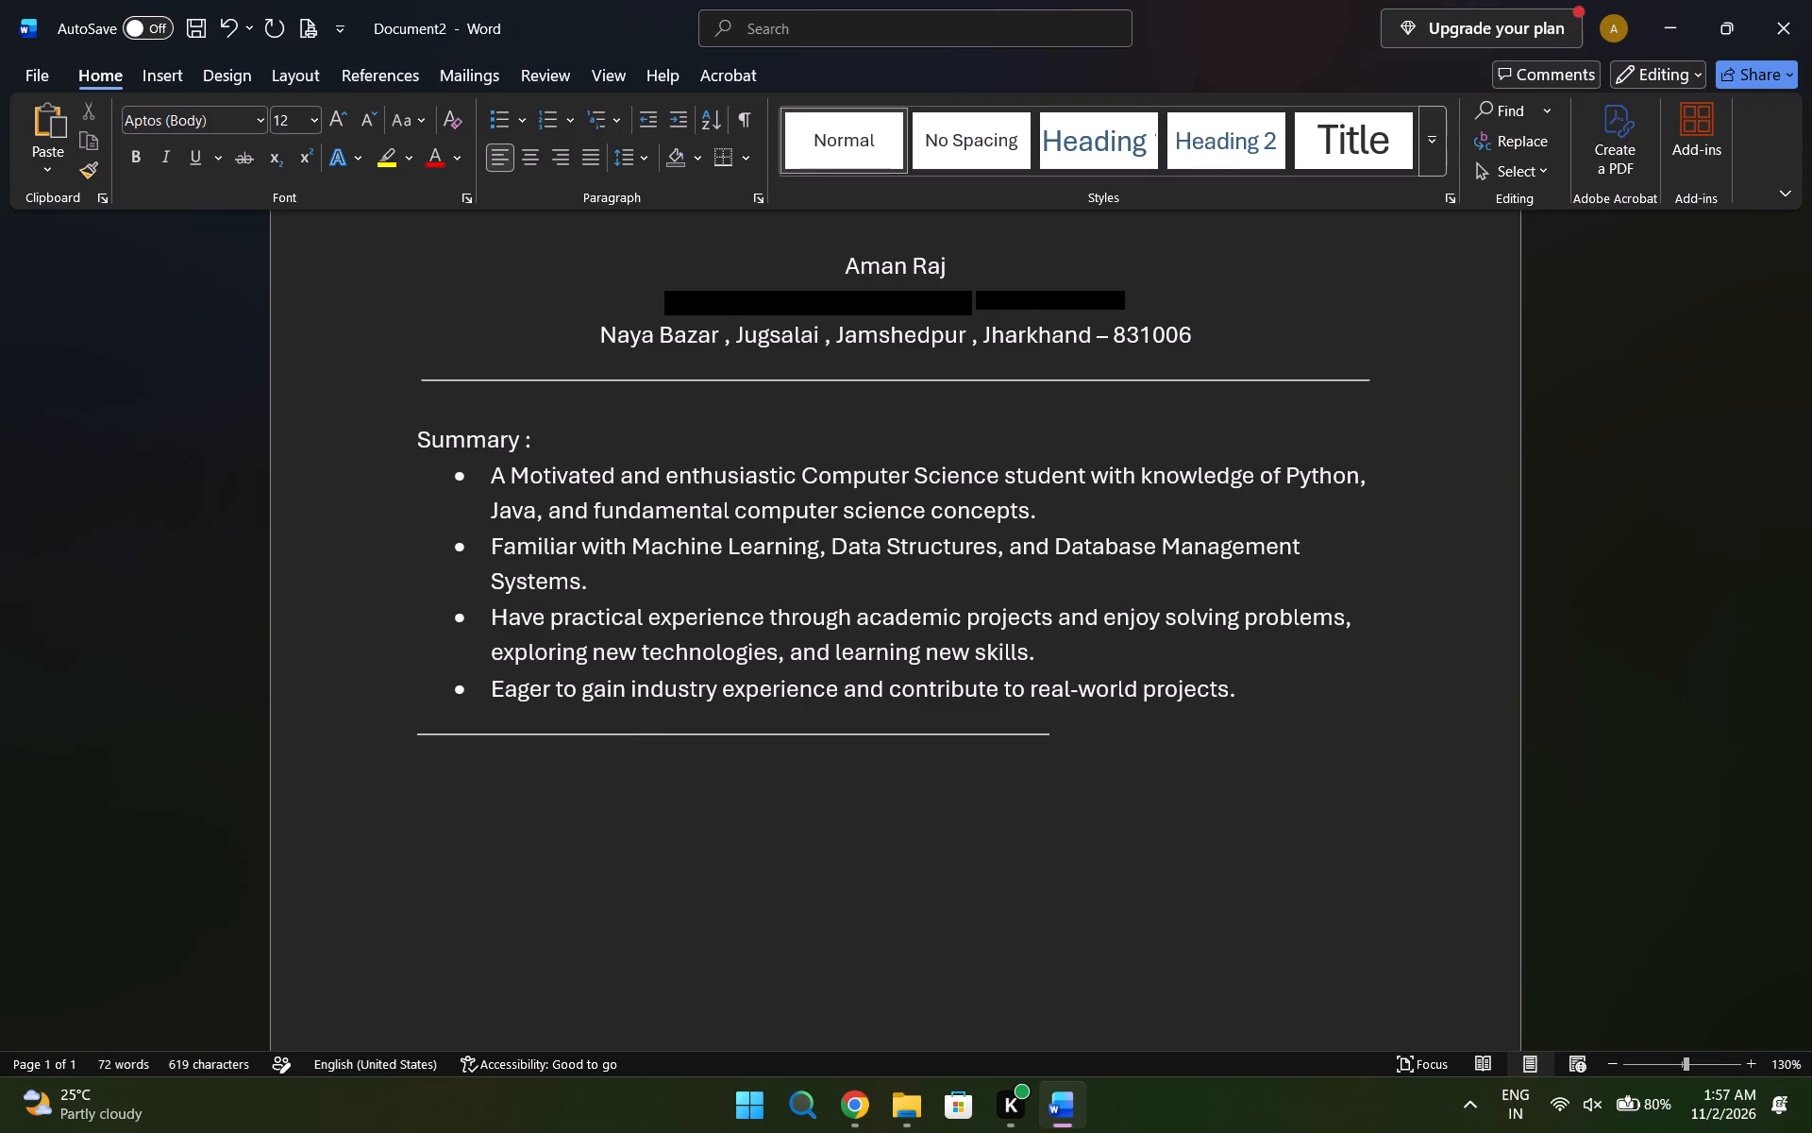
{"action": "key", "text": "BackSpace"}
{"action": "key", "text": "BackSpace"}
{"action": "key", "text": "BackSpace"}
{"action": "key", "text": "BackSpace"}
{"action": "key", "text": "BackSpace"}
{"action": "key", "text": "BackSpace"}
{"action": "key", "text": "BackSpace"}
{"action": "key", "text": "BackSpace"}
{"action": "key", "text": "BackSpace"}
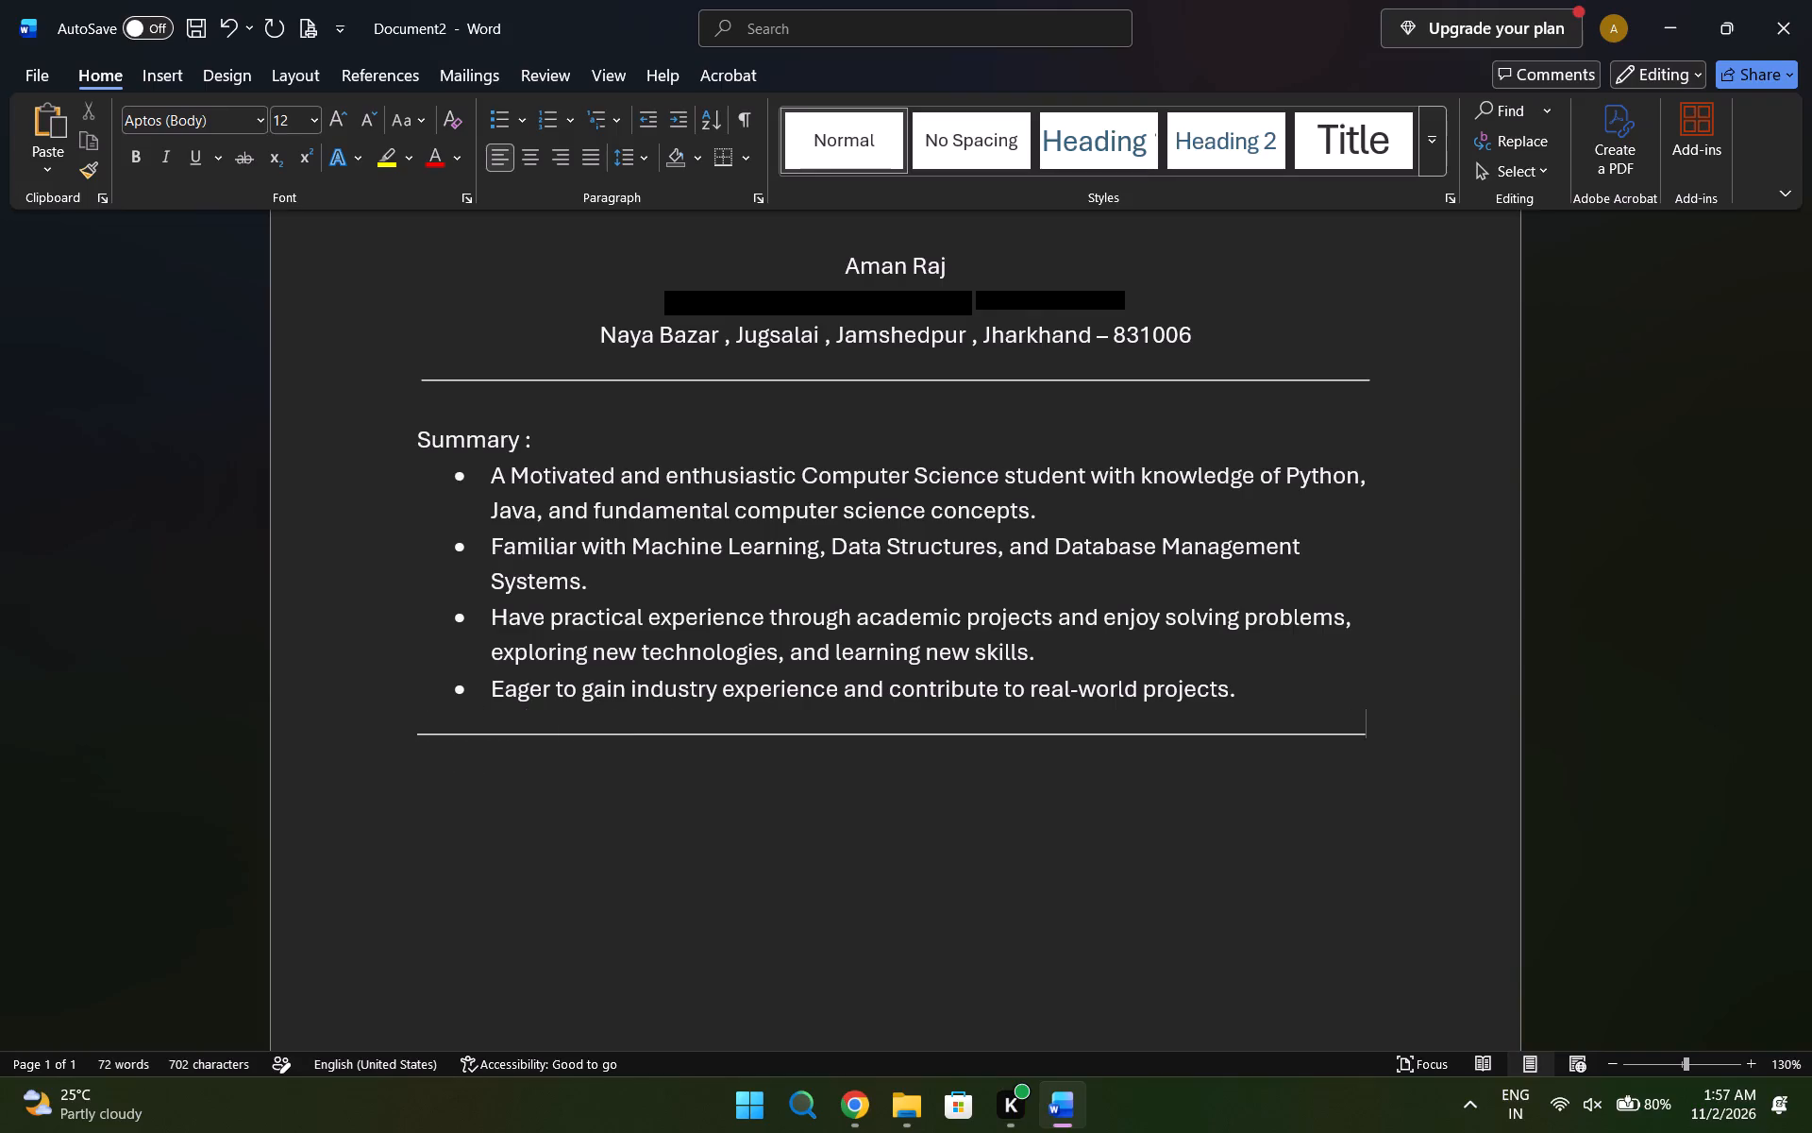
{"action": "key", "text": "Return"}
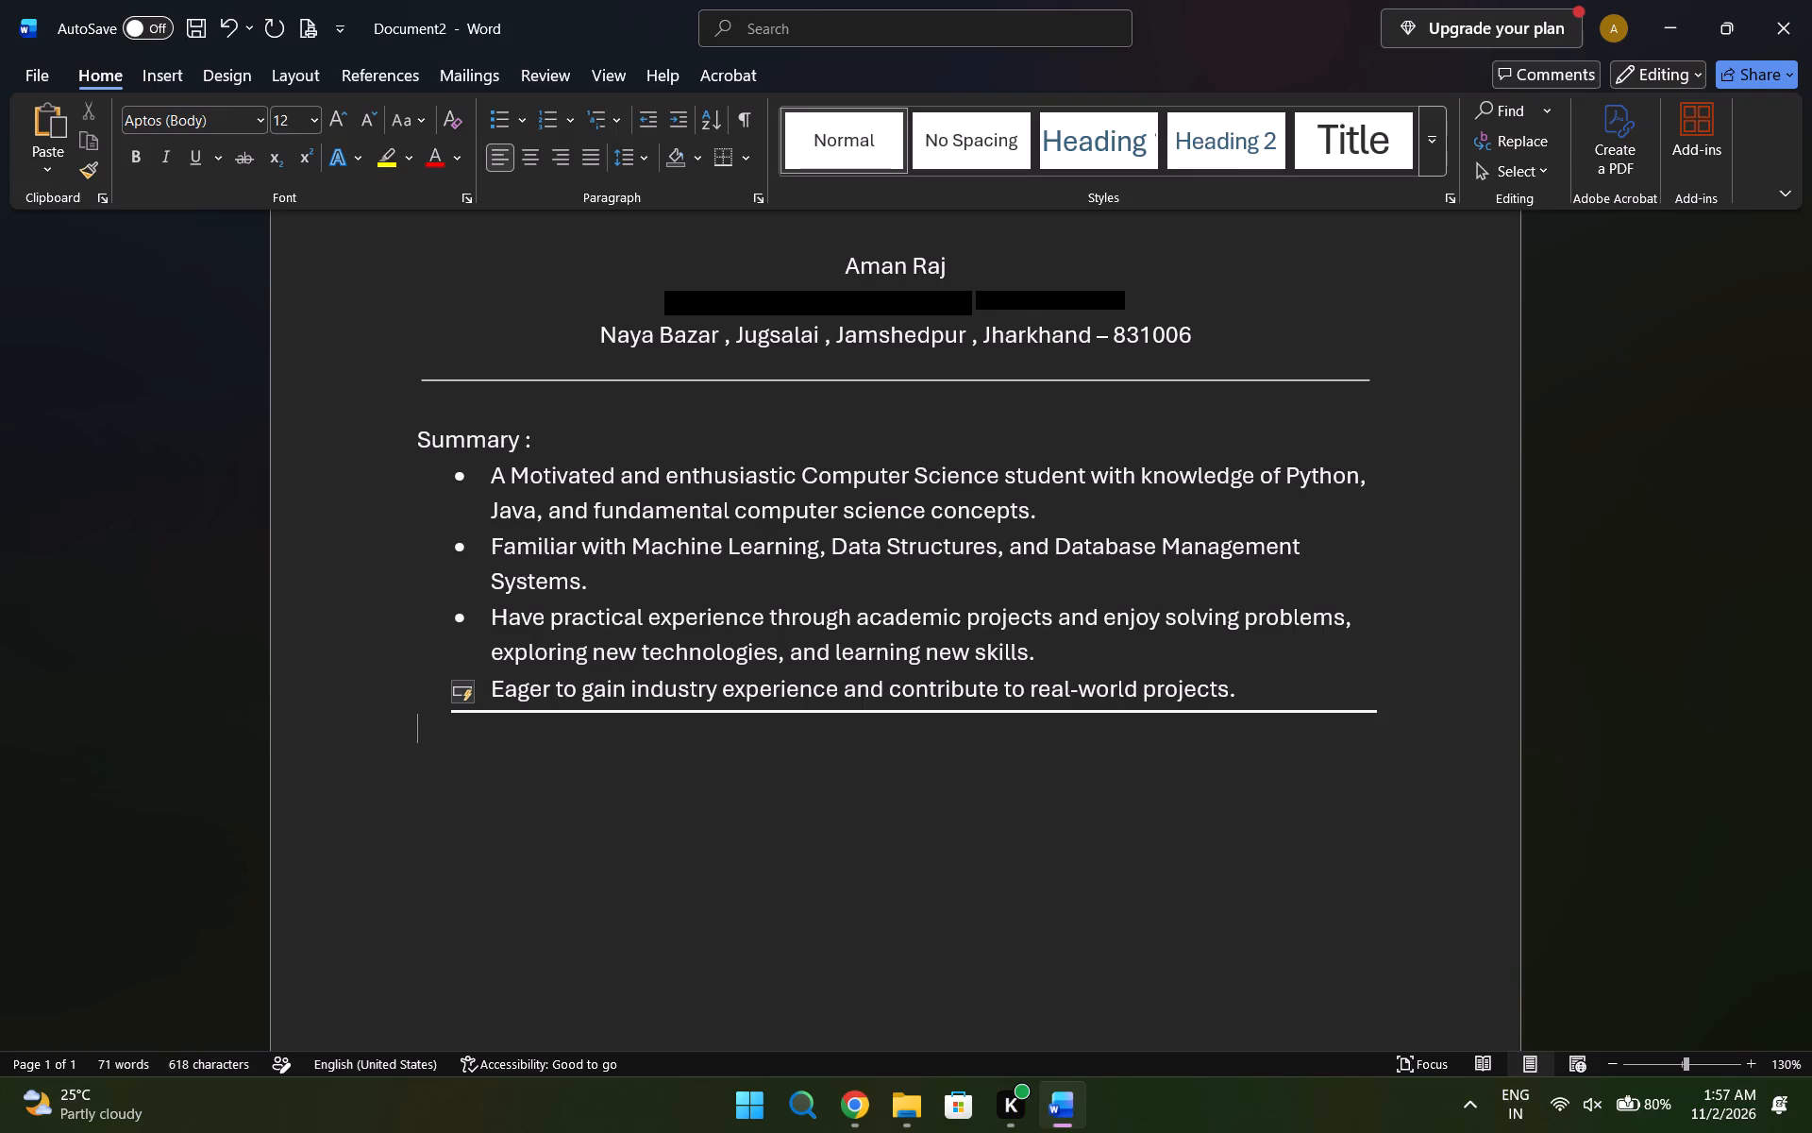
{"action": "key", "text": "ctrl+z"}
{"action": "key", "text": "Return"}
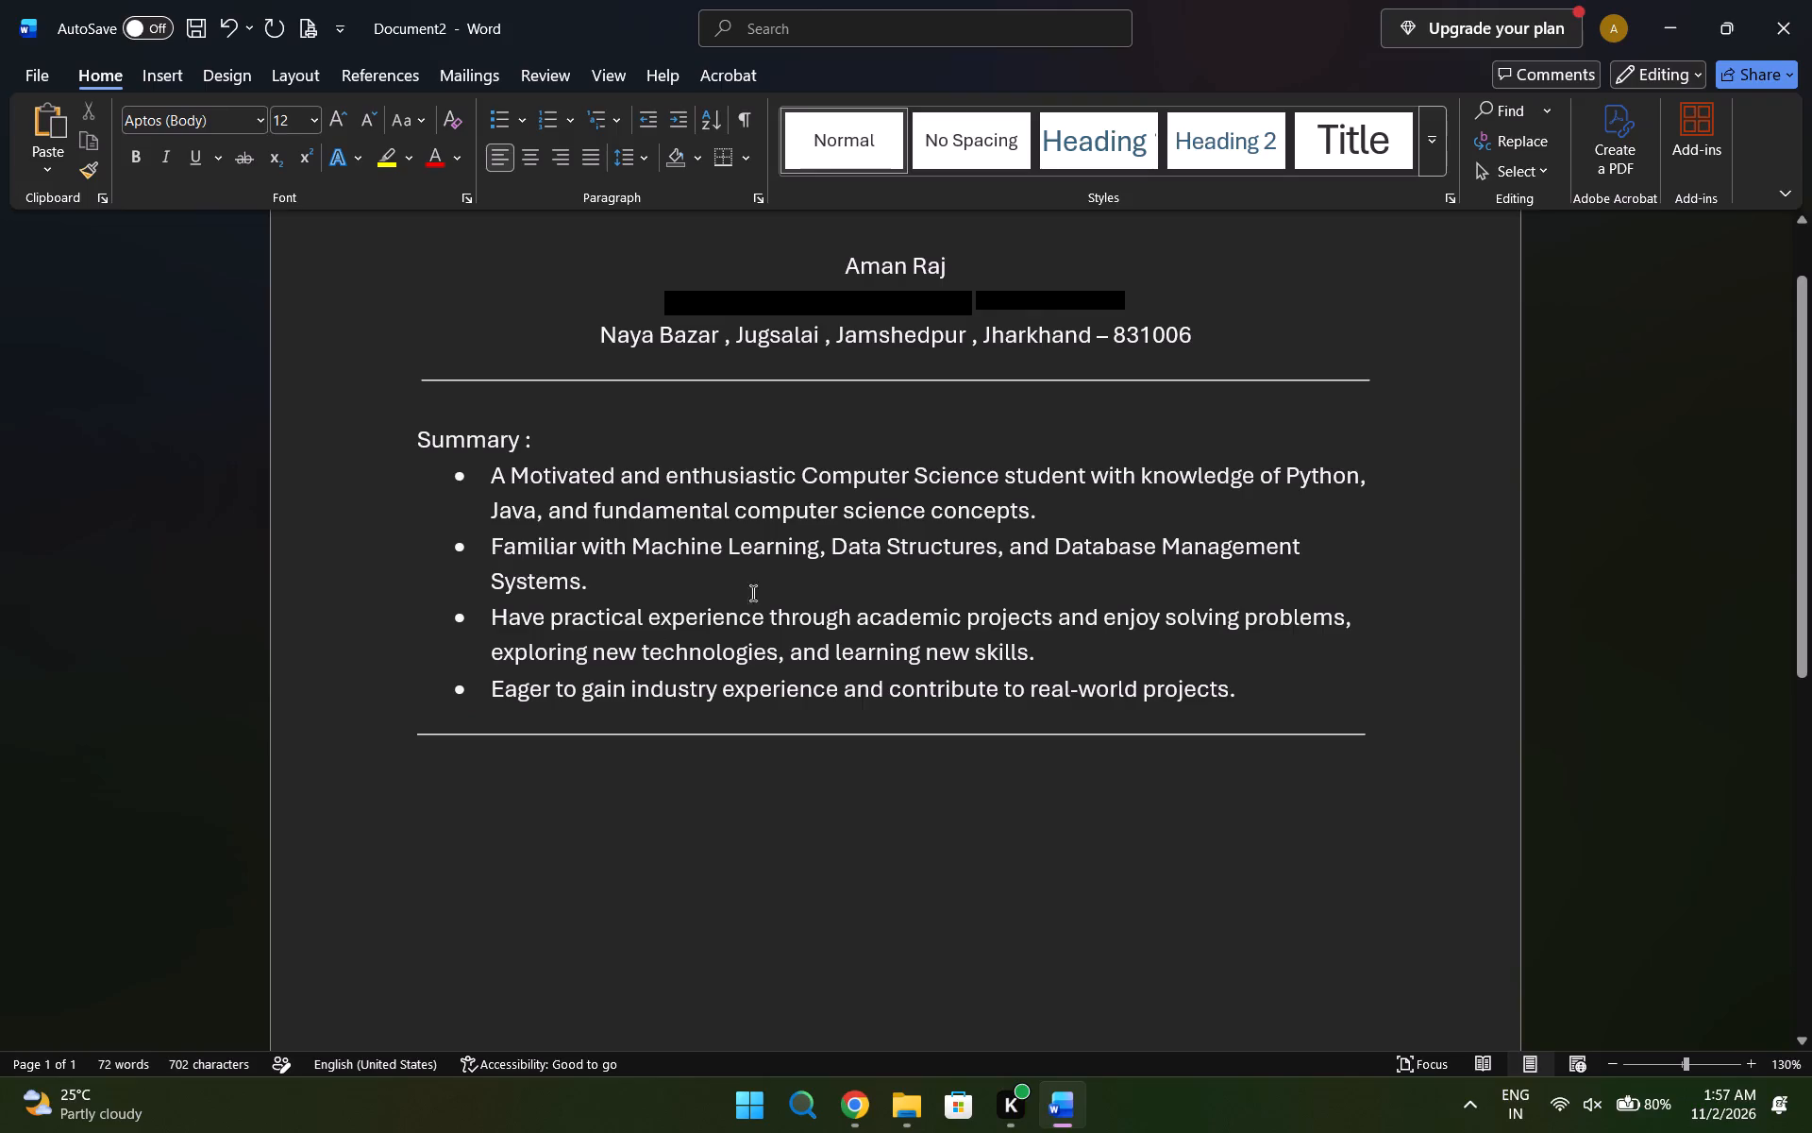
Insert an unbulleted blank line between the last Summary bullet and the divider, and a blank line under the Summary heading.
{"action": "left_click", "coordinate": [1253, 683]}
{"action": "key", "text": "Return"}
{"action": "key", "text": "BackSpace"}
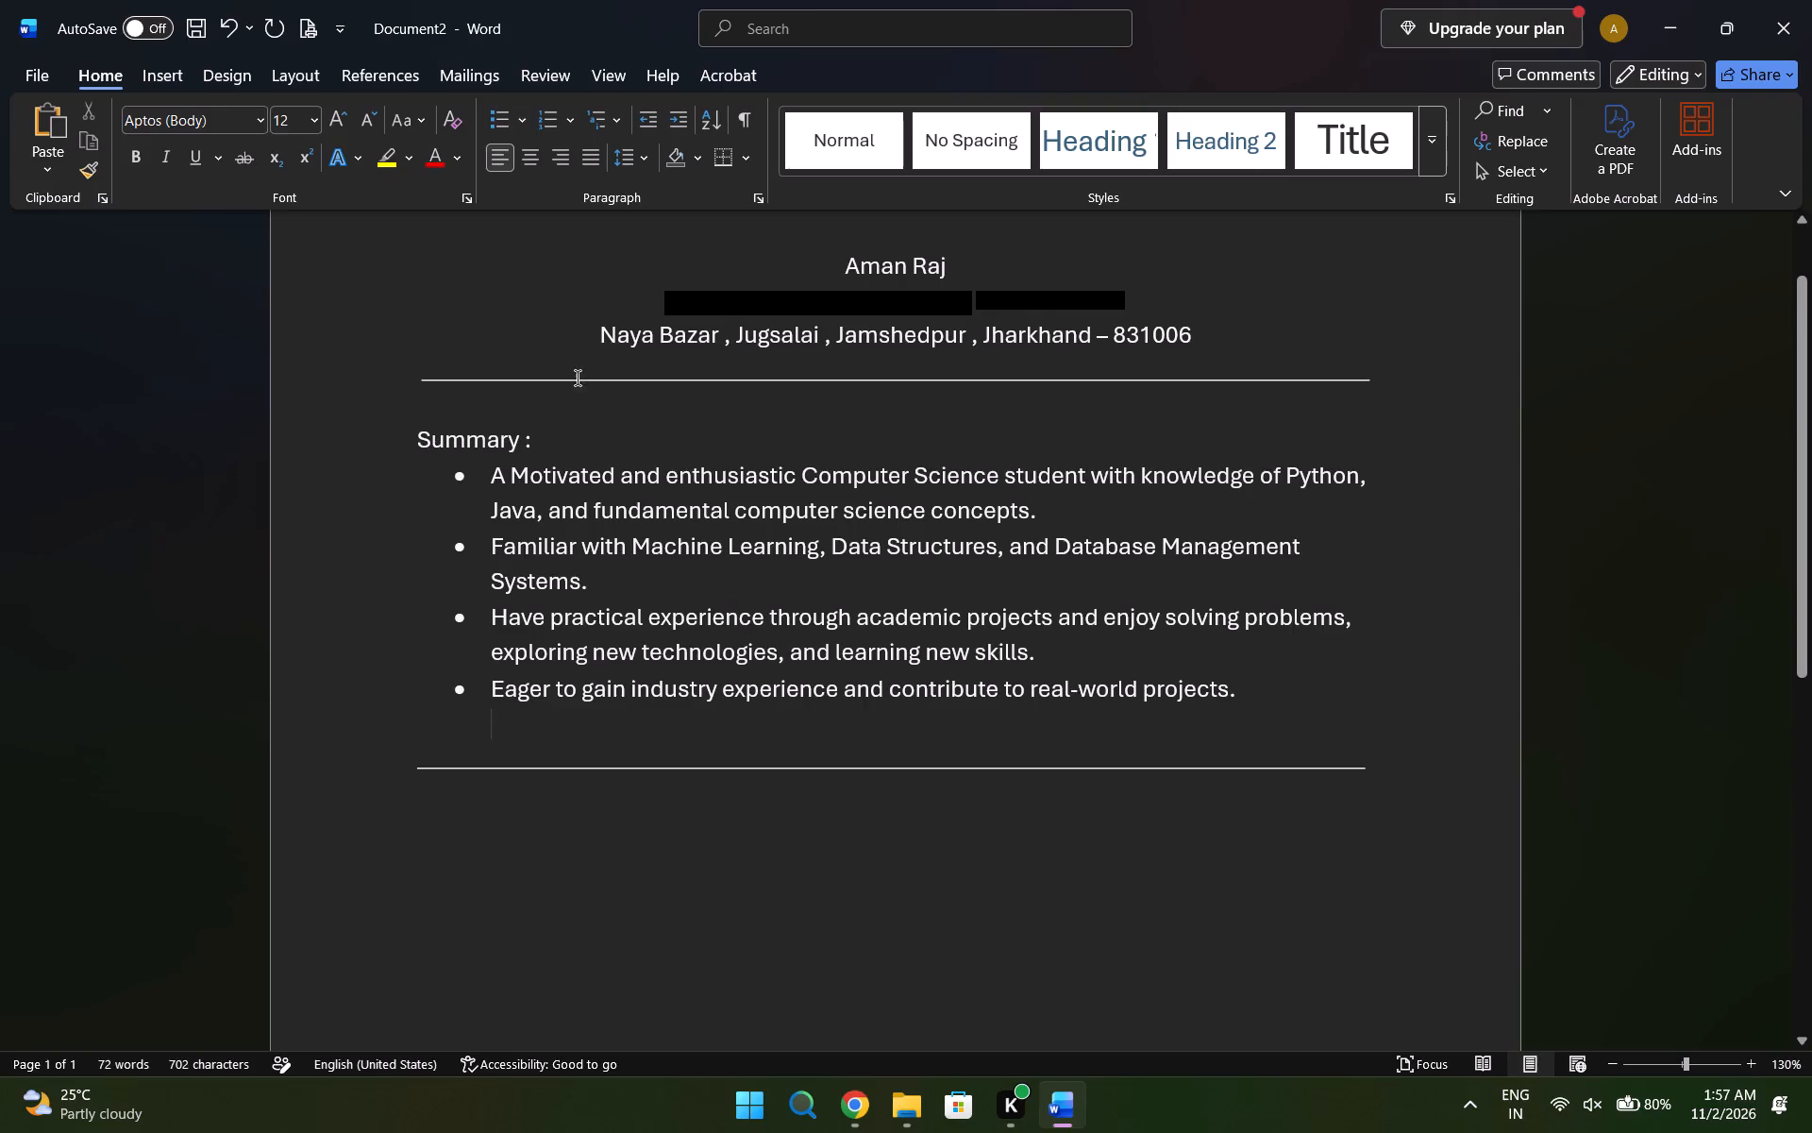
{"action": "left_click", "coordinate": [560, 442]}
{"action": "key", "text": "Return"}
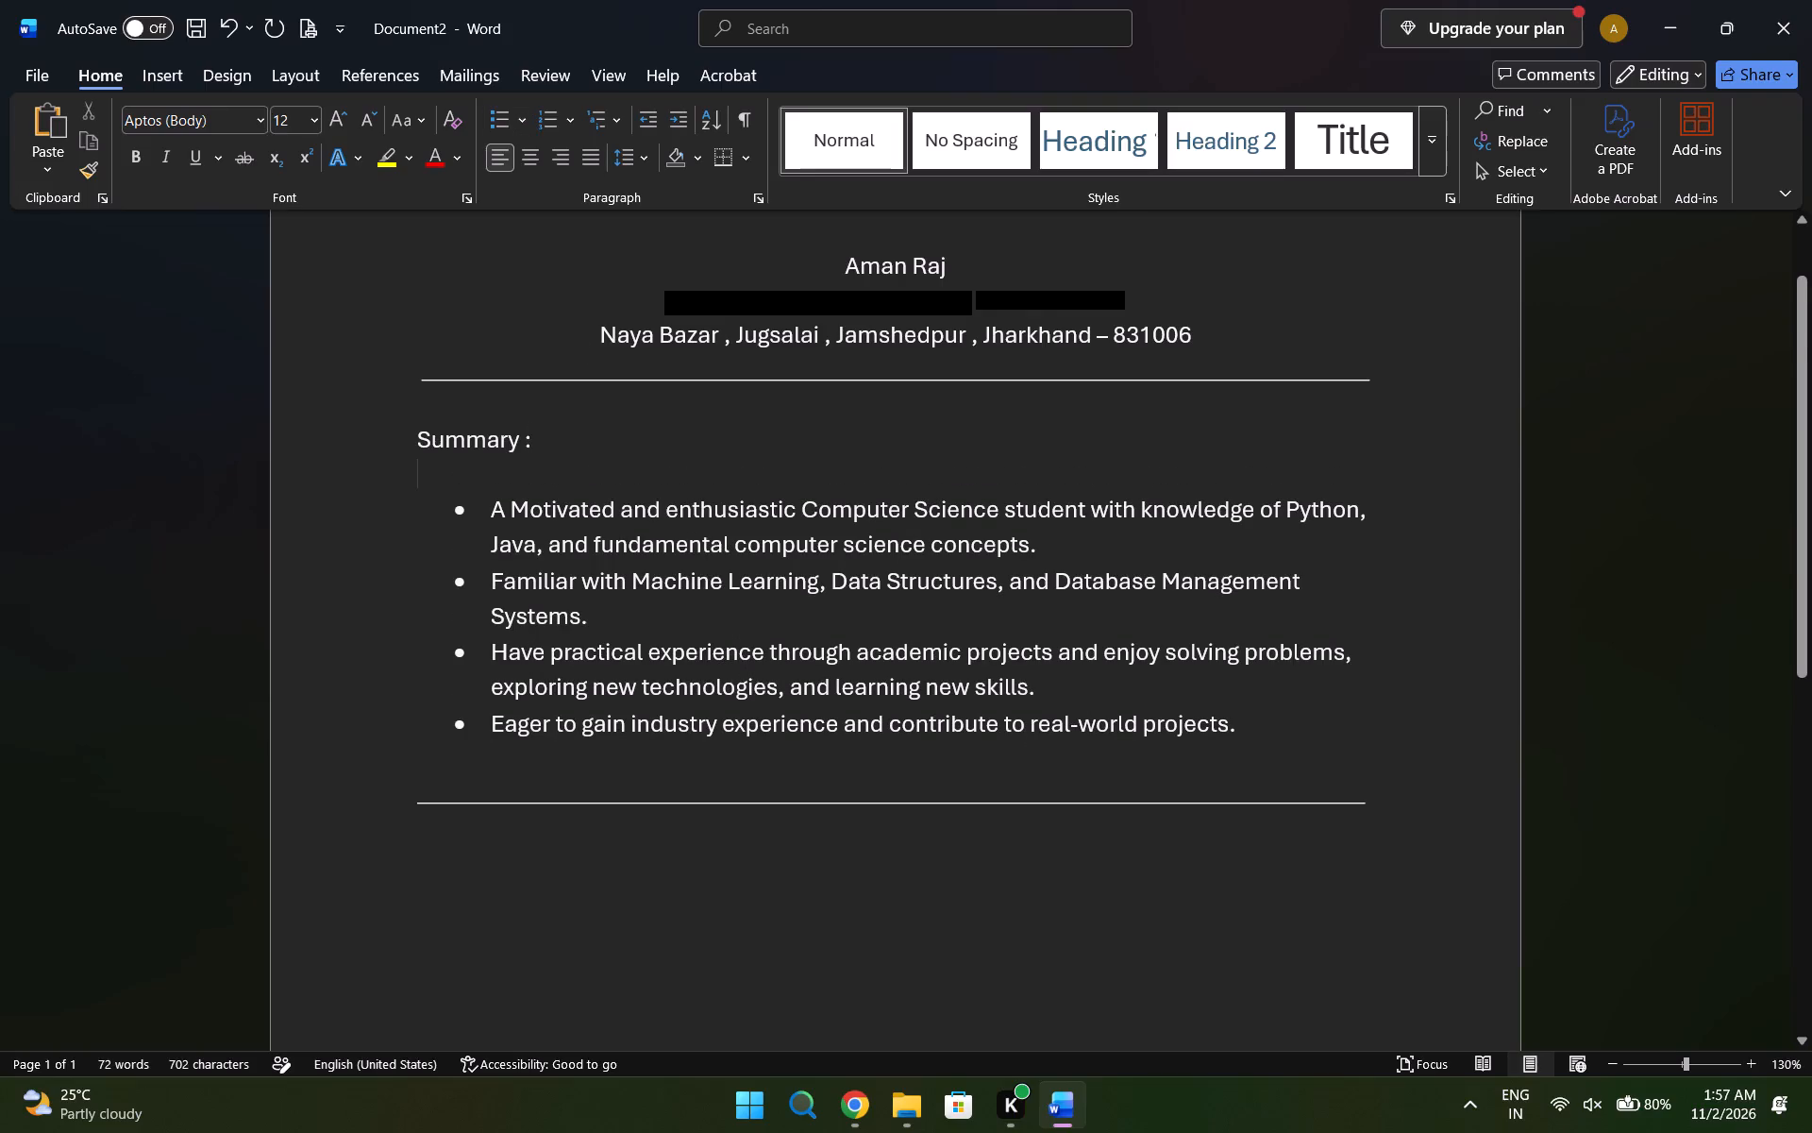
Enter the heading "Education :" on the line below the second divider.
{"action": "scroll", "coordinate": [570, 470], "scroll_direction": "down", "scroll_amount": 7}
{"action": "scroll", "coordinate": [624, 512], "scroll_direction": "up", "scroll_amount": 12}
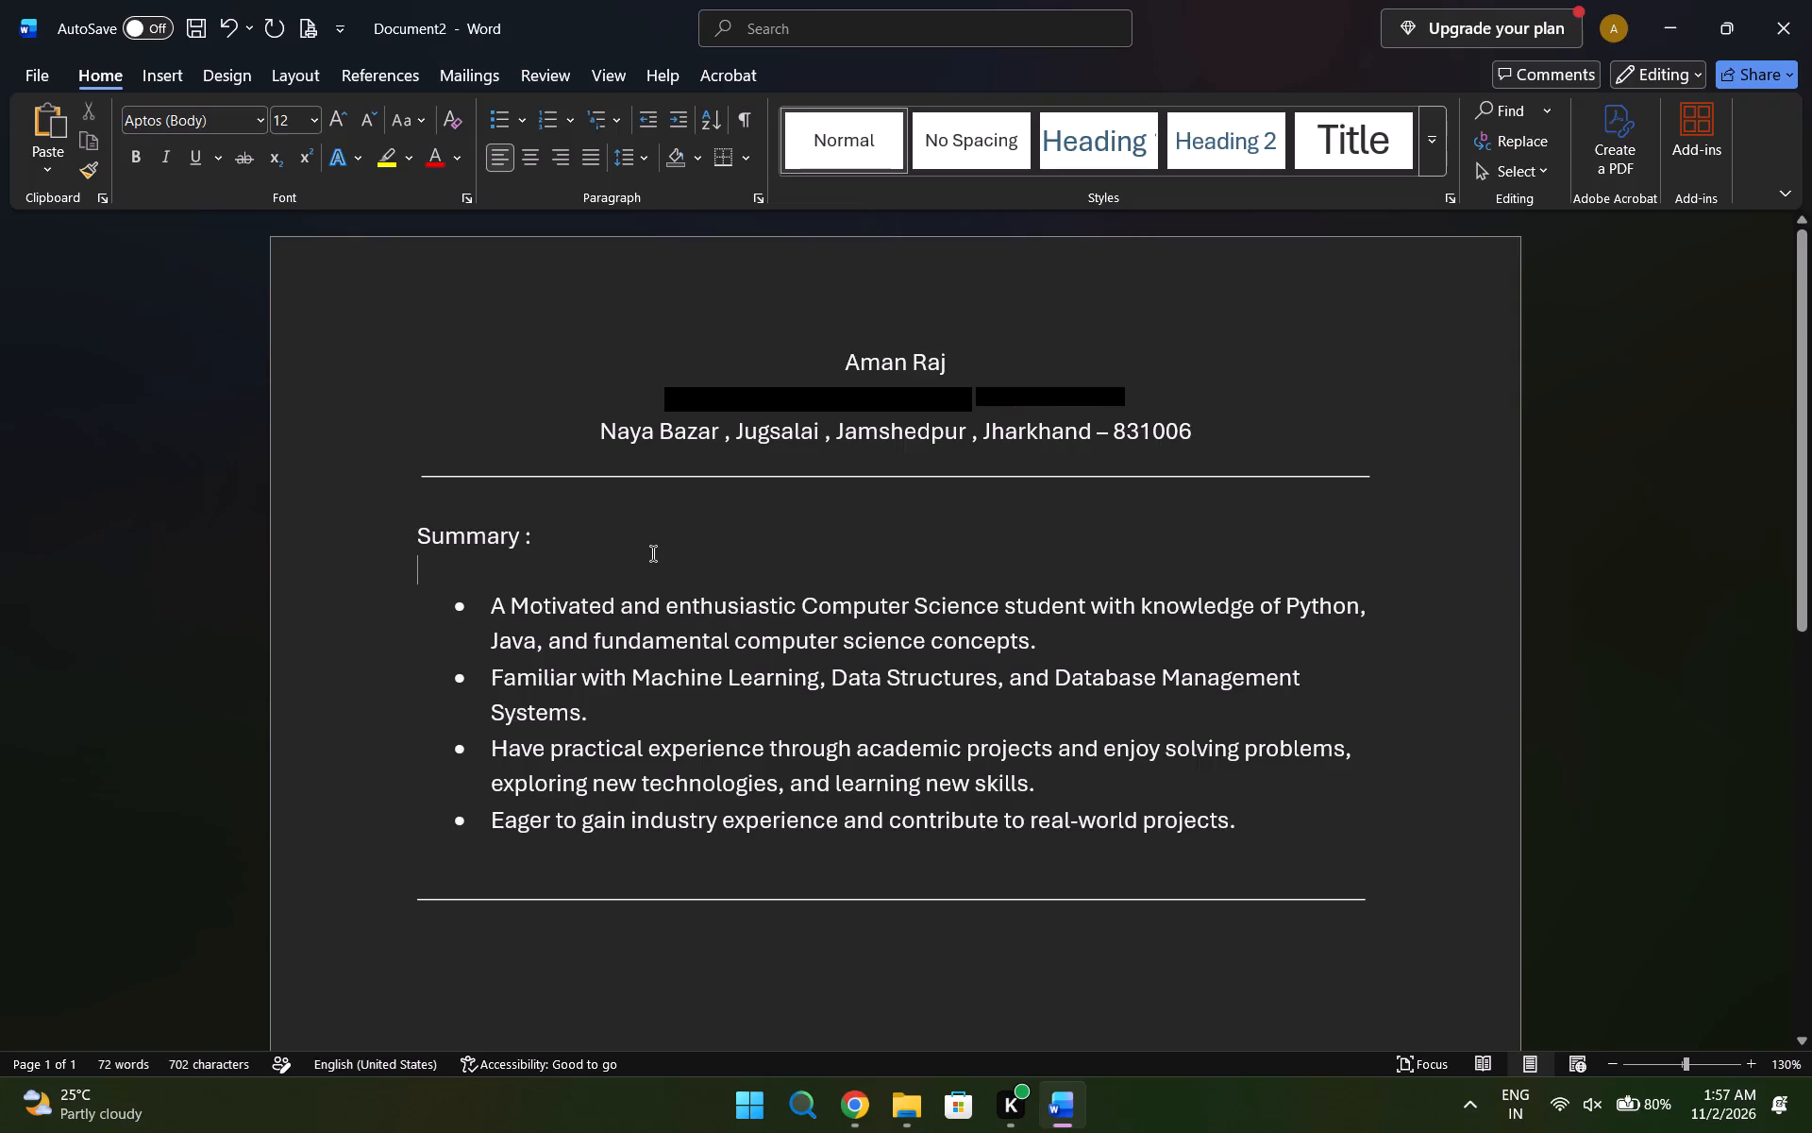
{"action": "left_click", "coordinate": [478, 961]}
{"action": "type", "text": "Educa"}
{"action": "type", "text": "tion"}
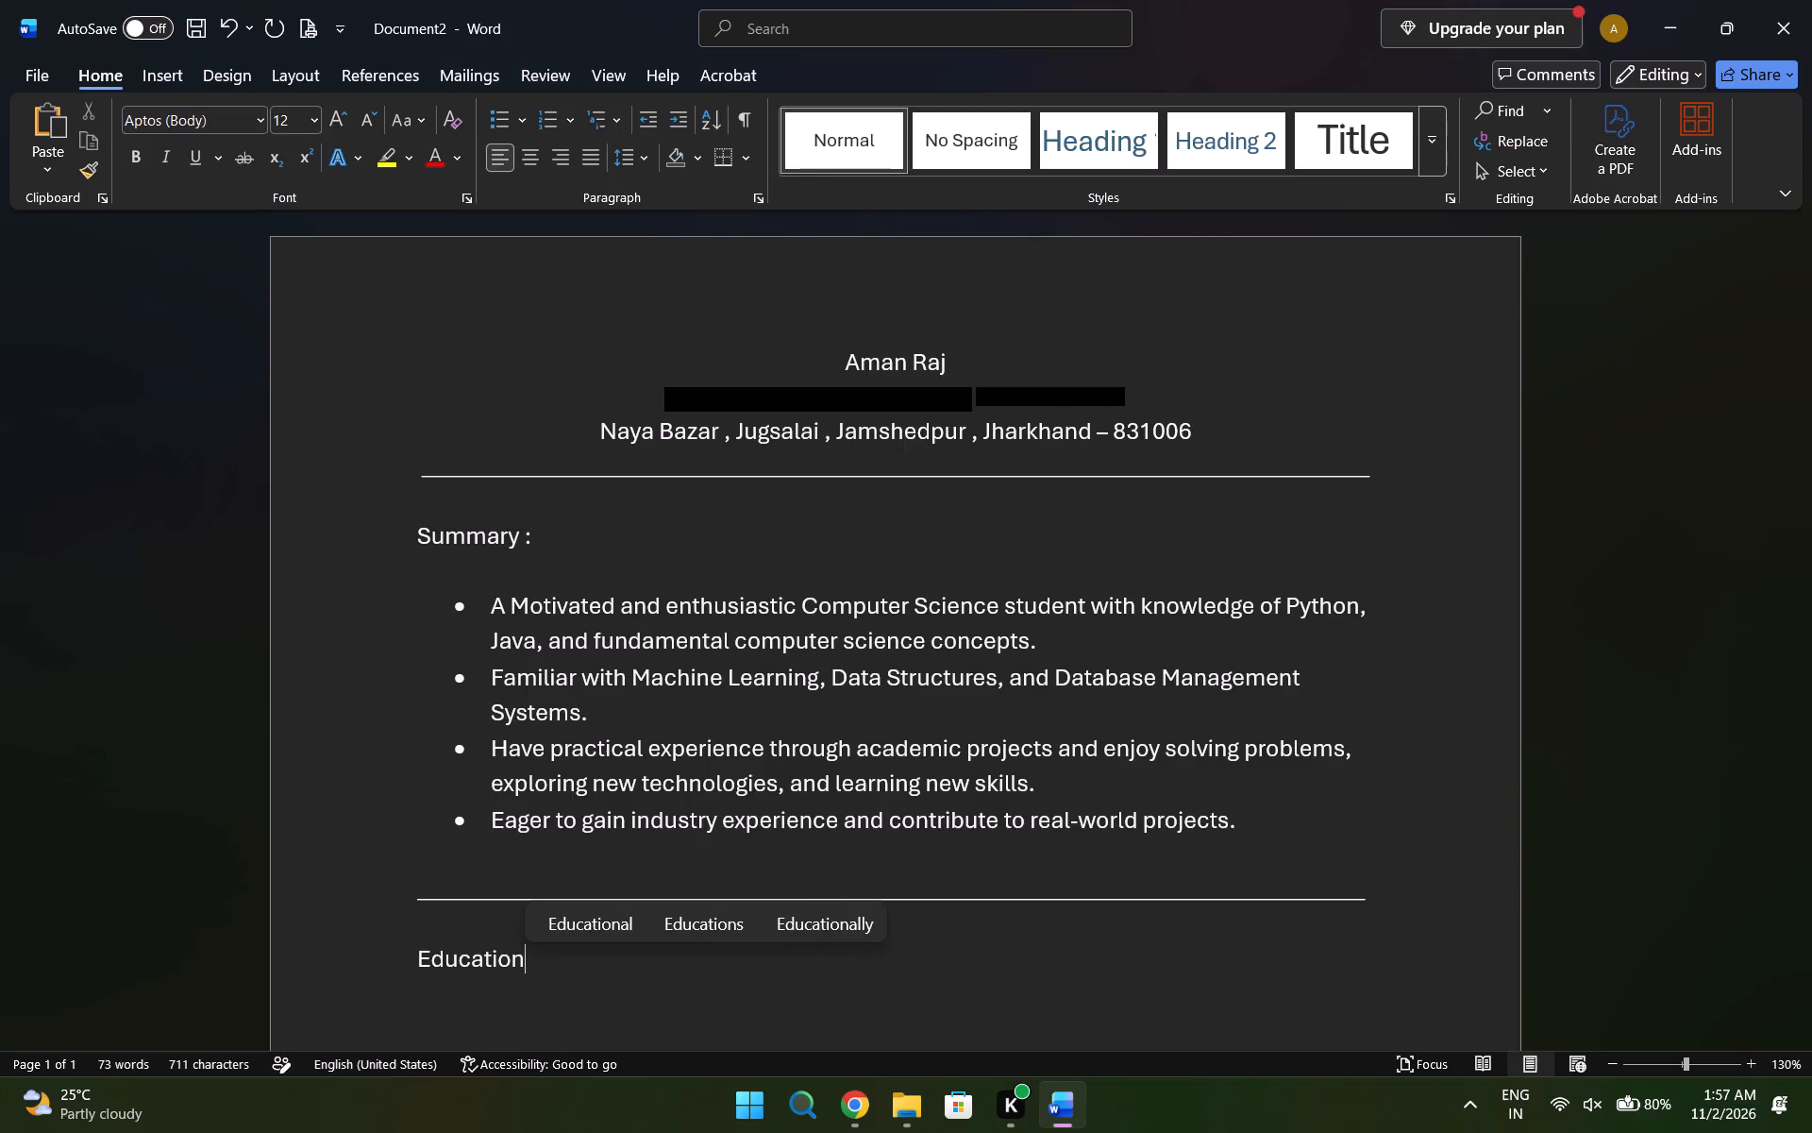
{"action": "key", "text": "space"}
{"action": "type", "text": ":"}
{"action": "key", "text": "space"}
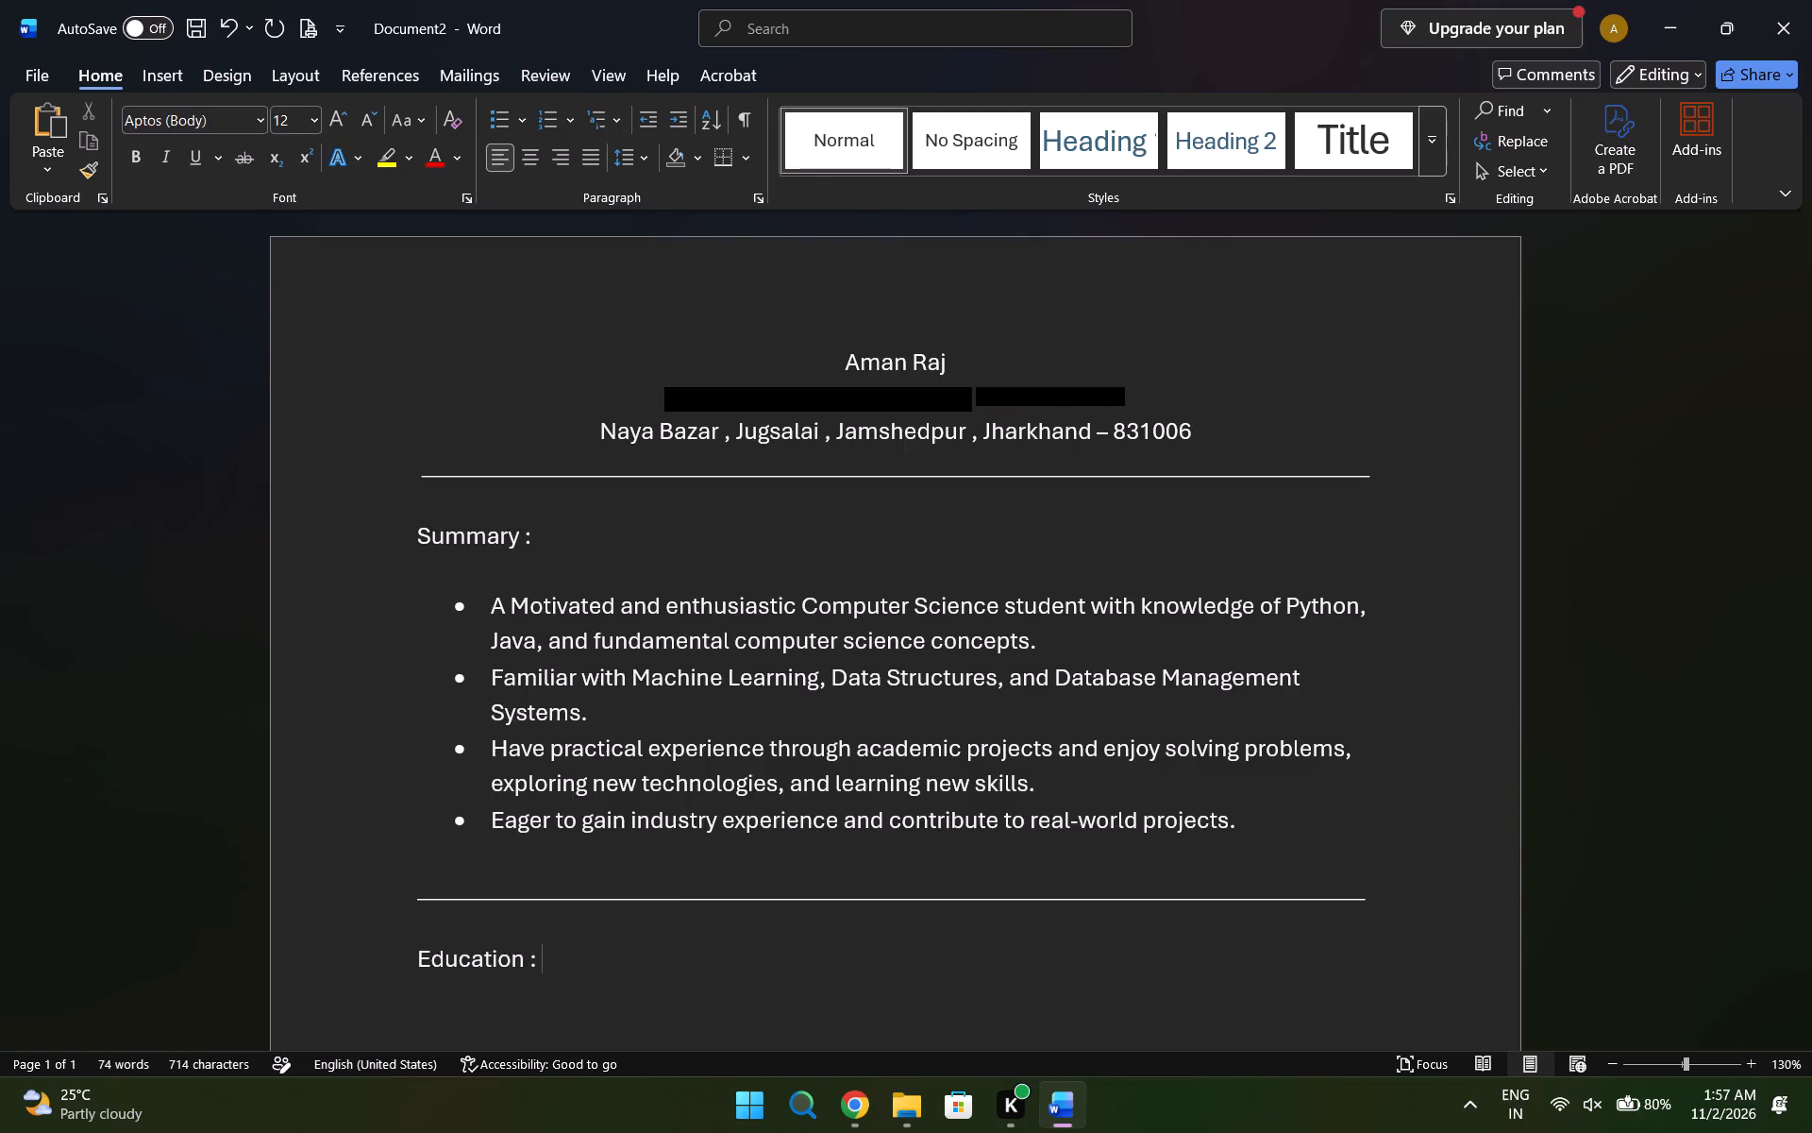
Add a bullet under the Education heading reading "Shri Krishna Public School (ICSE) - 2024".
{"action": "key", "text": "Return"}
{"action": "left_click", "coordinate": [506, 126]}
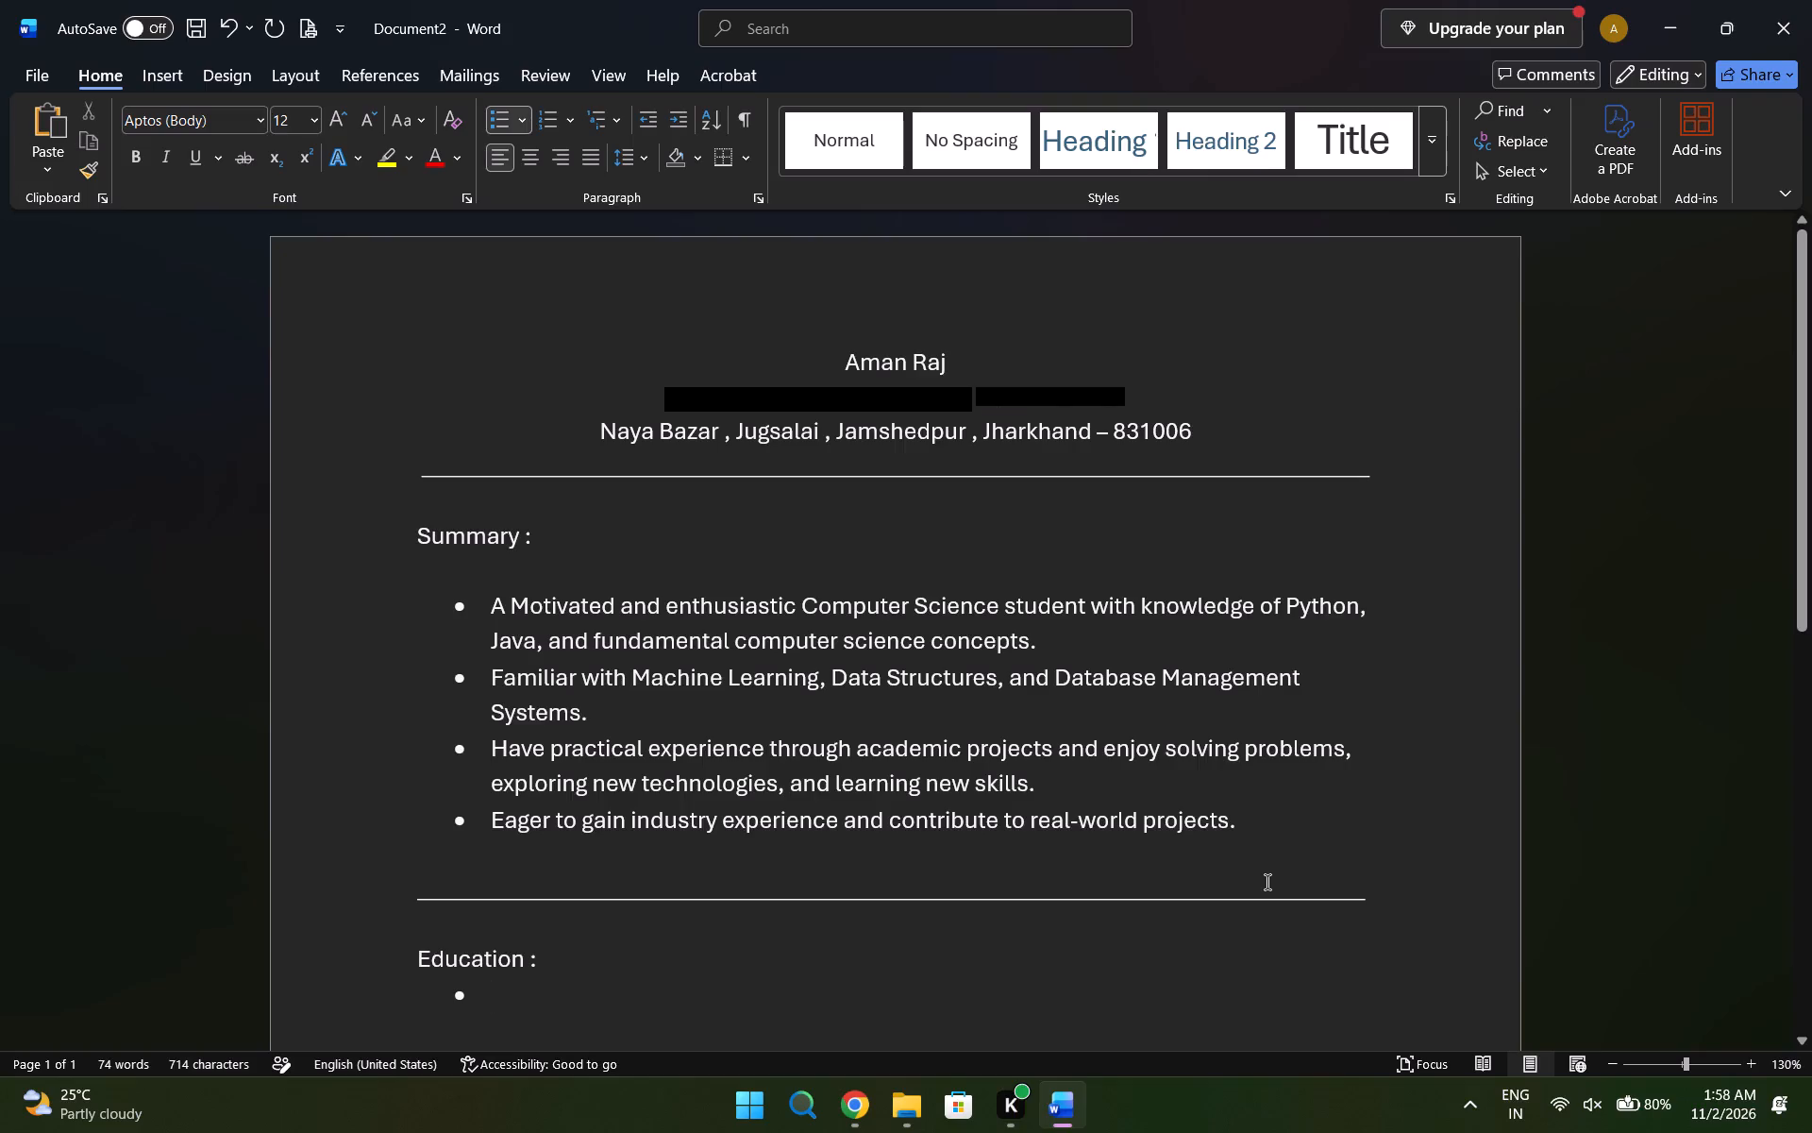
{"action": "key", "text": "shift+s"}
{"action": "type", "text": "hru"}
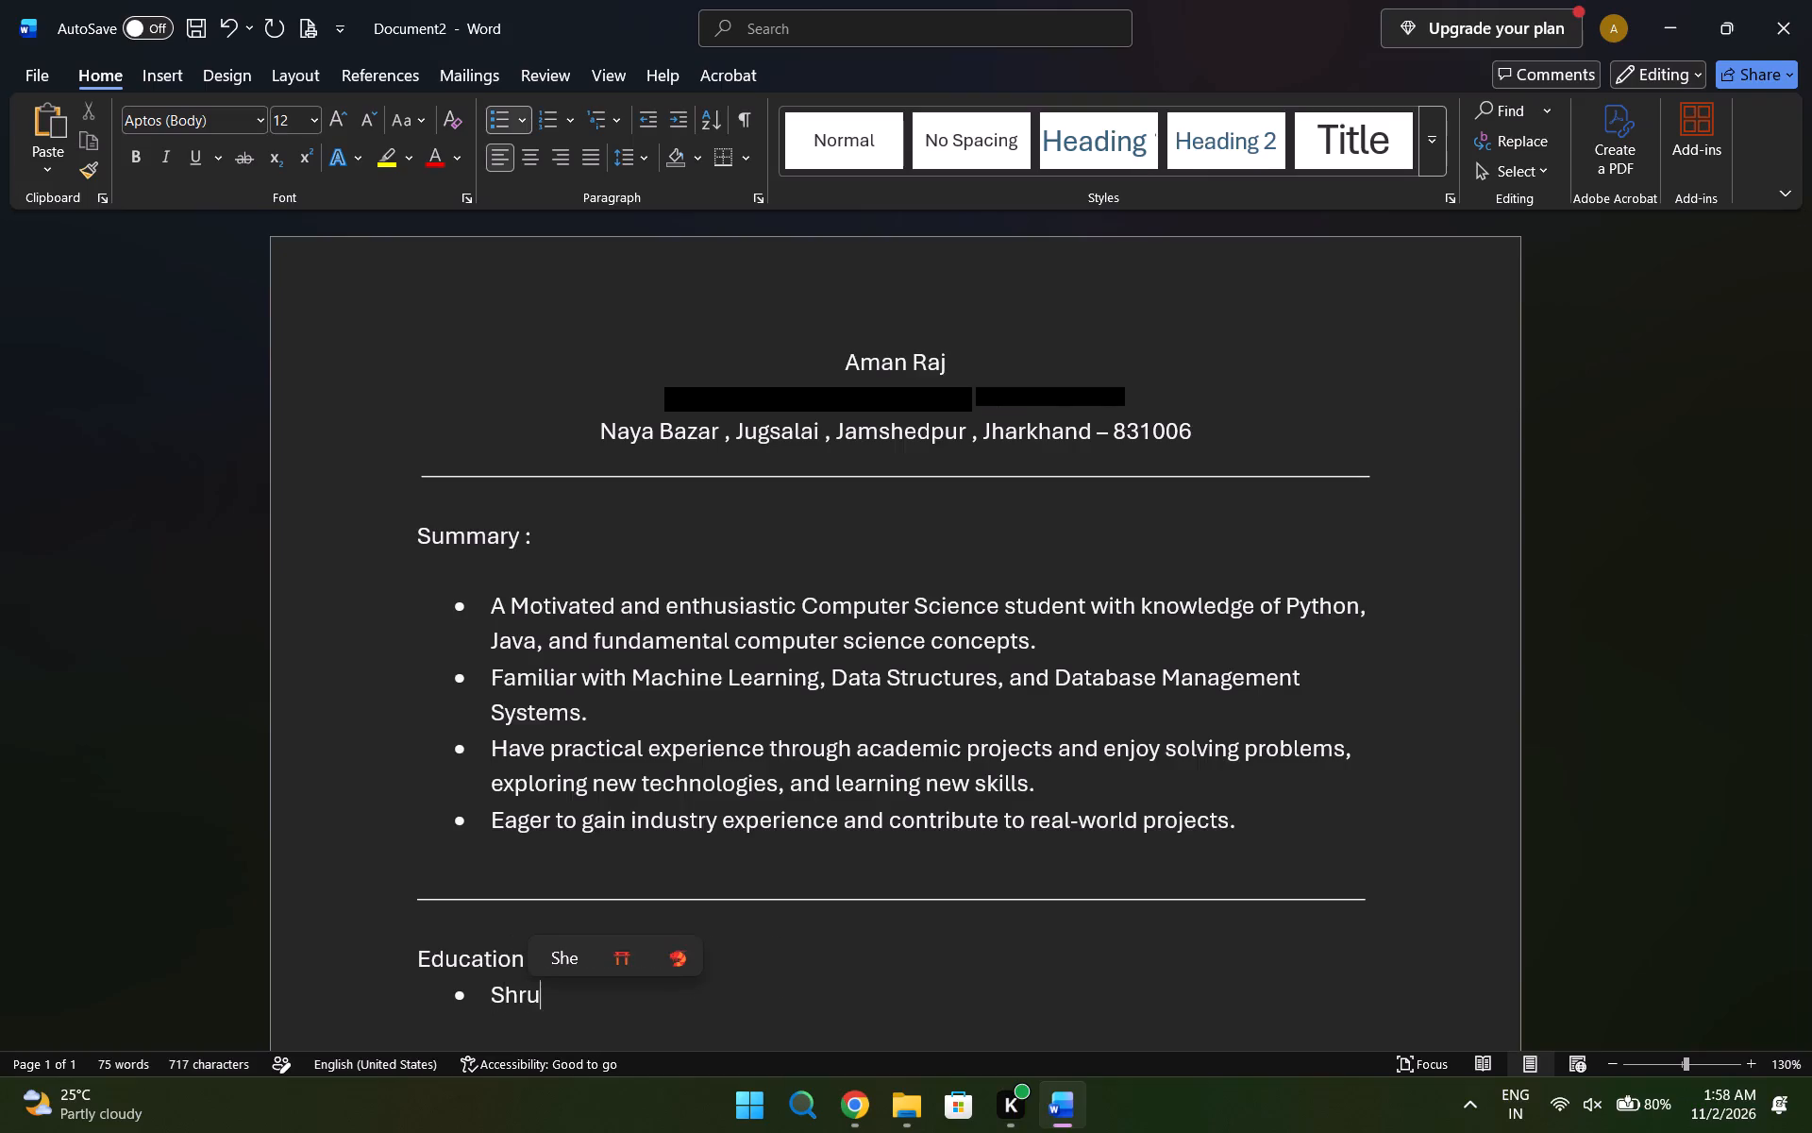
{"action": "key", "text": "BackSpace"}
{"action": "type", "text": "i"}
{"action": "key", "text": "space"}
{"action": "type", "text": "Krishna Public School"}
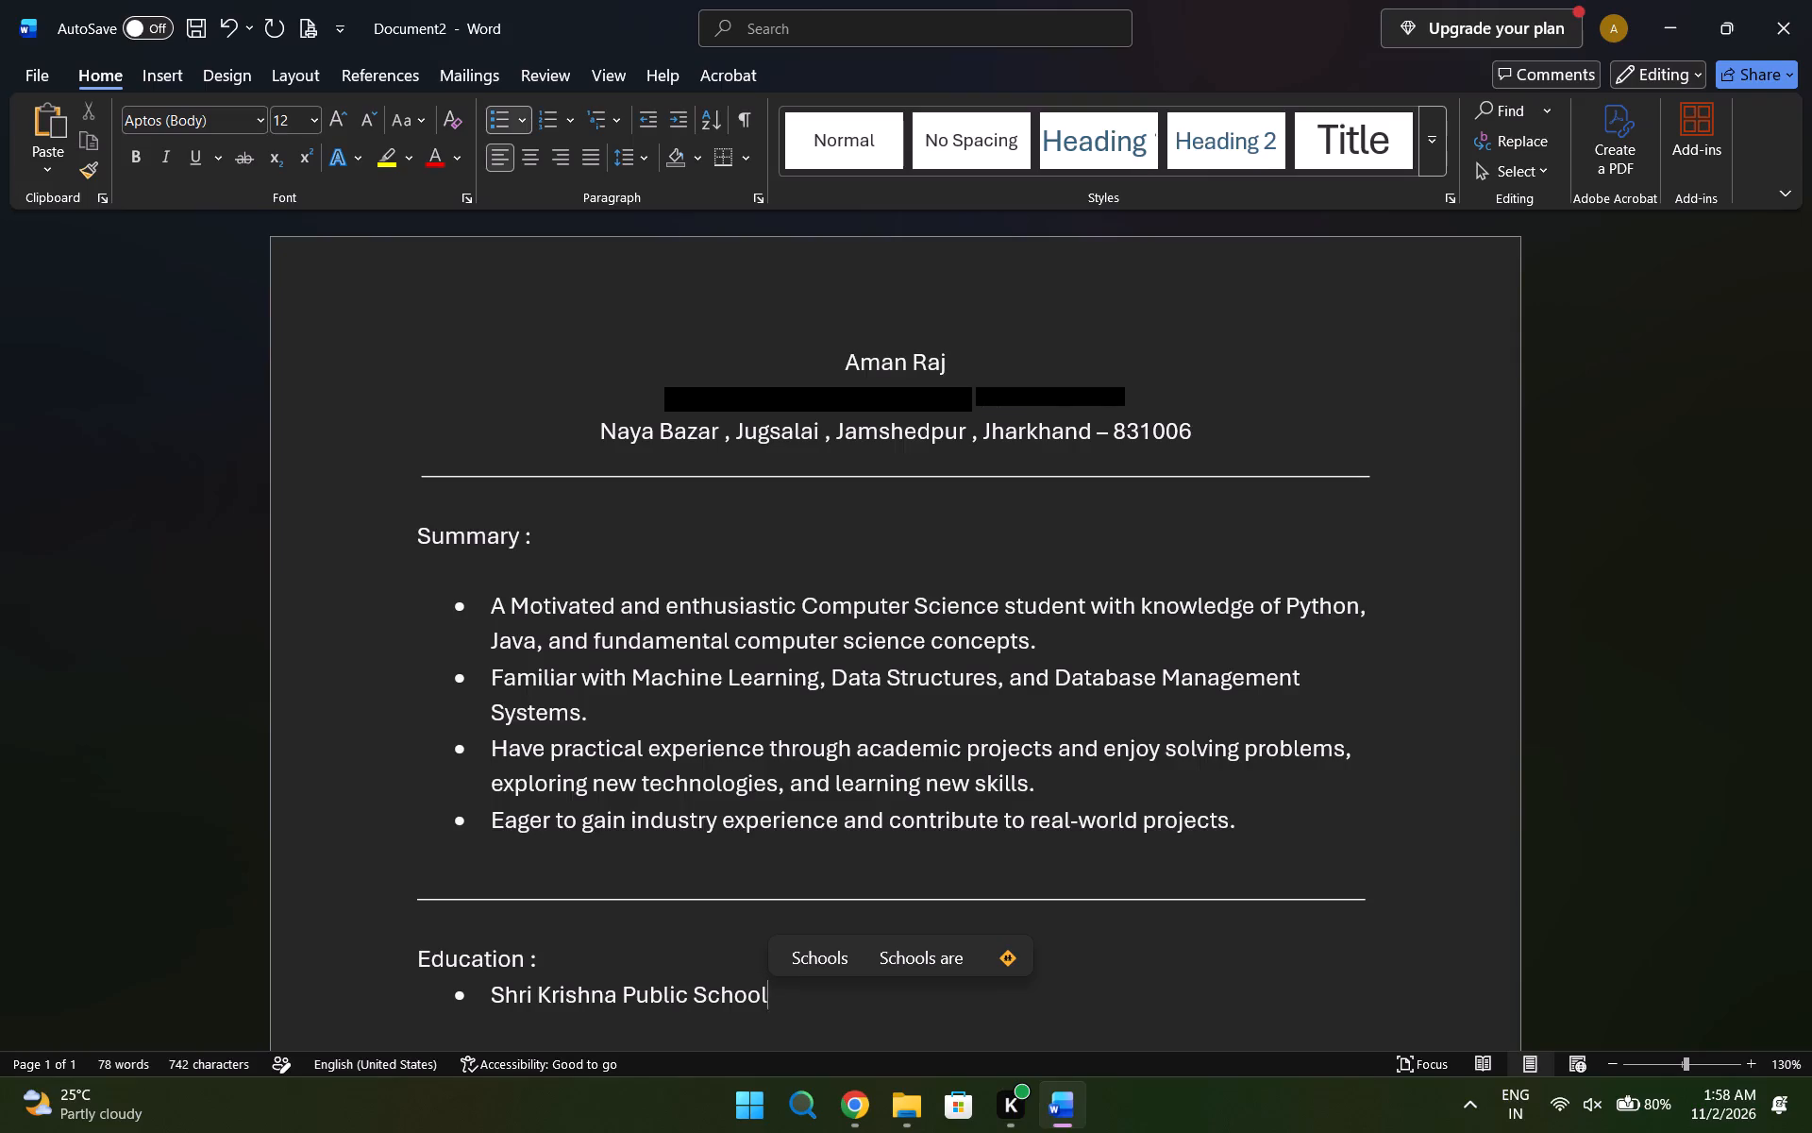
{"action": "key", "text": "space"}
{"action": "type", "text": "90"}
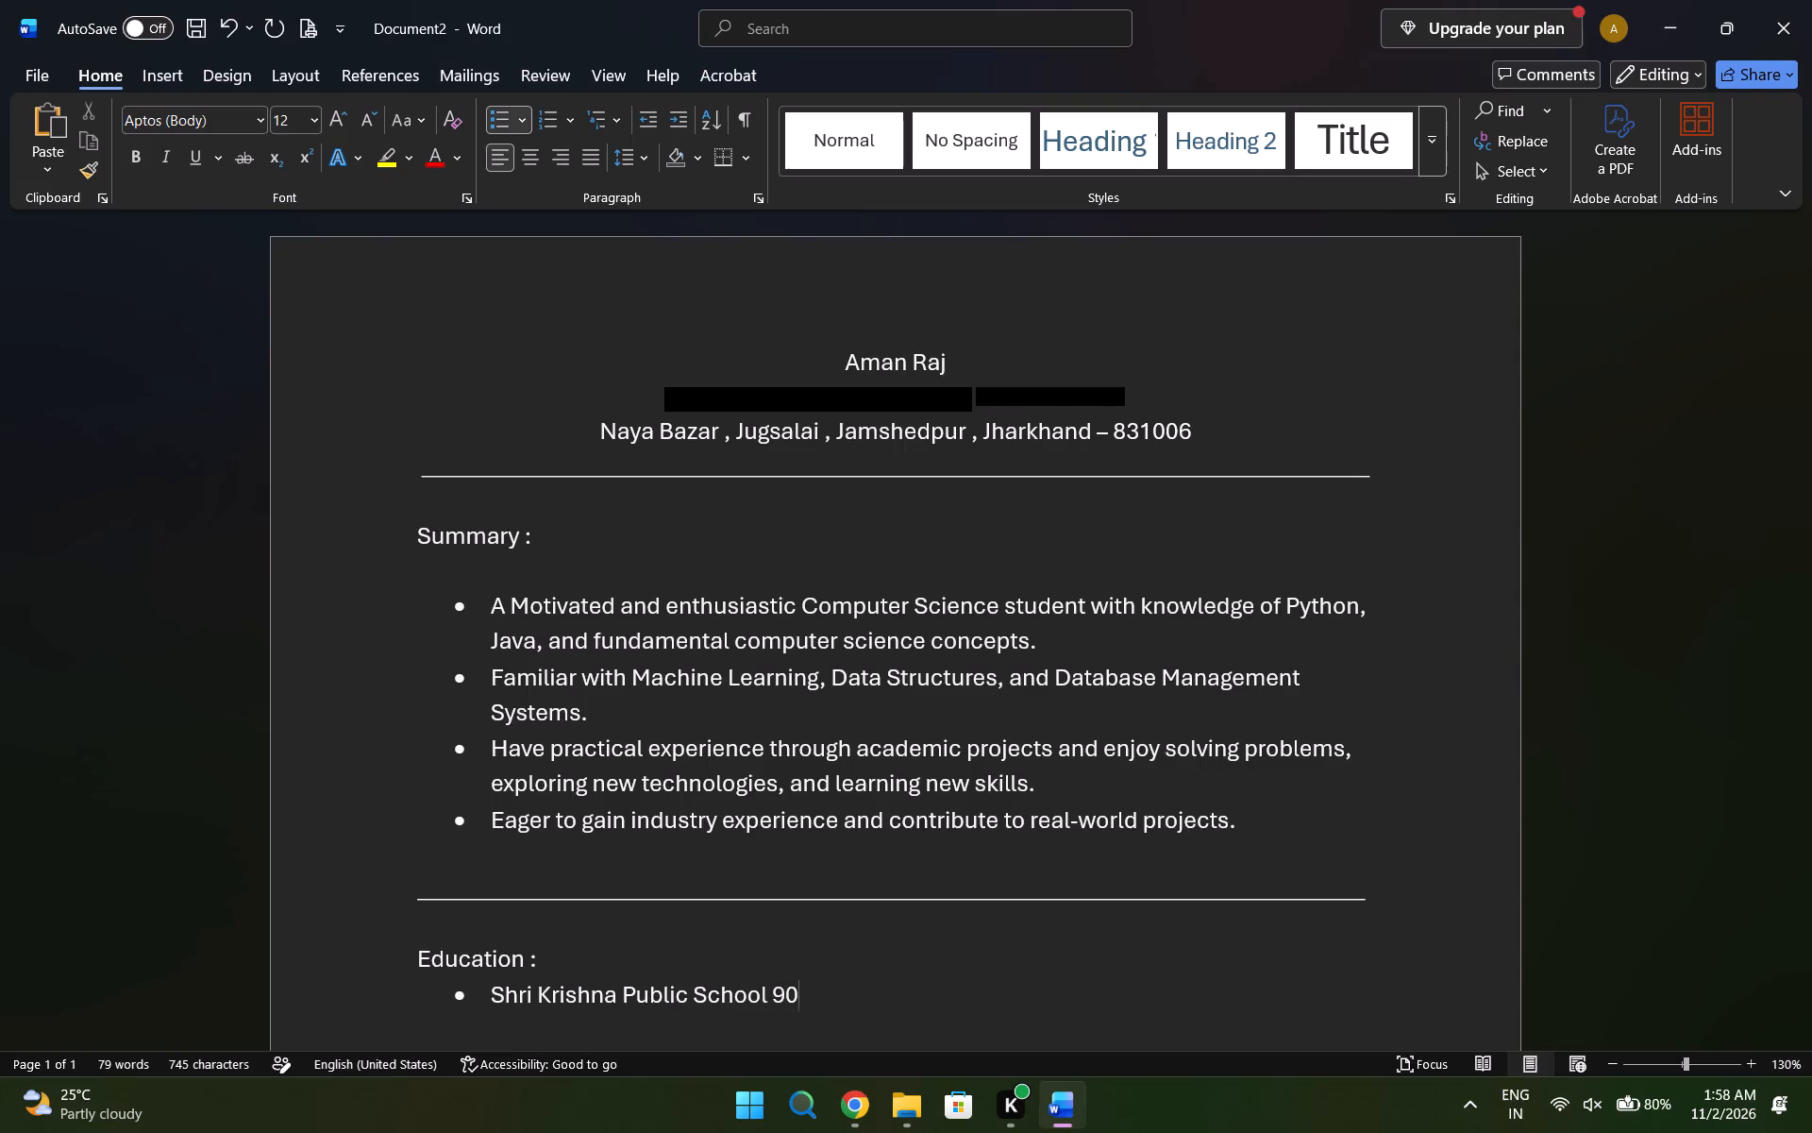
{"action": "key", "text": "BackSpace"}
{"action": "key", "text": "BackSpace"}
{"action": "type", "text": "()"}
{"action": "key", "text": "Left"}
{"action": "type", "text": "ICSE"}
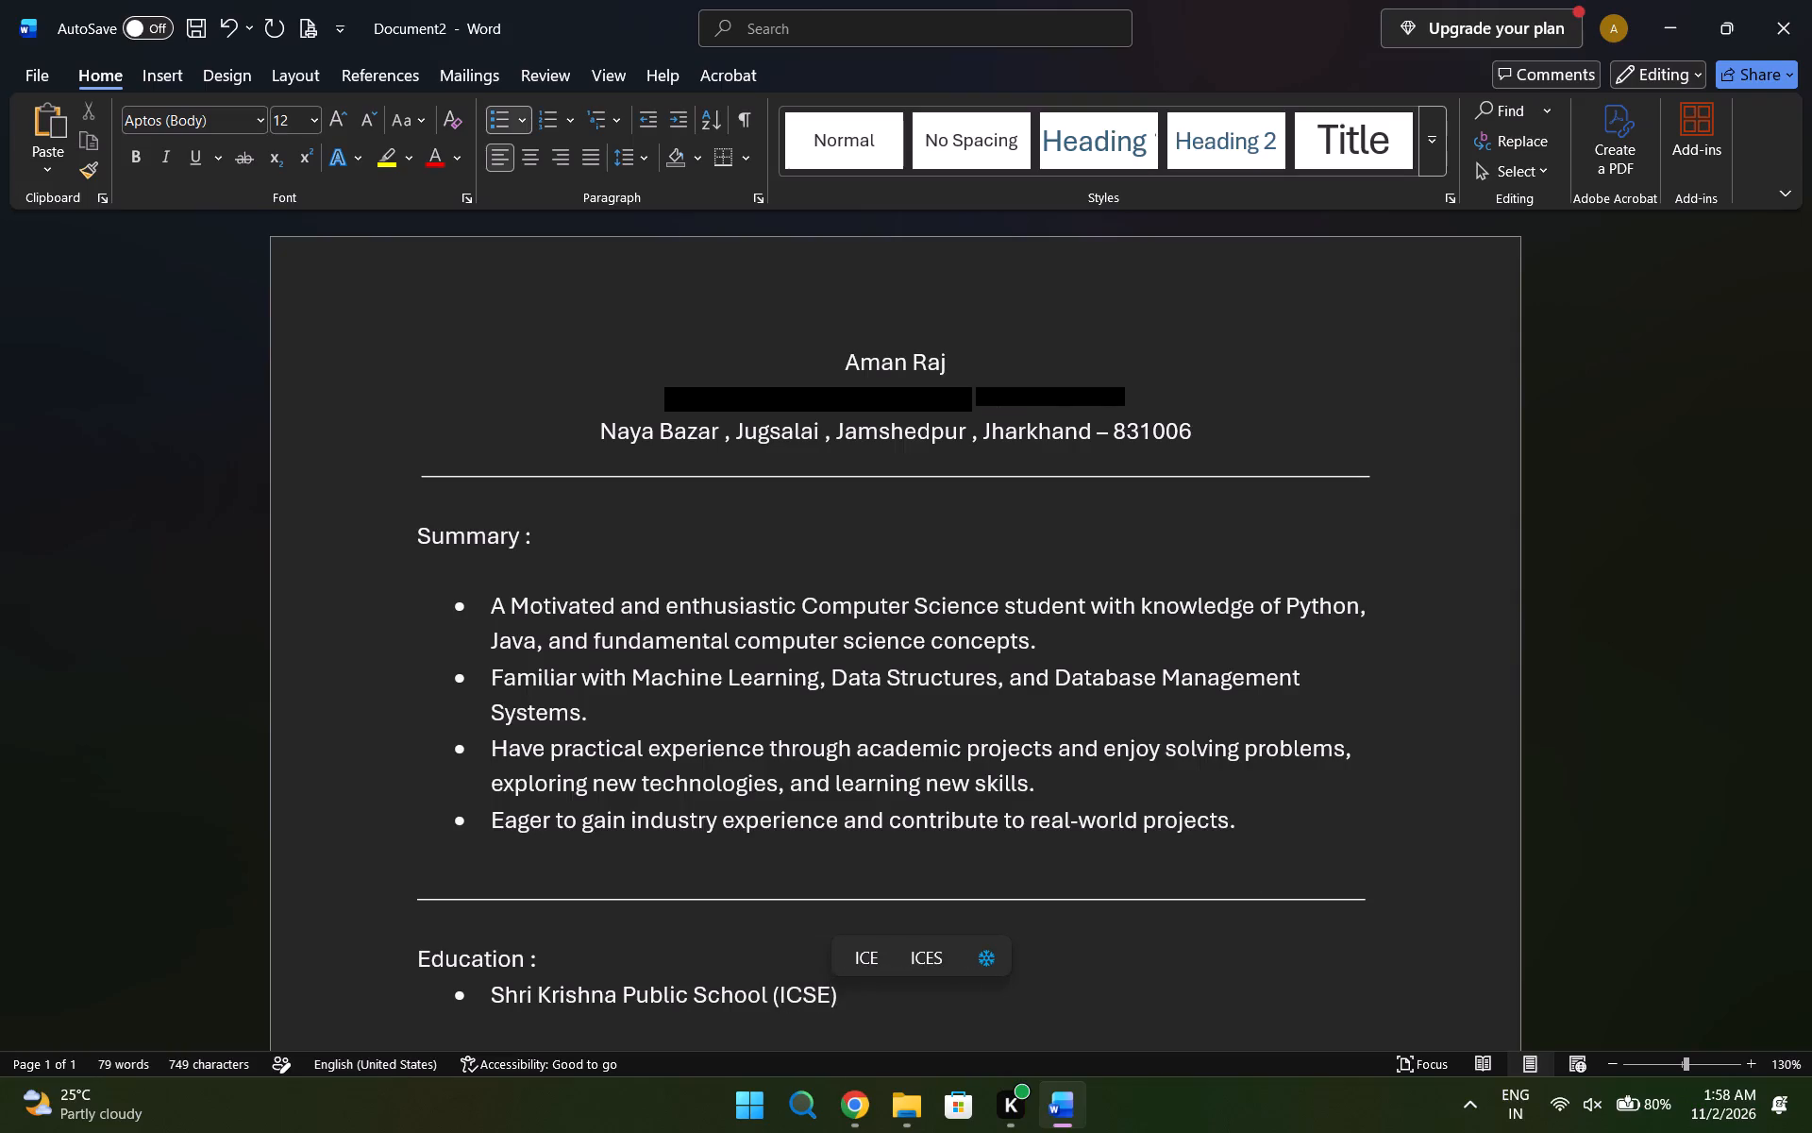
{"action": "key", "text": "Right"}
{"action": "key", "text": "space"}
{"action": "type", "text": "-"}
{"action": "key", "text": "space"}
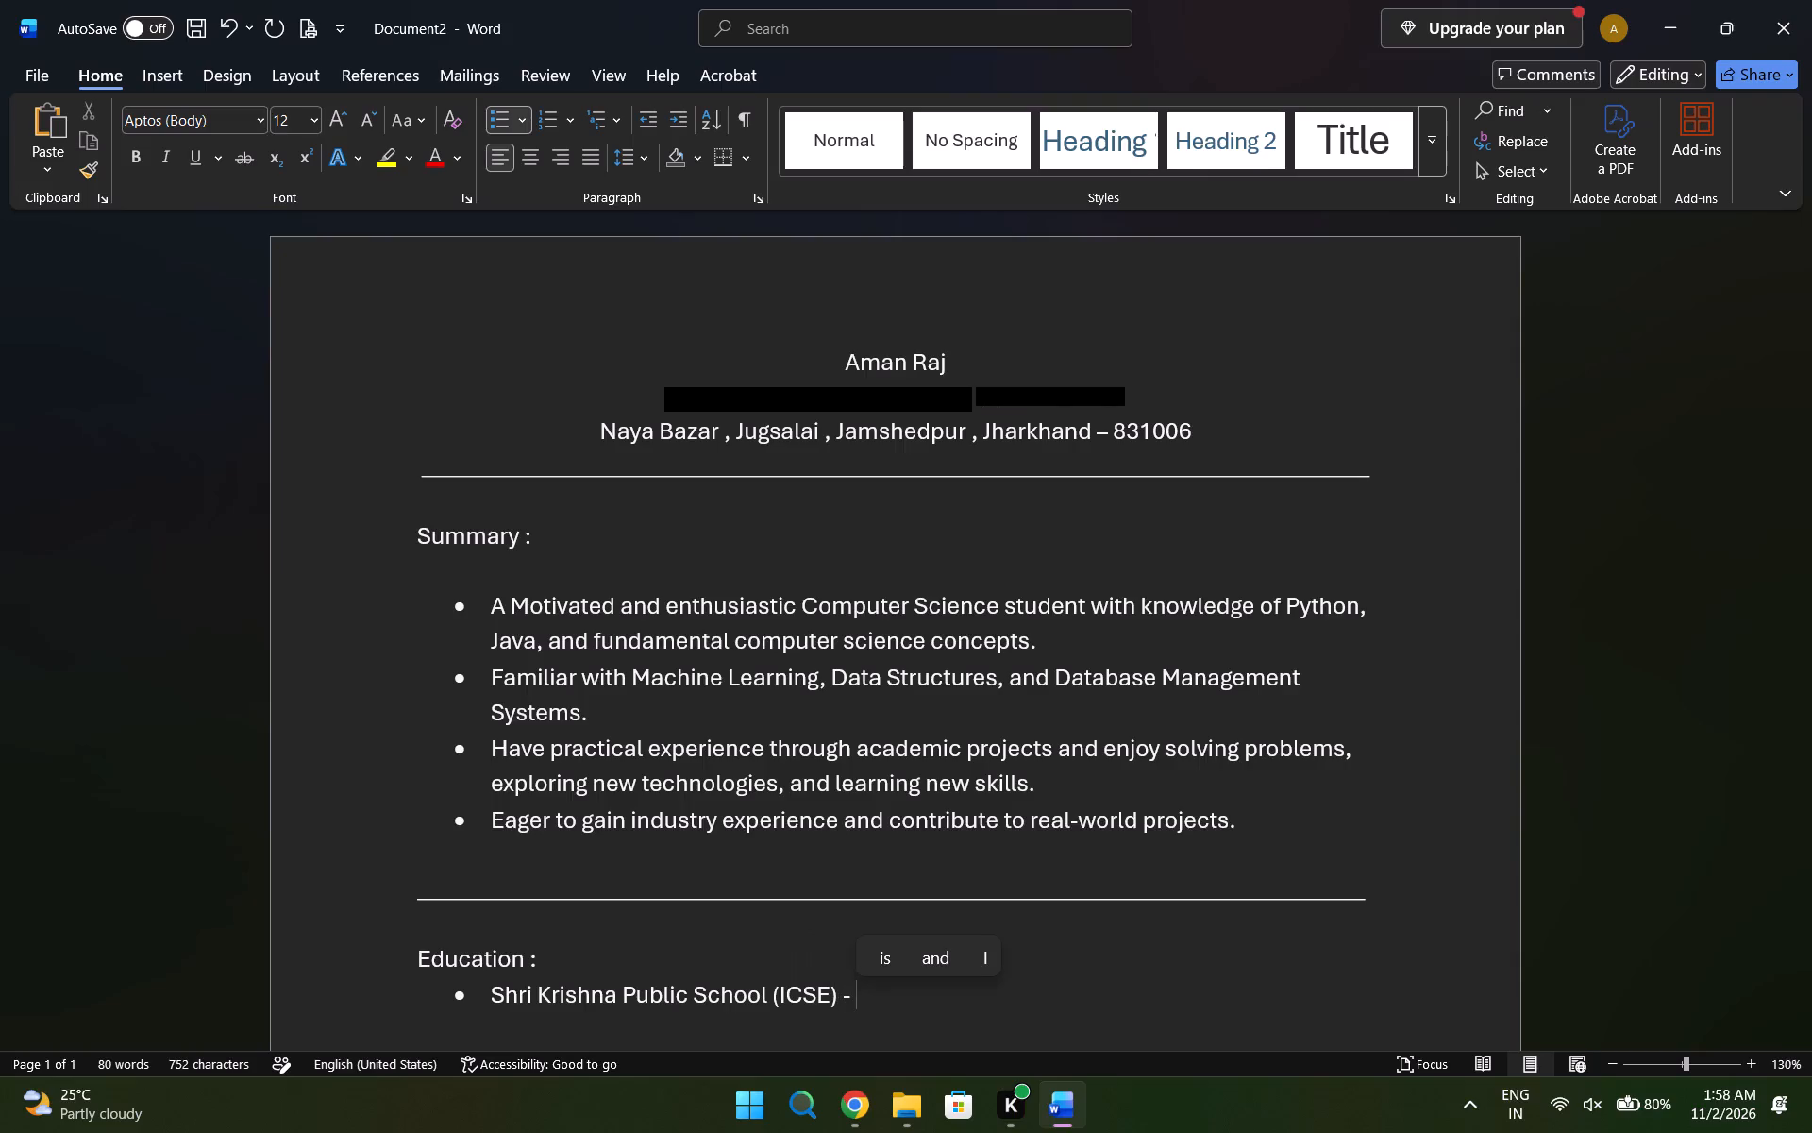
{"action": "type", "text": "2024"}
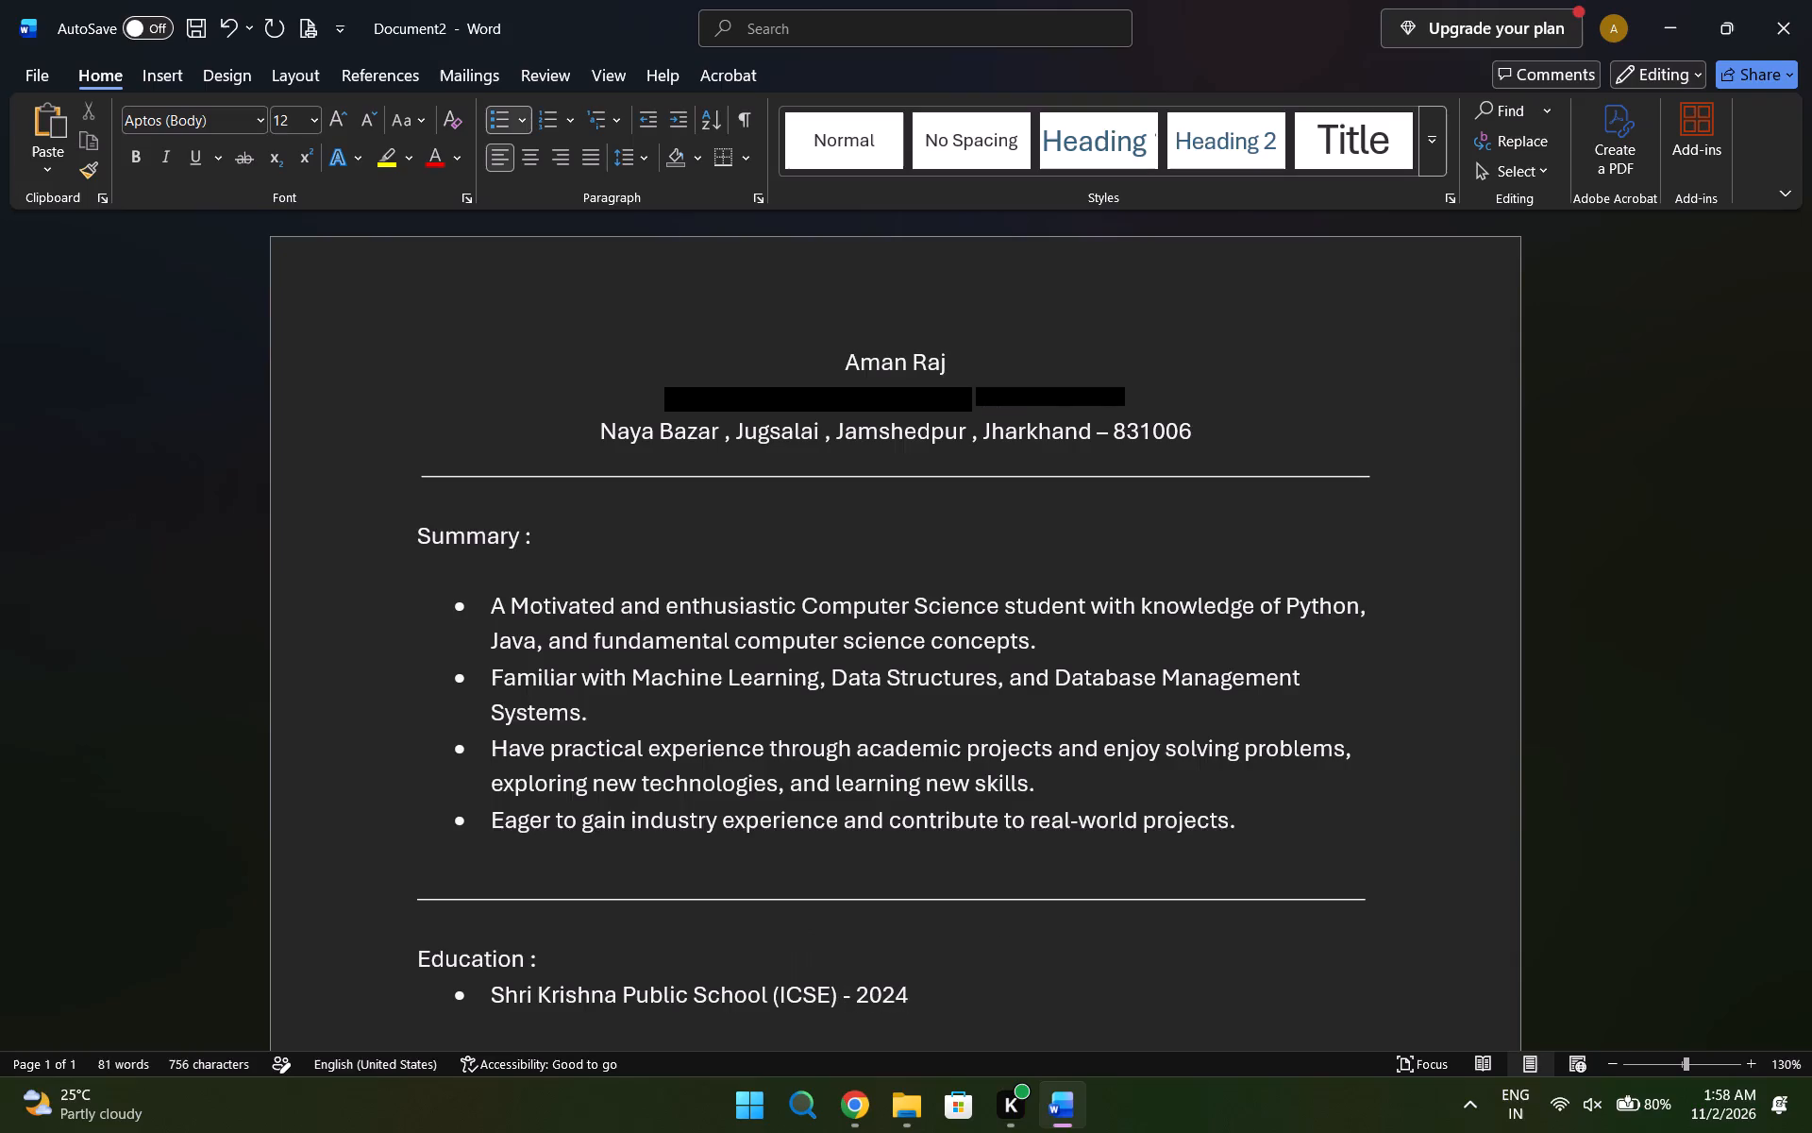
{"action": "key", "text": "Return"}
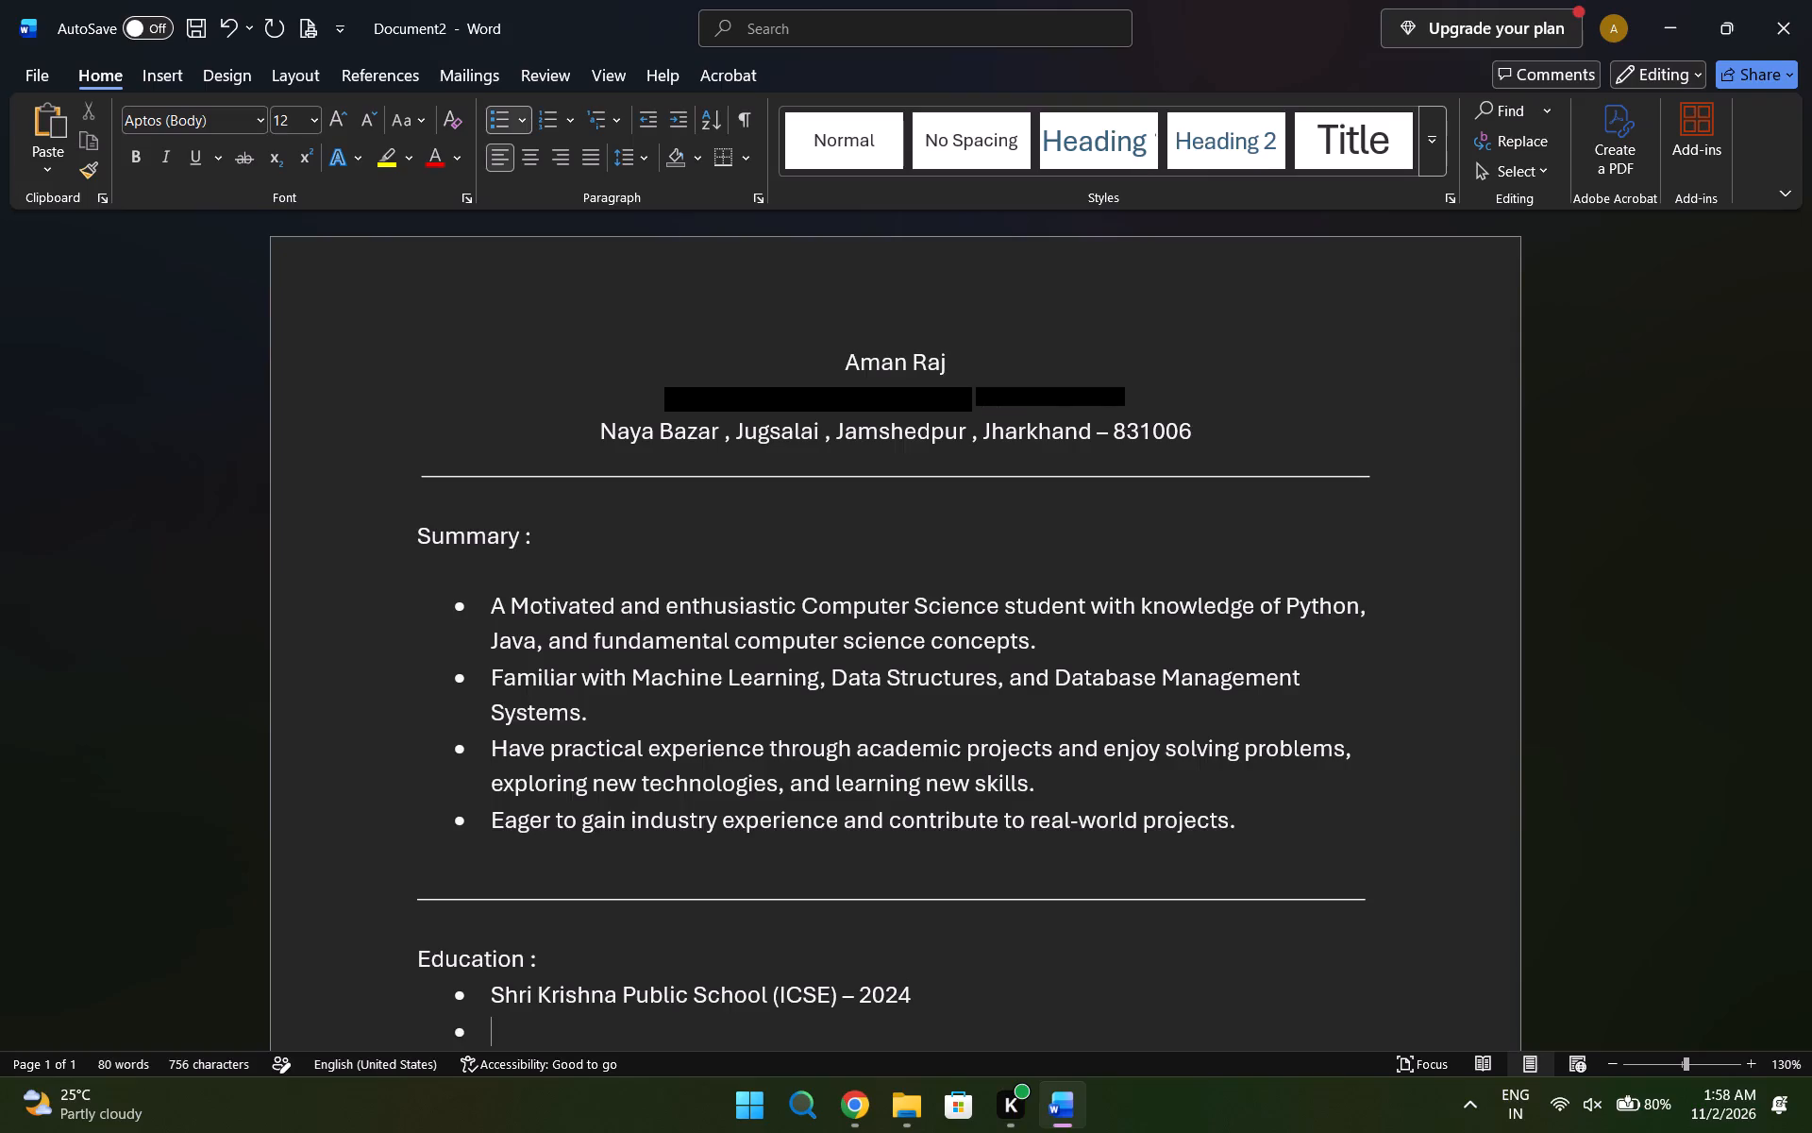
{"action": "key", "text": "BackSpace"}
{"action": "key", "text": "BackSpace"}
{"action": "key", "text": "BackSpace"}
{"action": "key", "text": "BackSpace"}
Add a second bullet under Education reading "Diploma in Computer Science and Engineering".
{"action": "key", "text": "Return"}
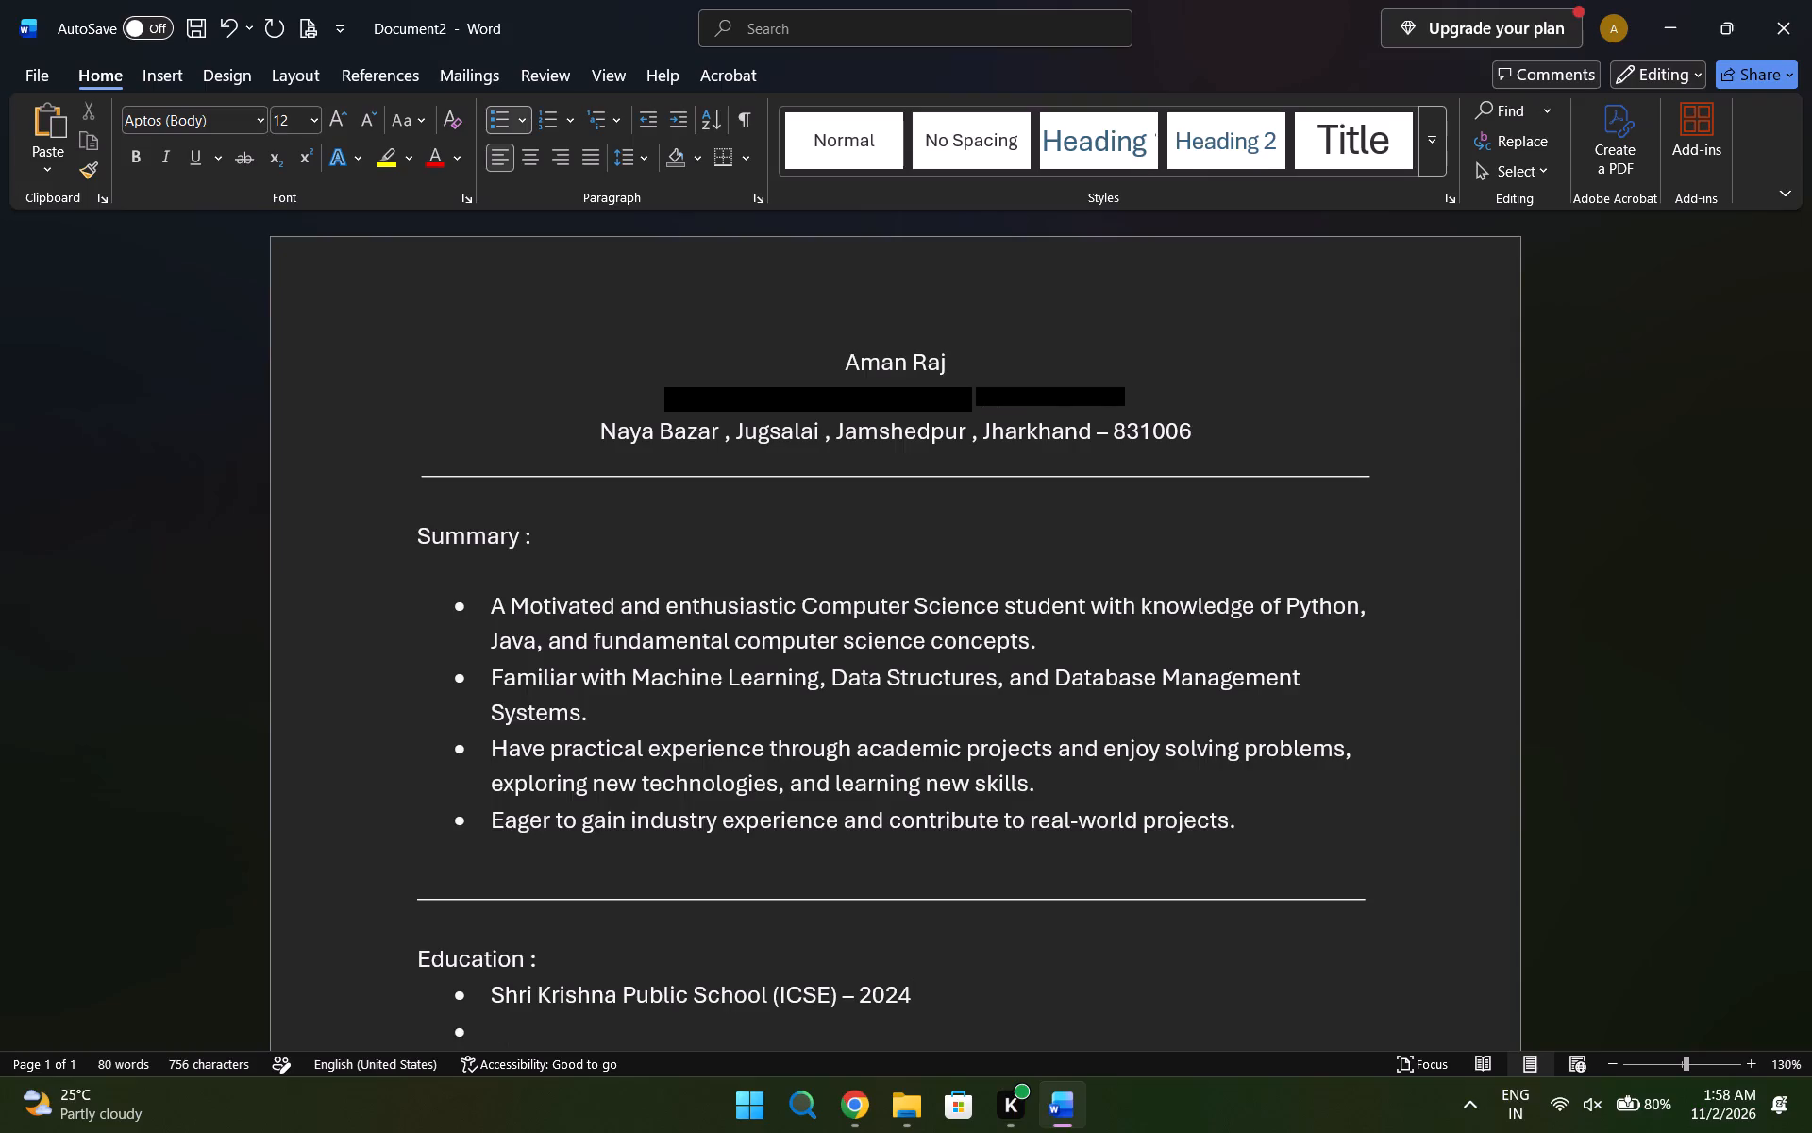
{"action": "key", "text": "shift+d"}
{"action": "key", "text": "BackSpace"}
{"action": "key", "text": "d"}
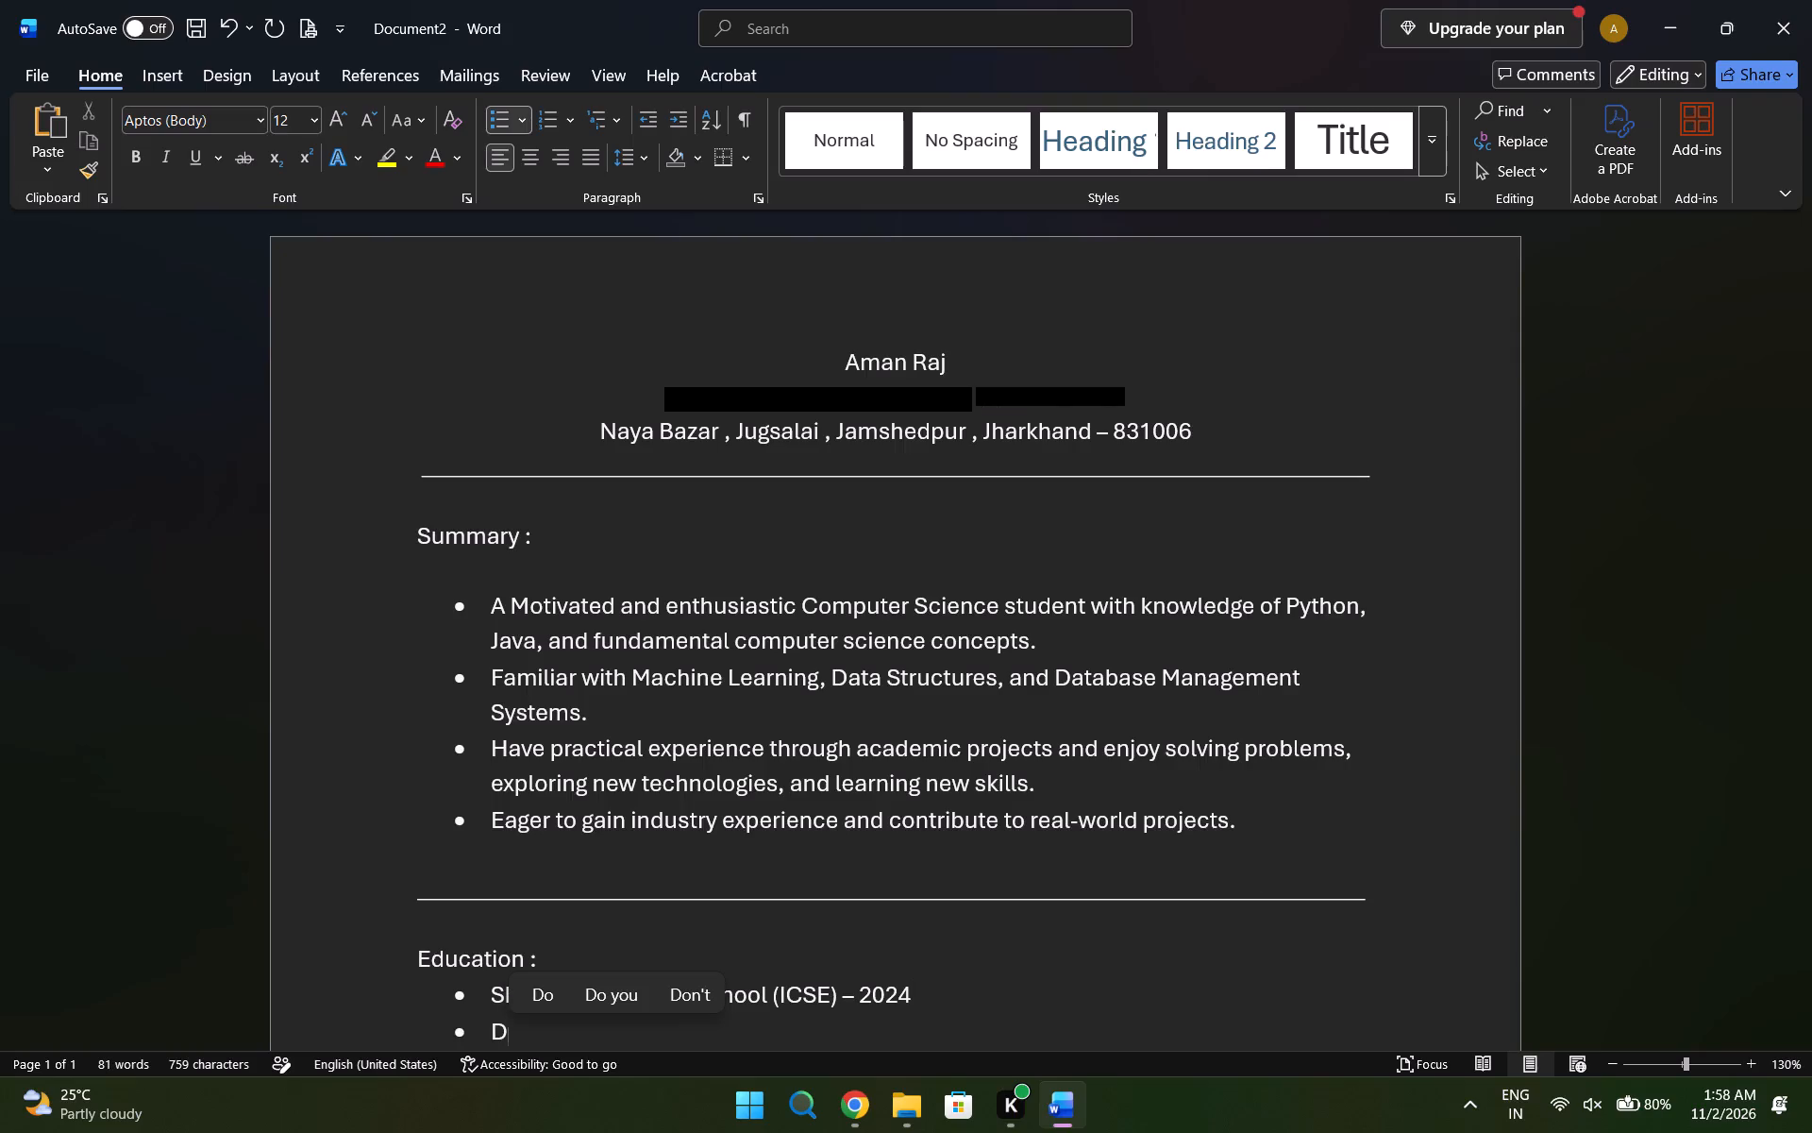
{"action": "type", "text": "iploma in"}
{"action": "key", "text": "space"}
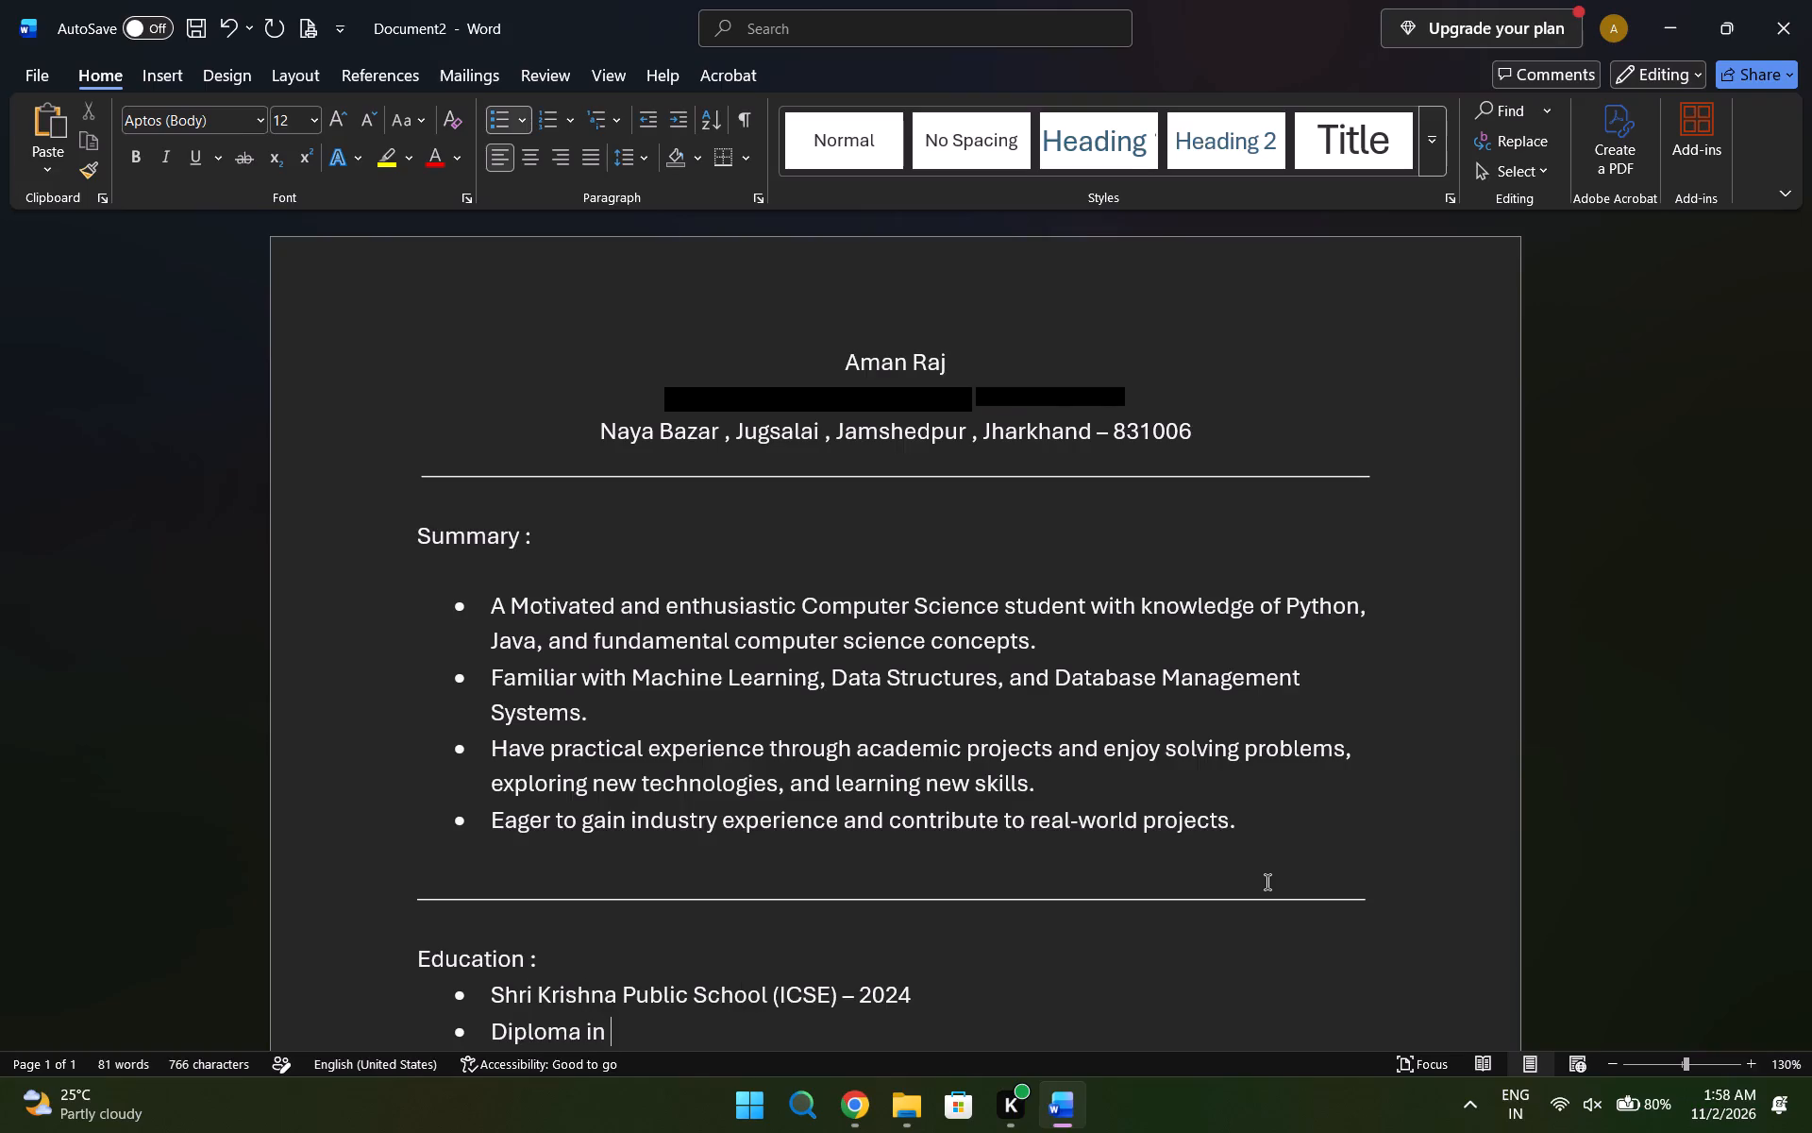
{"action": "type", "text": "Computer Scicence"}
{"action": "key", "text": "space"}
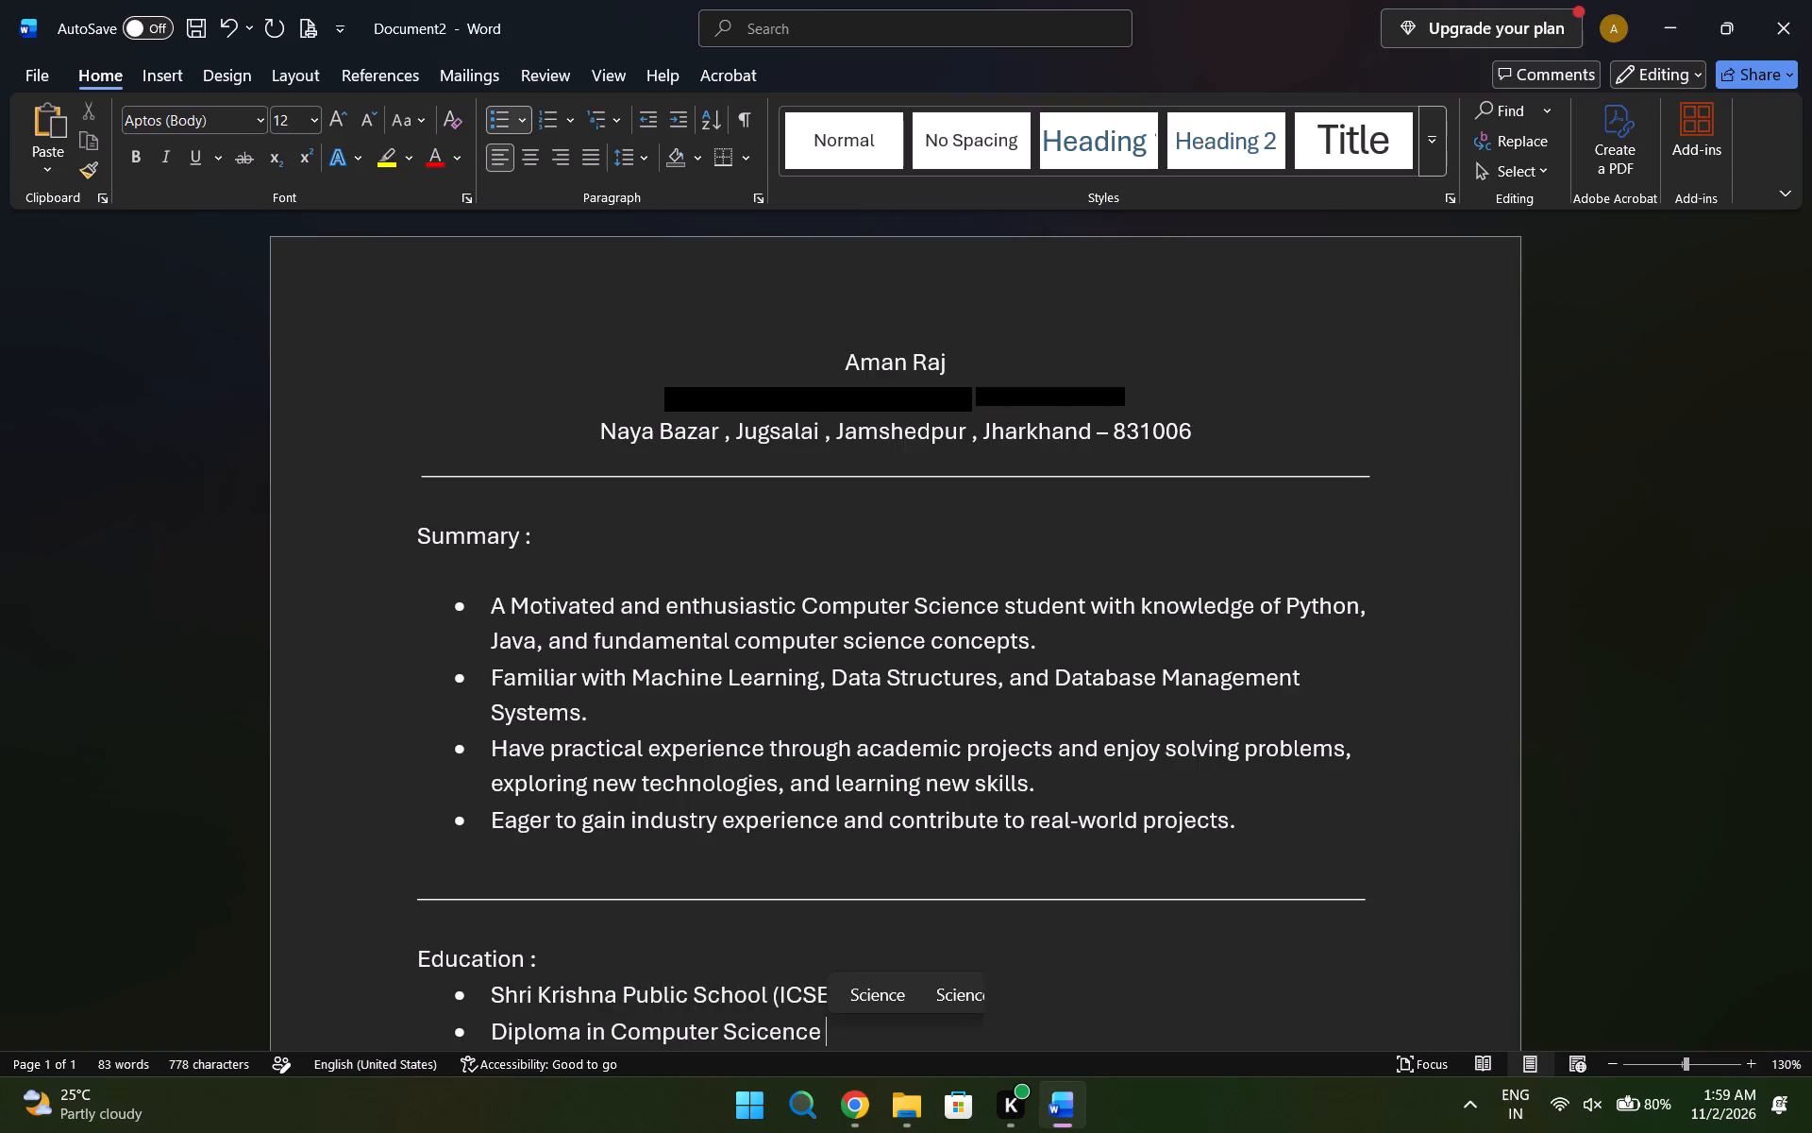
{"action": "key", "text": "BackSpace"}
{"action": "key", "text": "BackSpace"}
{"action": "key", "text": "BackSpace"}
{"action": "key", "text": "BackSpace"}
{"action": "key", "text": "BackSpace"}
{"action": "key", "text": "BackSpace"}
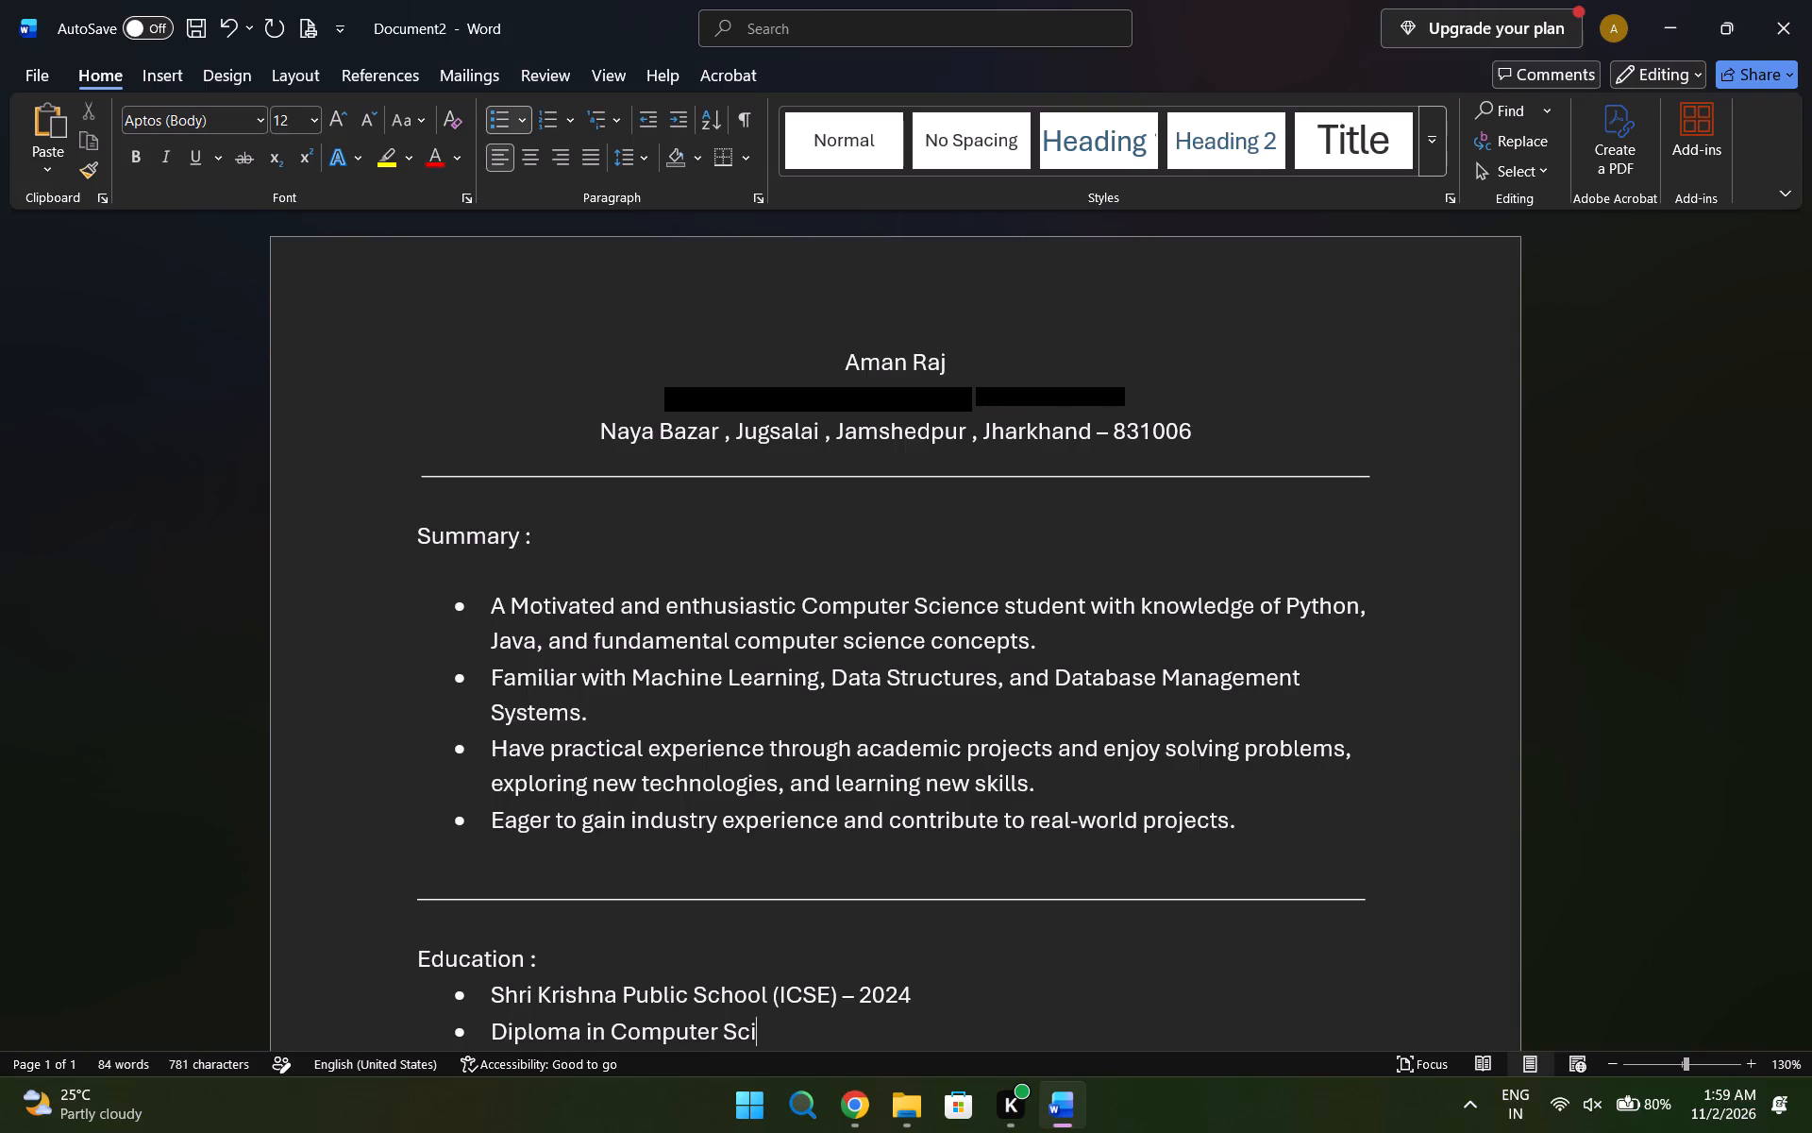
{"action": "type", "text": "ence"}
{"action": "key", "text": "space"}
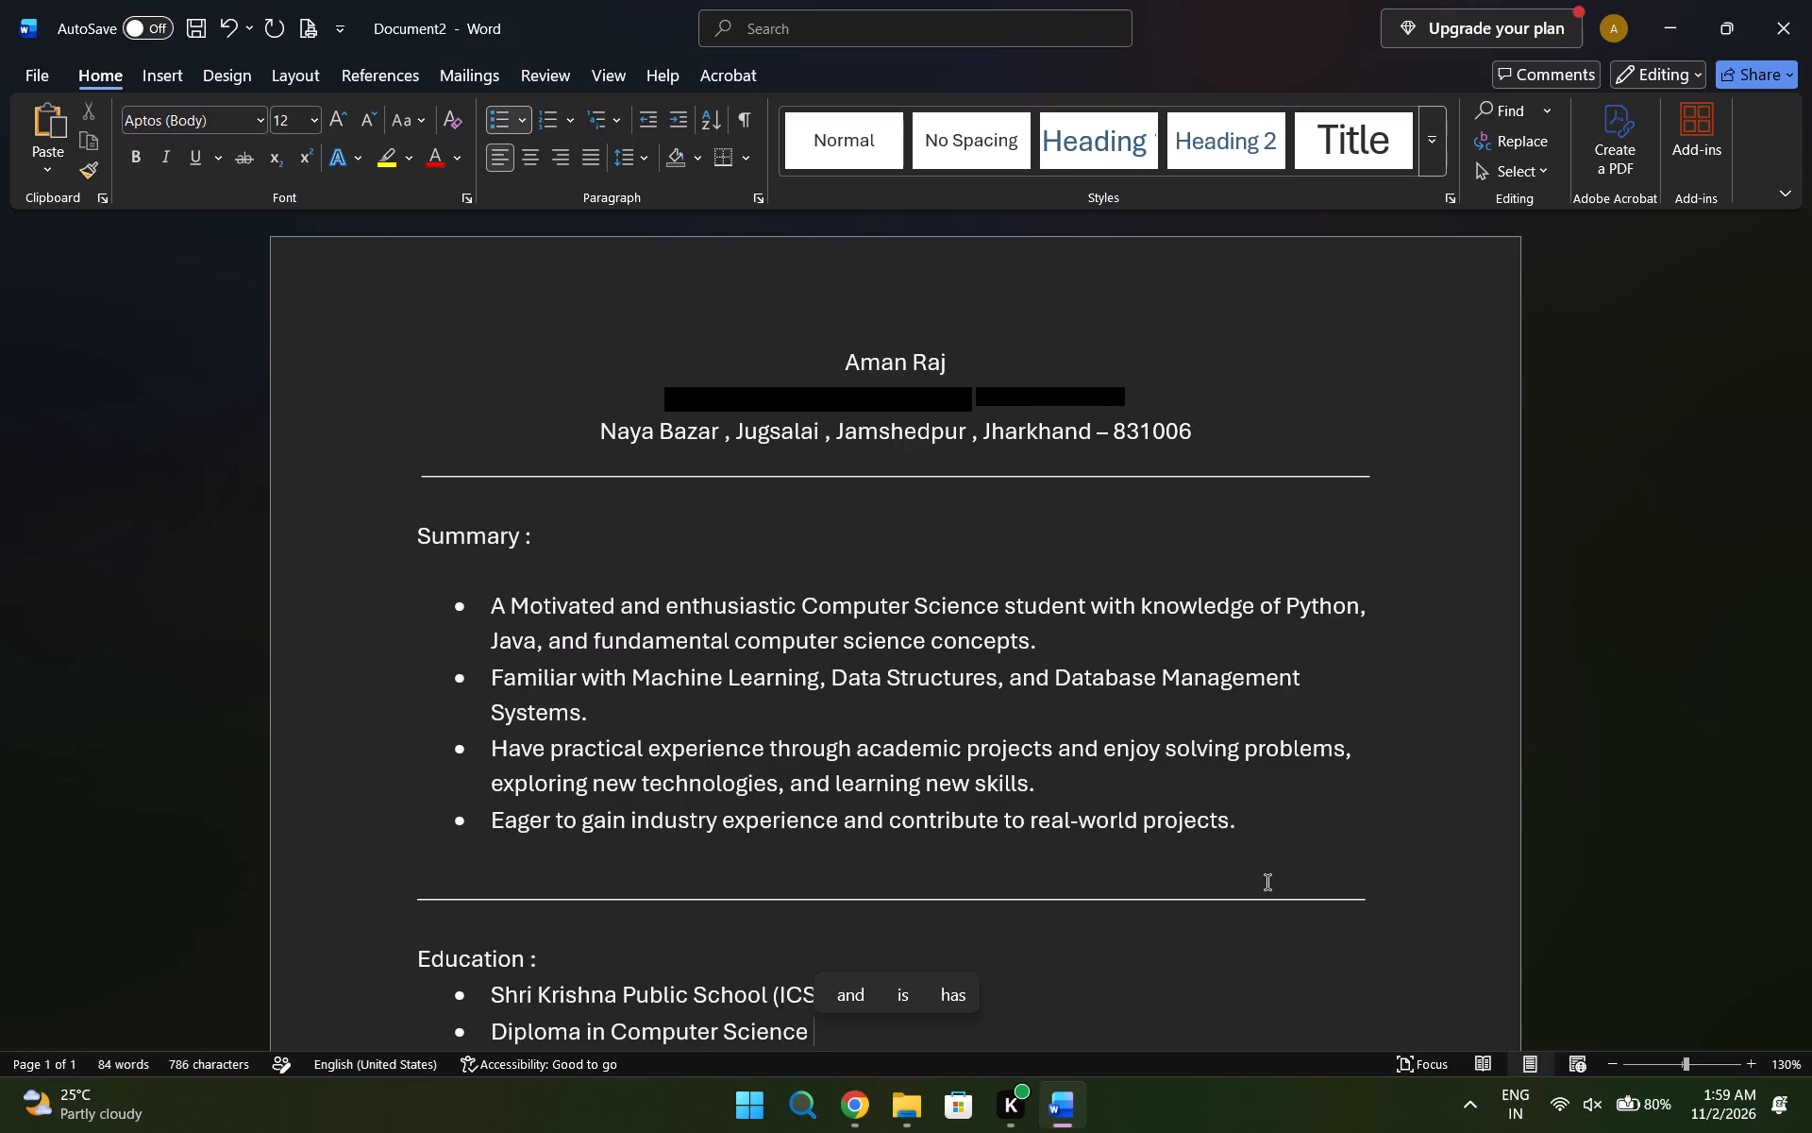
{"action": "type", "text": "and"}
{"action": "key", "text": "space"}
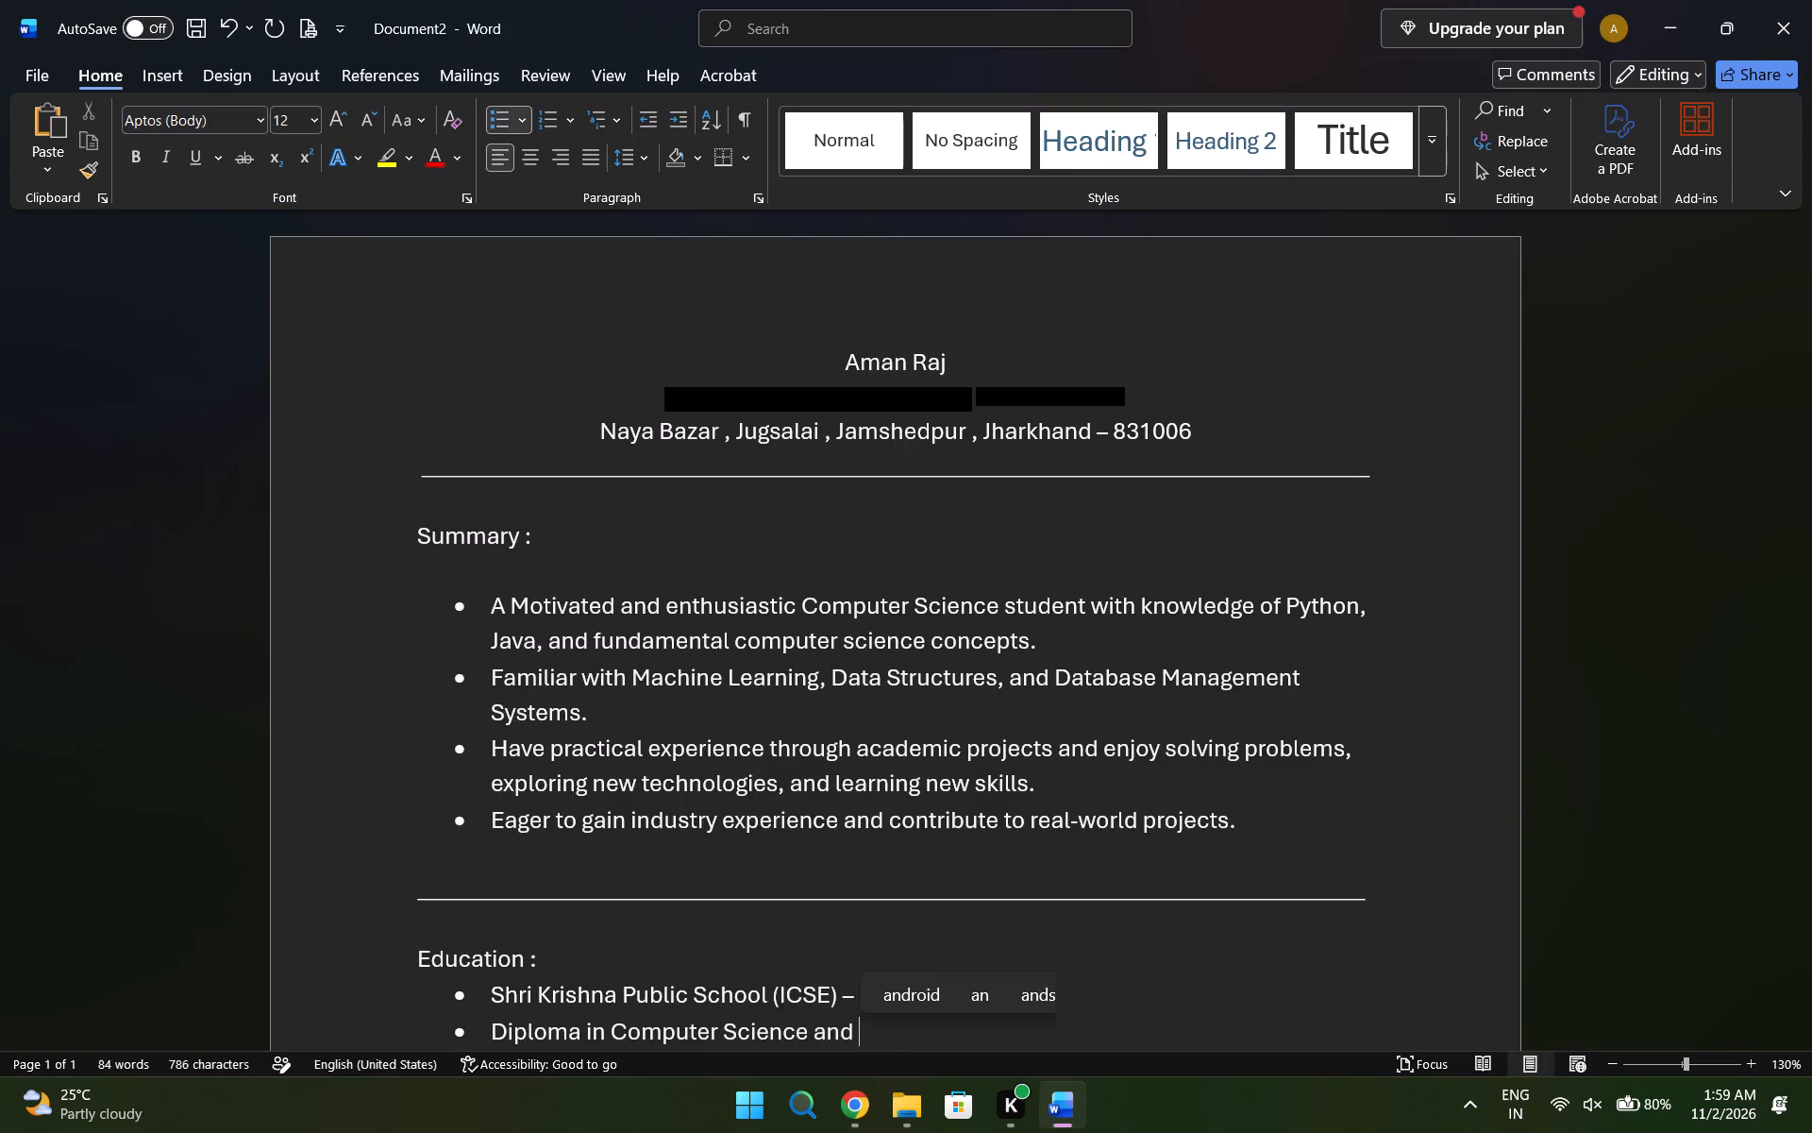
{"action": "type", "text": "Engineeringh"}
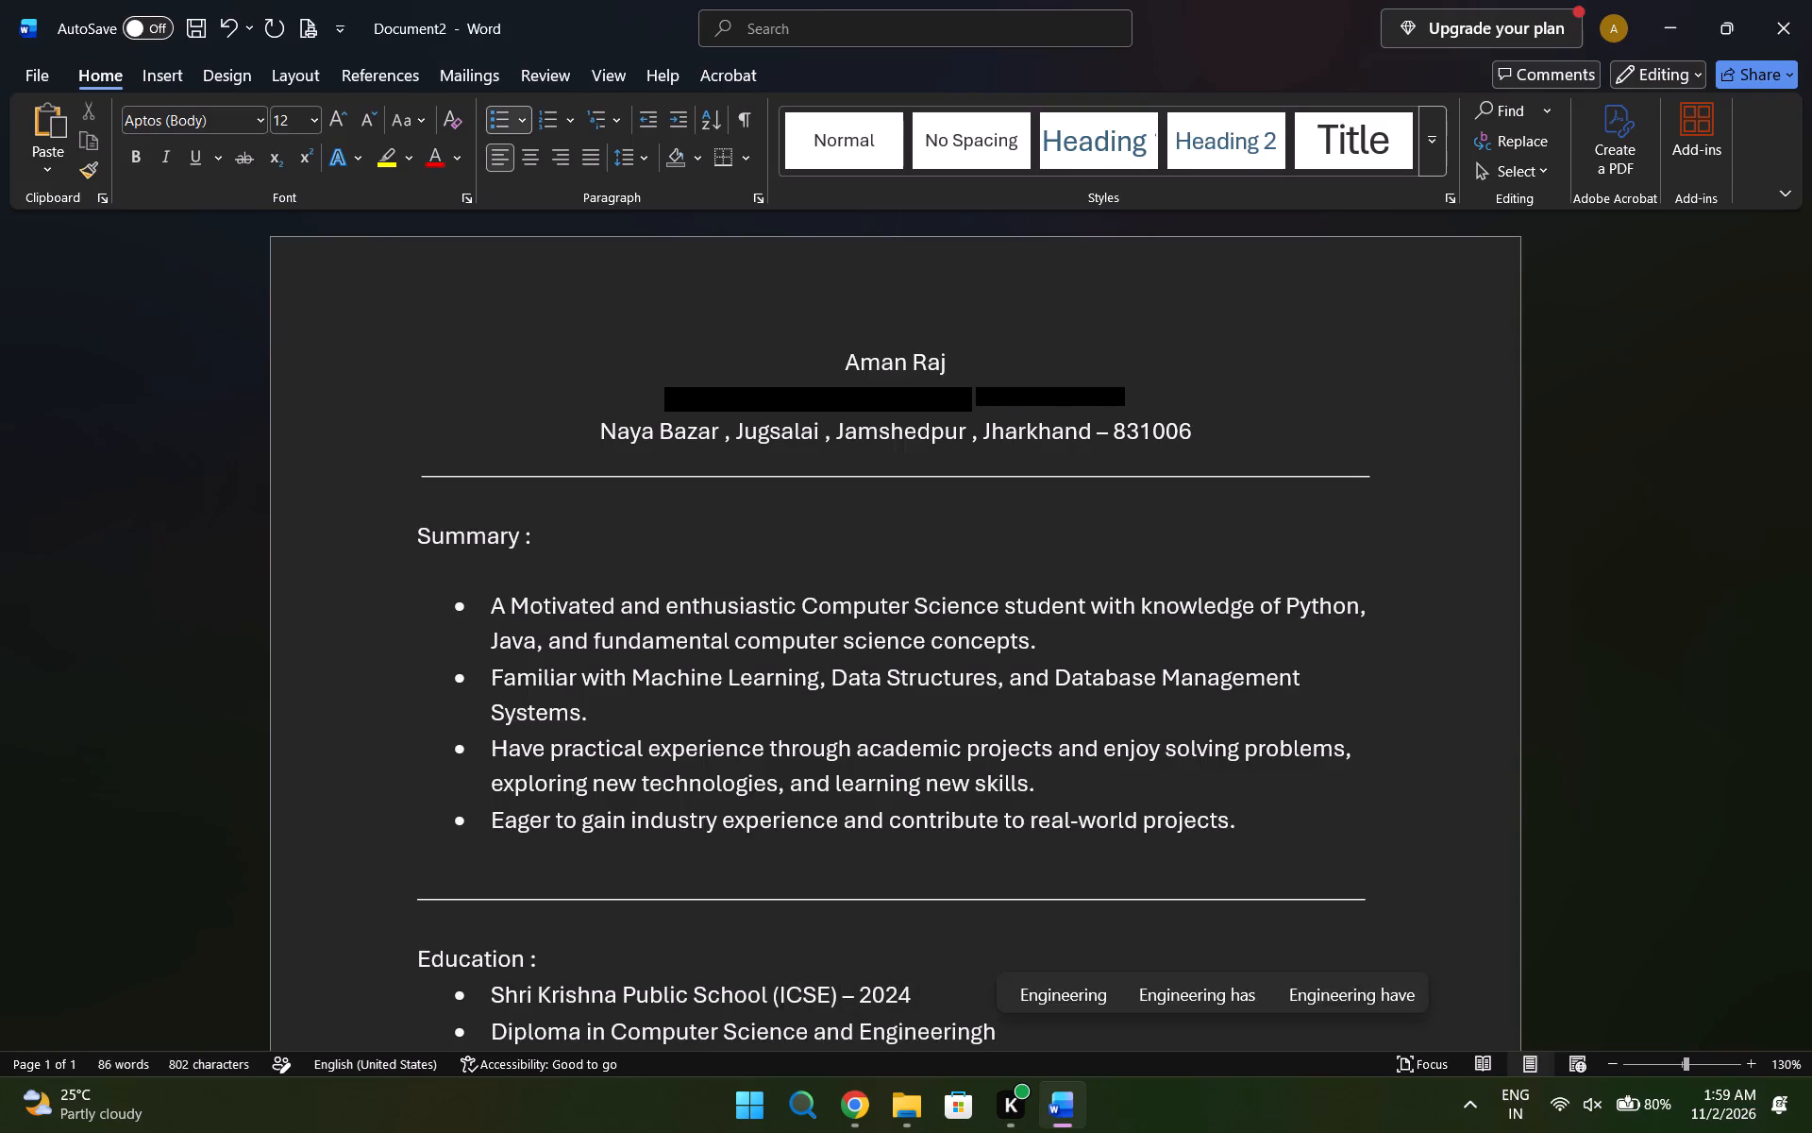
{"action": "key", "text": "BackSpace"}
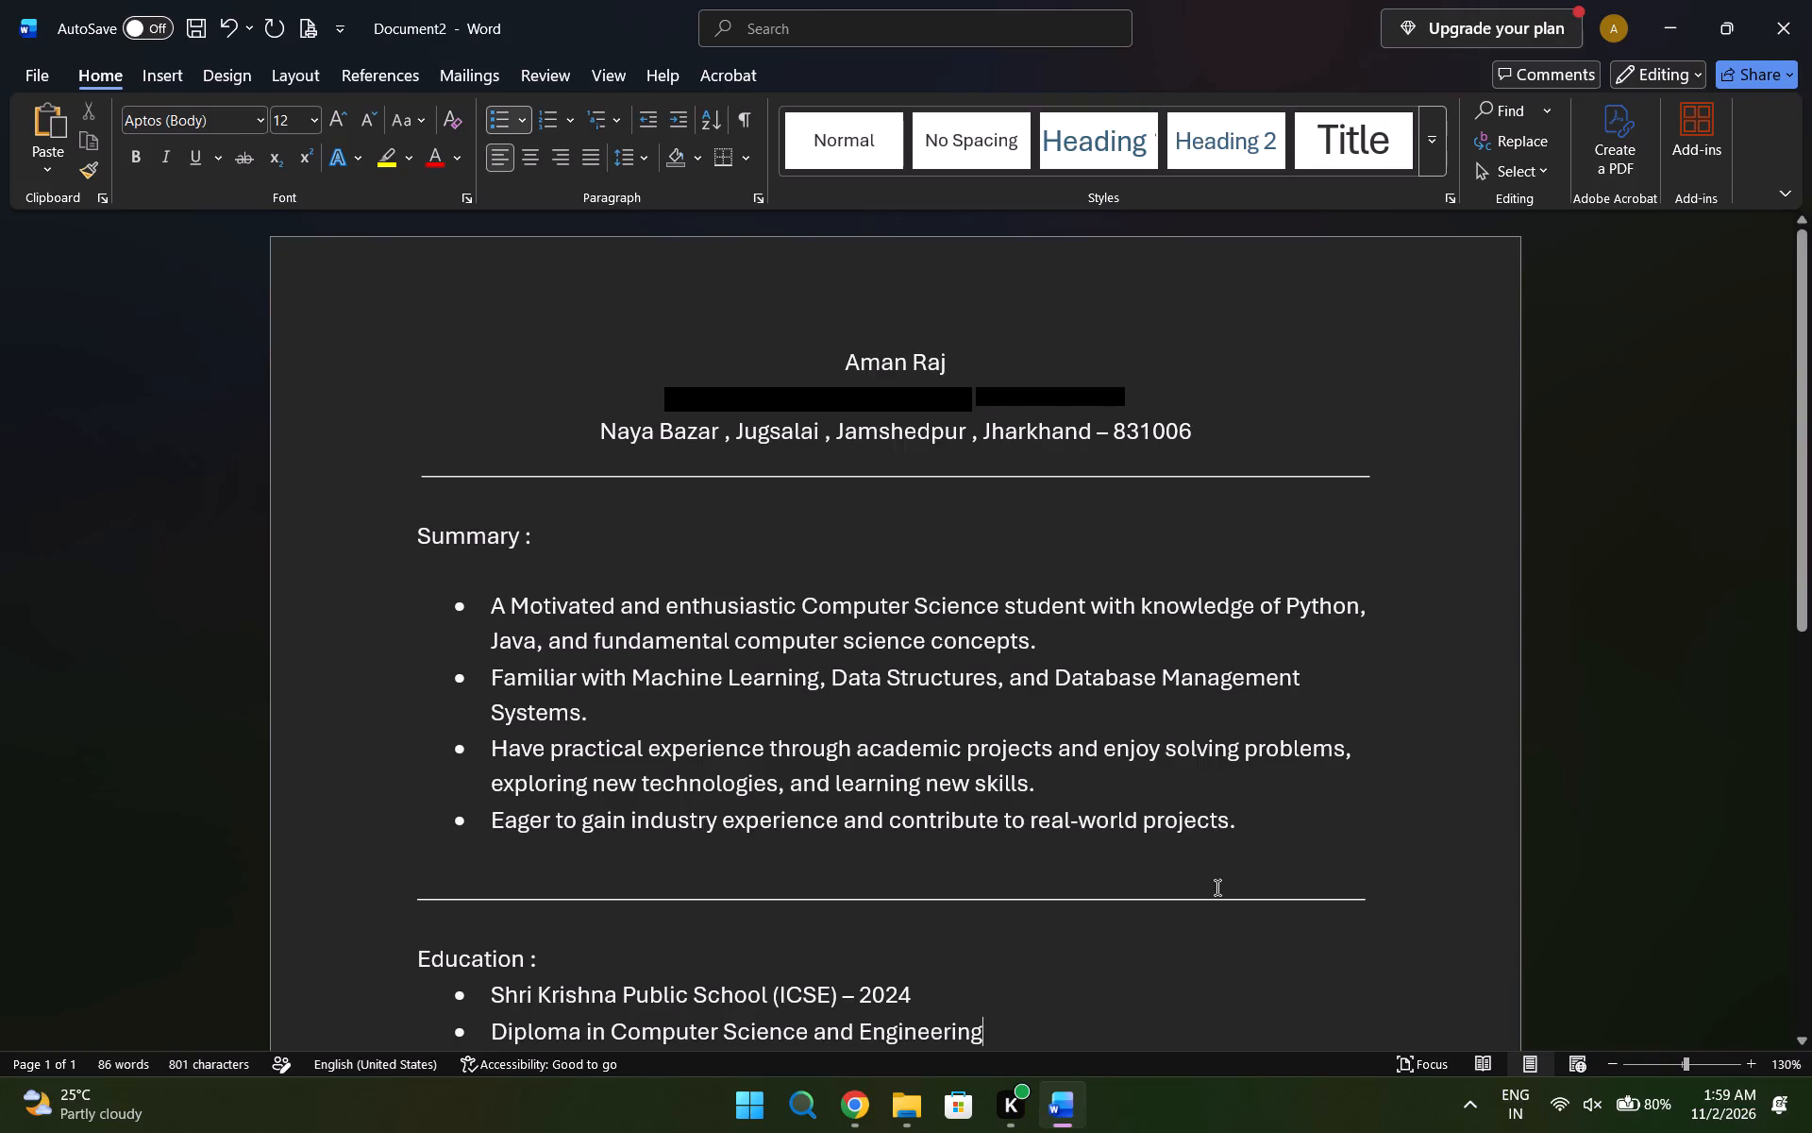
{"action": "scroll", "coordinate": [1113, 953], "scroll_direction": "down", "scroll_amount": 2}
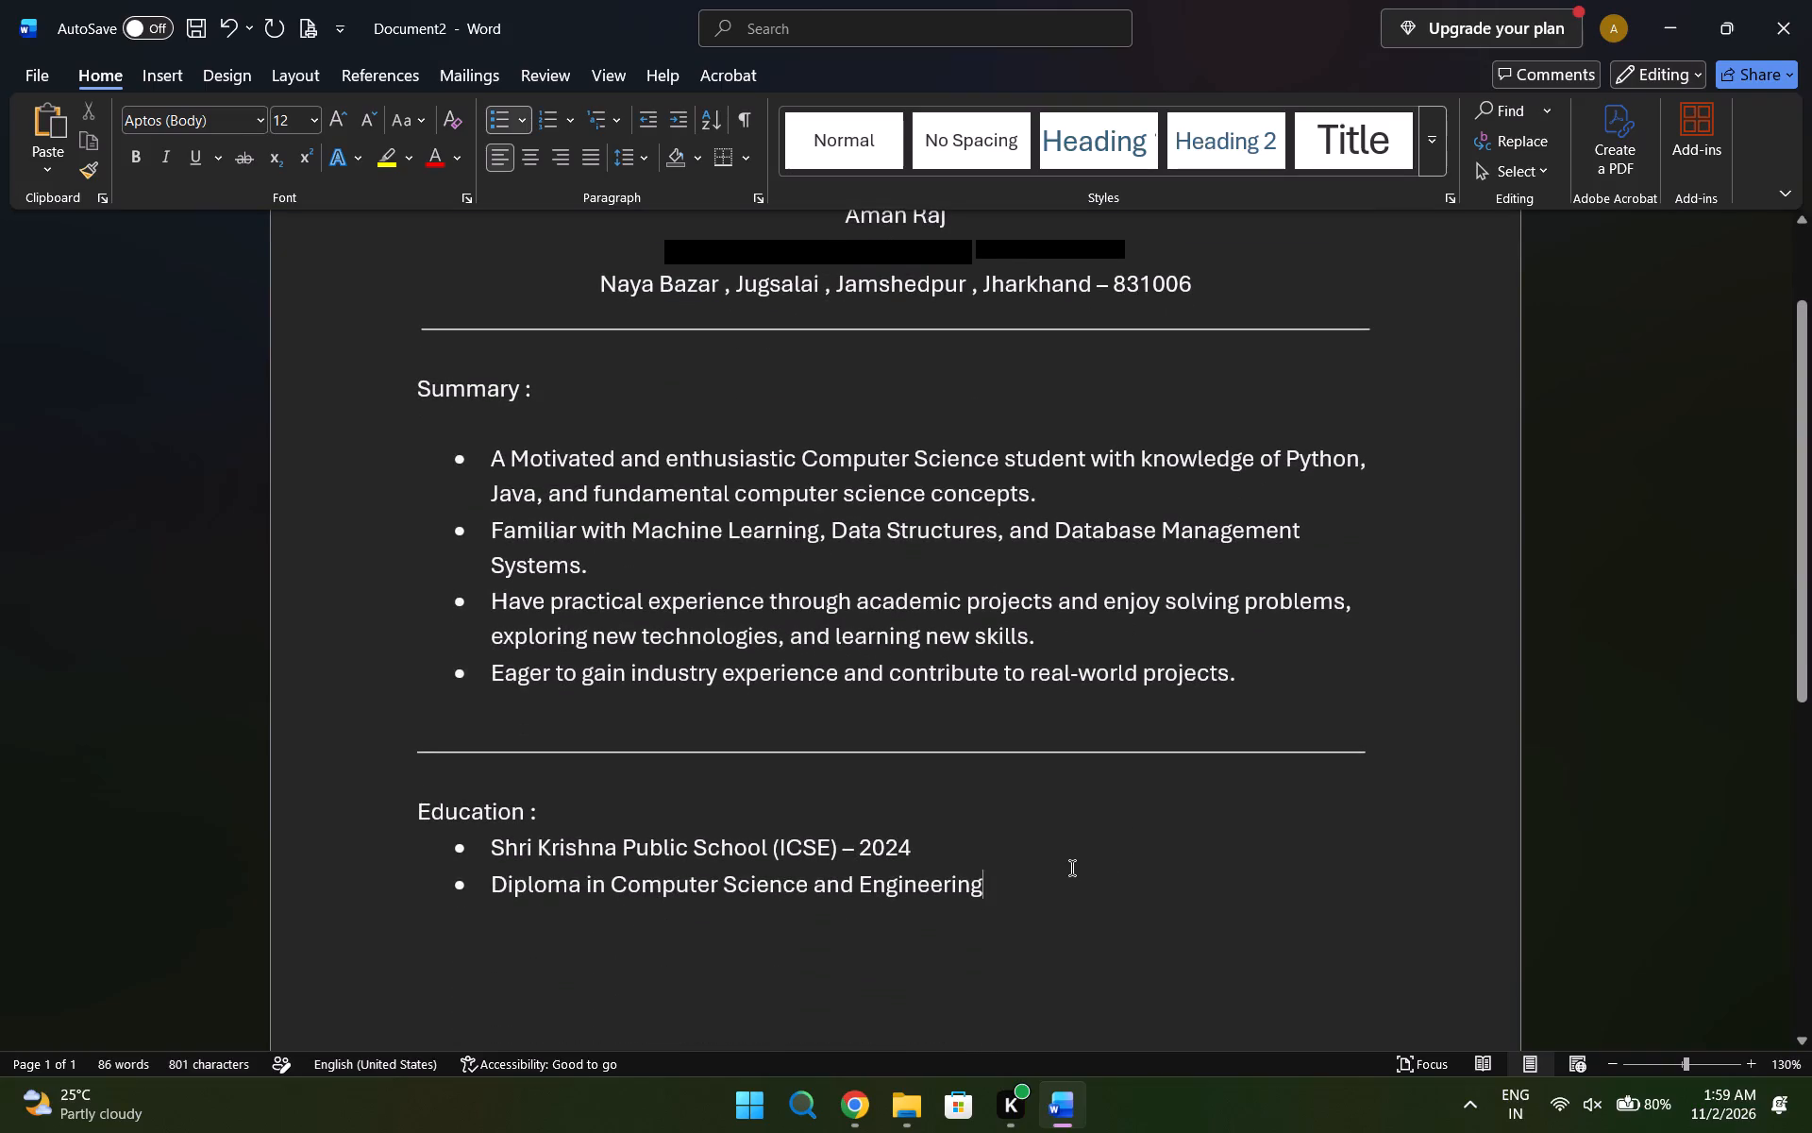
{"action": "key", "text": "space"}
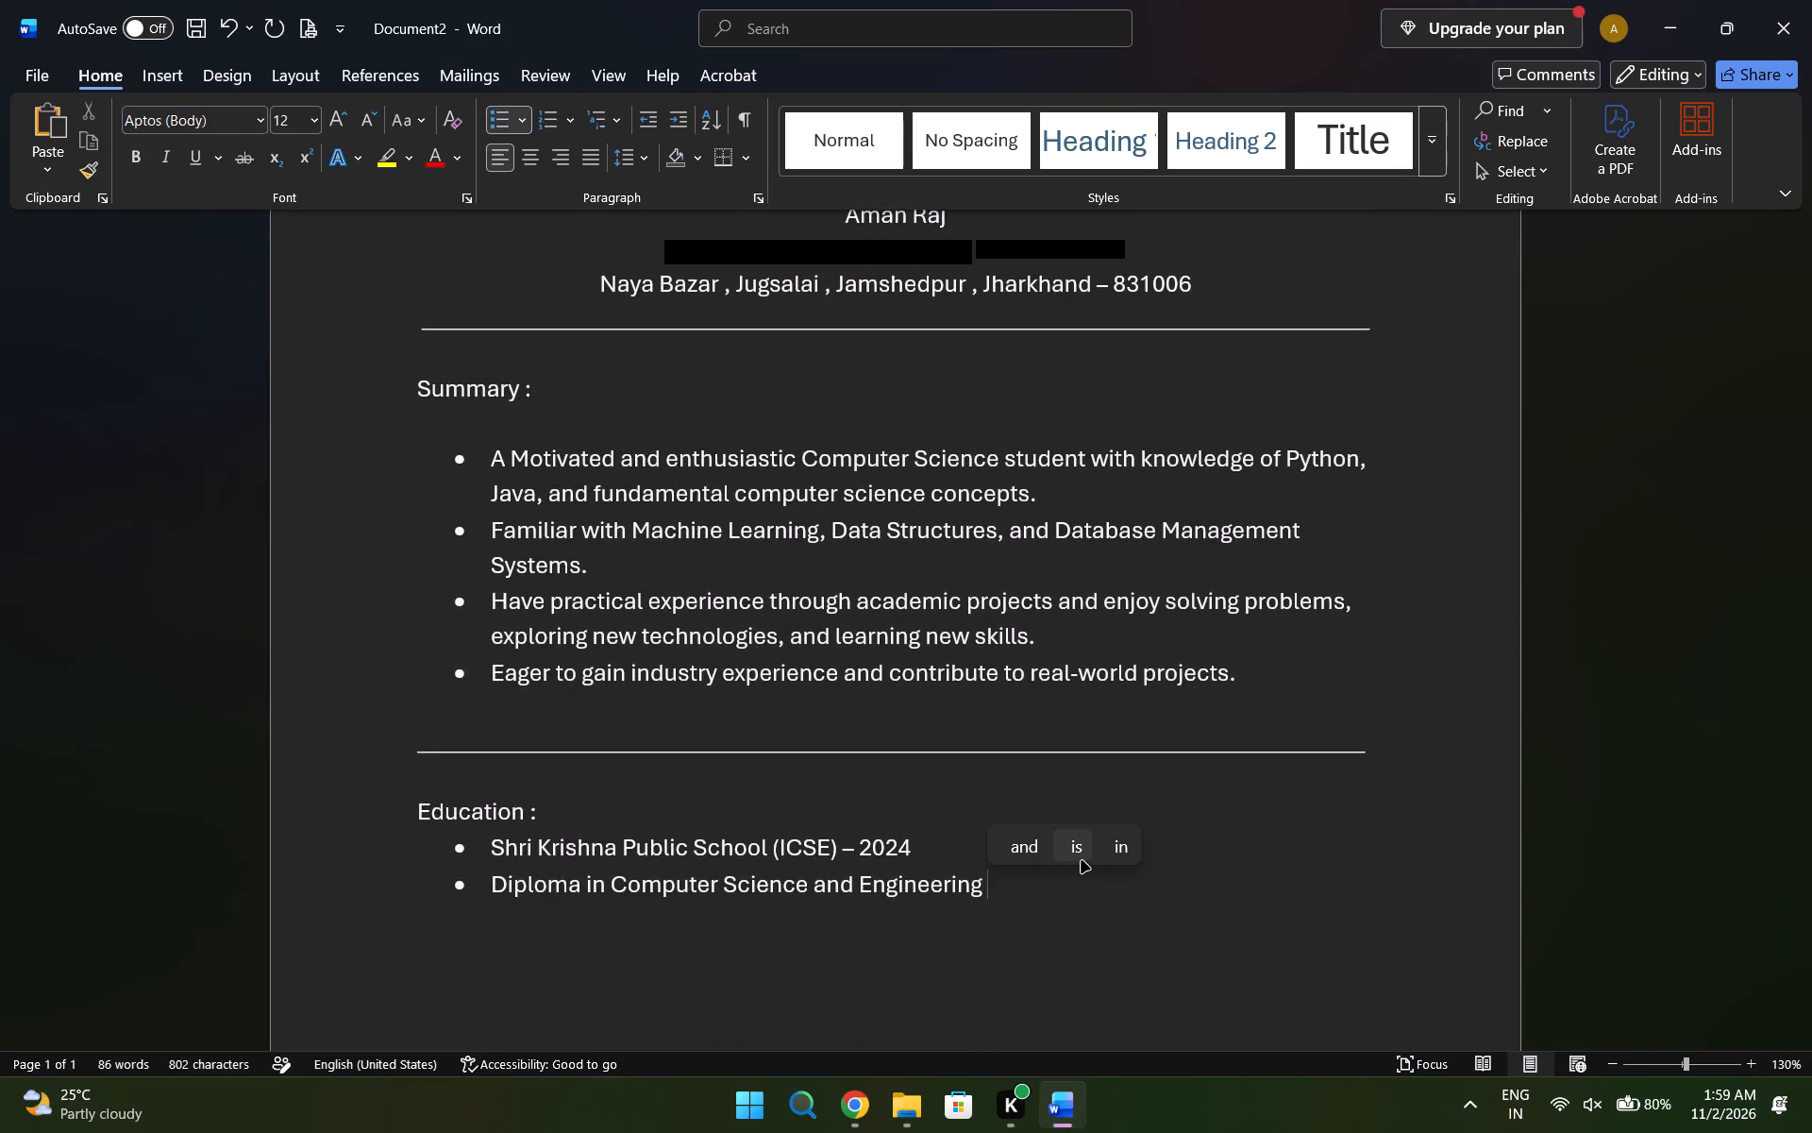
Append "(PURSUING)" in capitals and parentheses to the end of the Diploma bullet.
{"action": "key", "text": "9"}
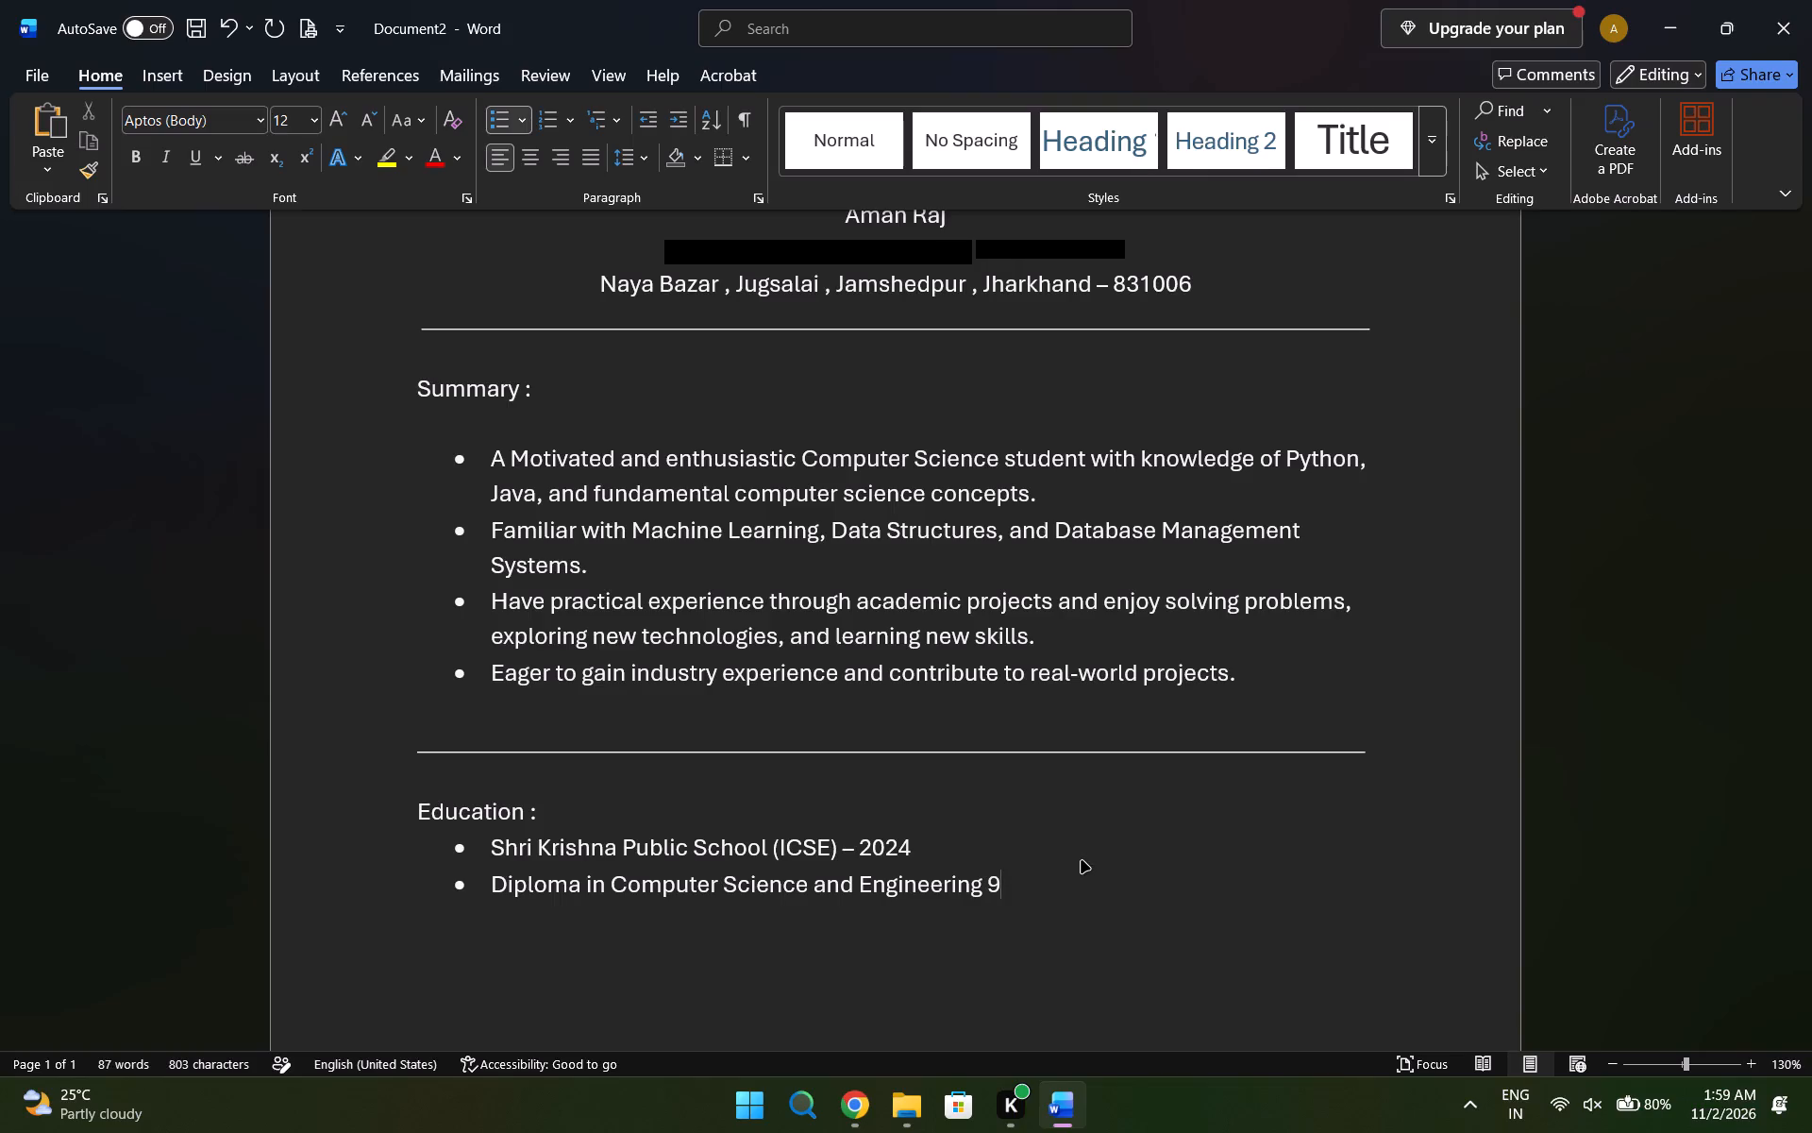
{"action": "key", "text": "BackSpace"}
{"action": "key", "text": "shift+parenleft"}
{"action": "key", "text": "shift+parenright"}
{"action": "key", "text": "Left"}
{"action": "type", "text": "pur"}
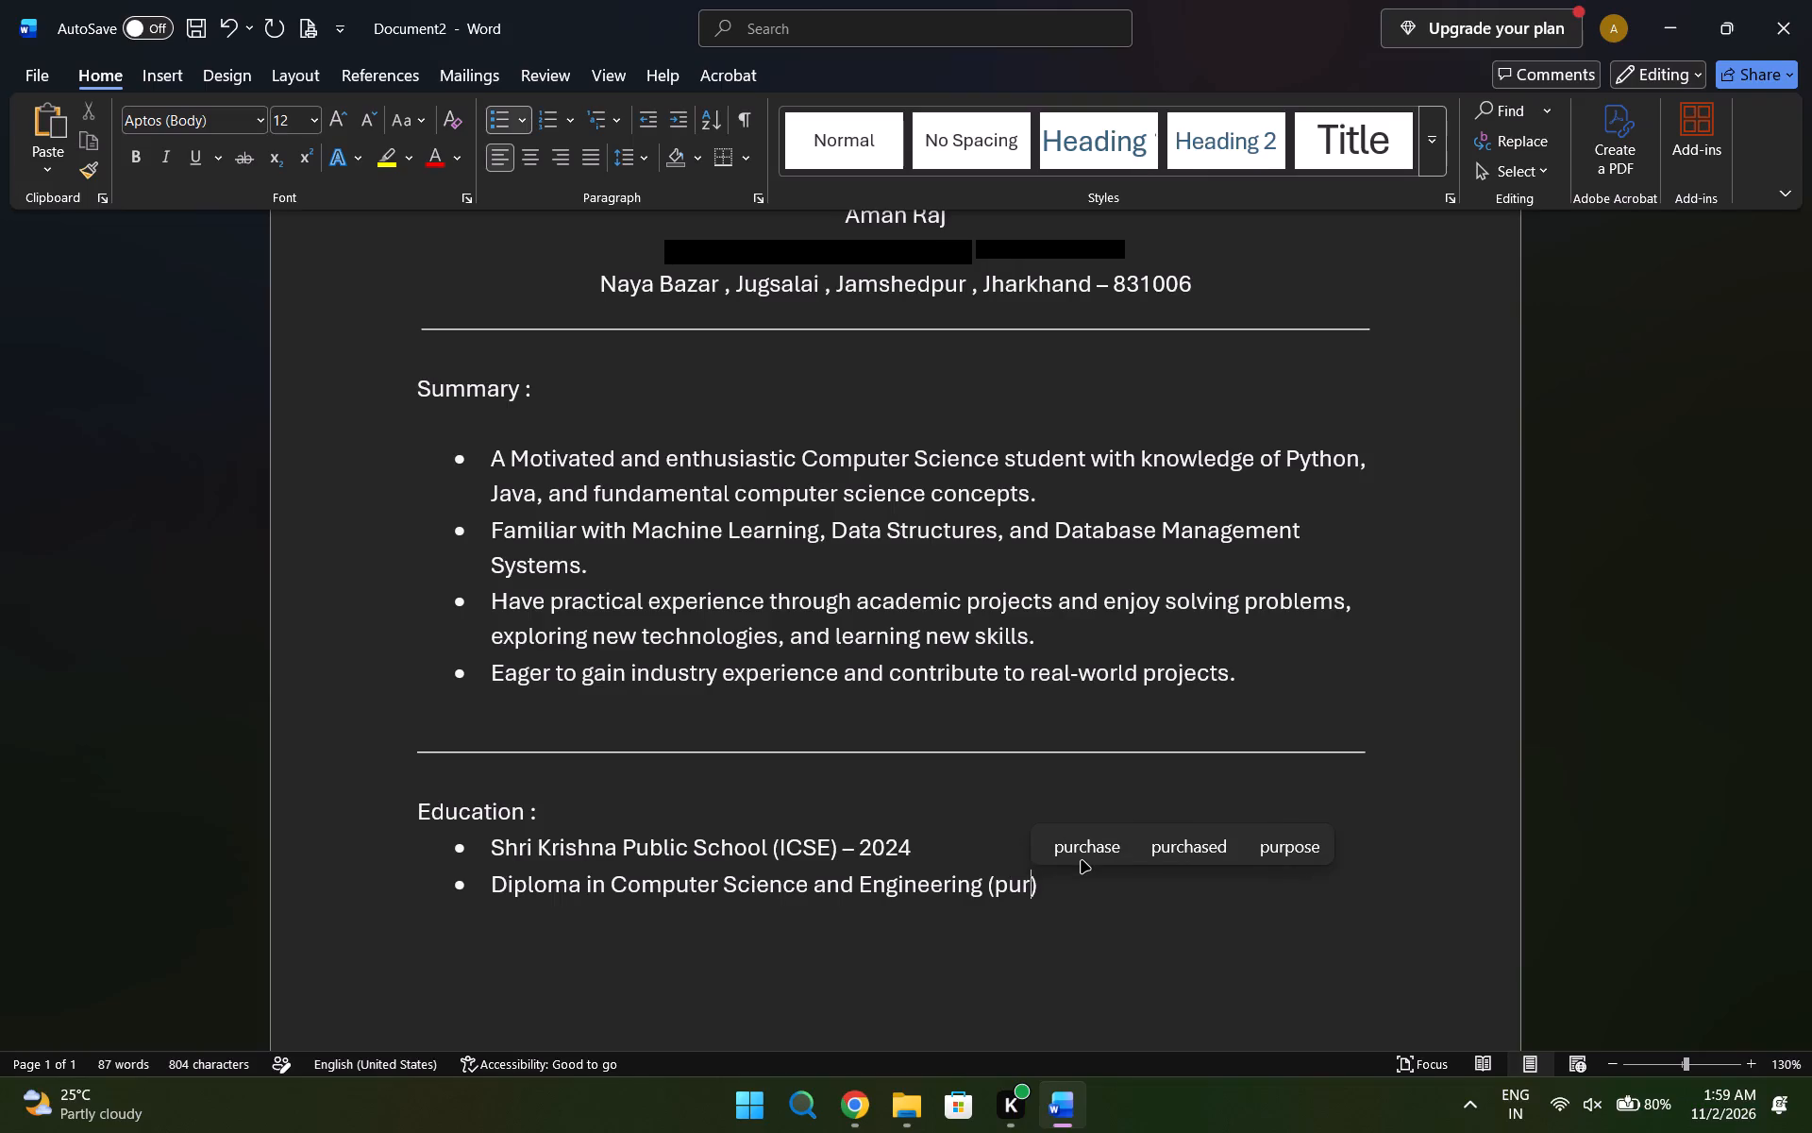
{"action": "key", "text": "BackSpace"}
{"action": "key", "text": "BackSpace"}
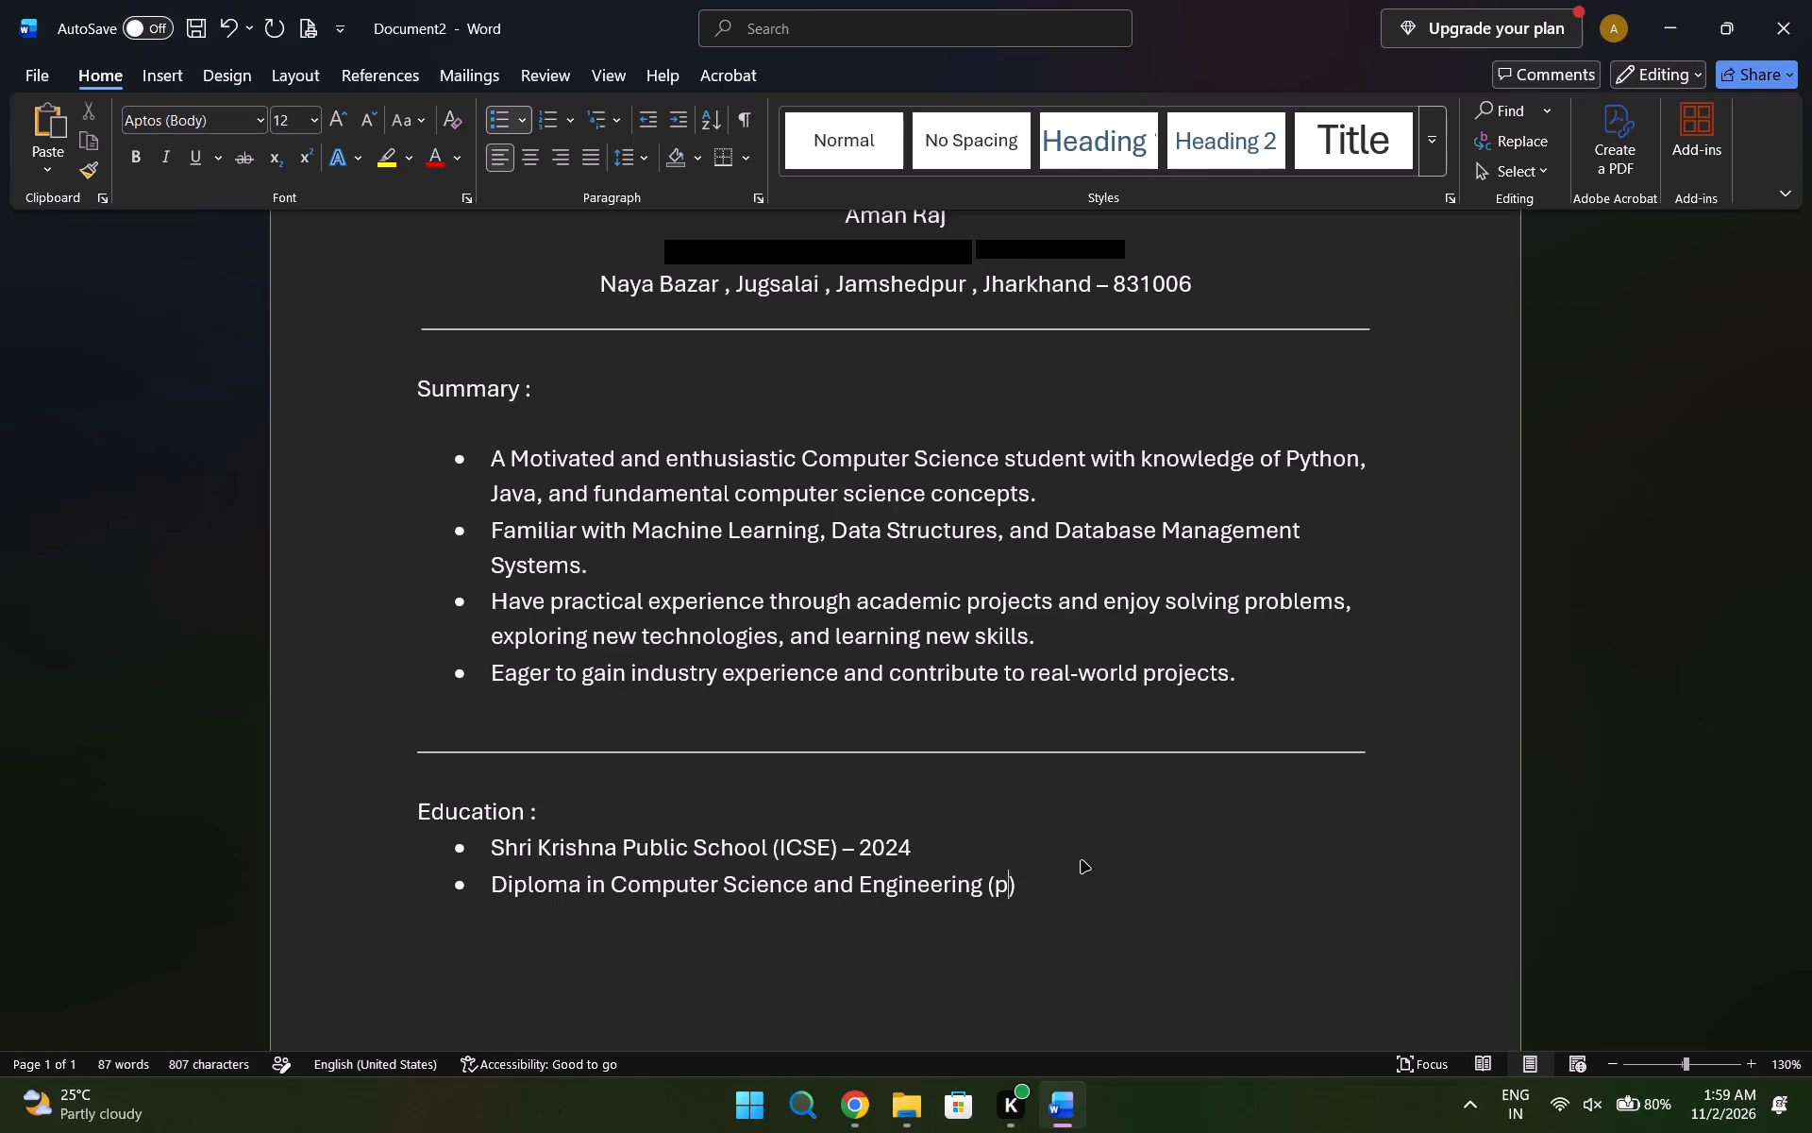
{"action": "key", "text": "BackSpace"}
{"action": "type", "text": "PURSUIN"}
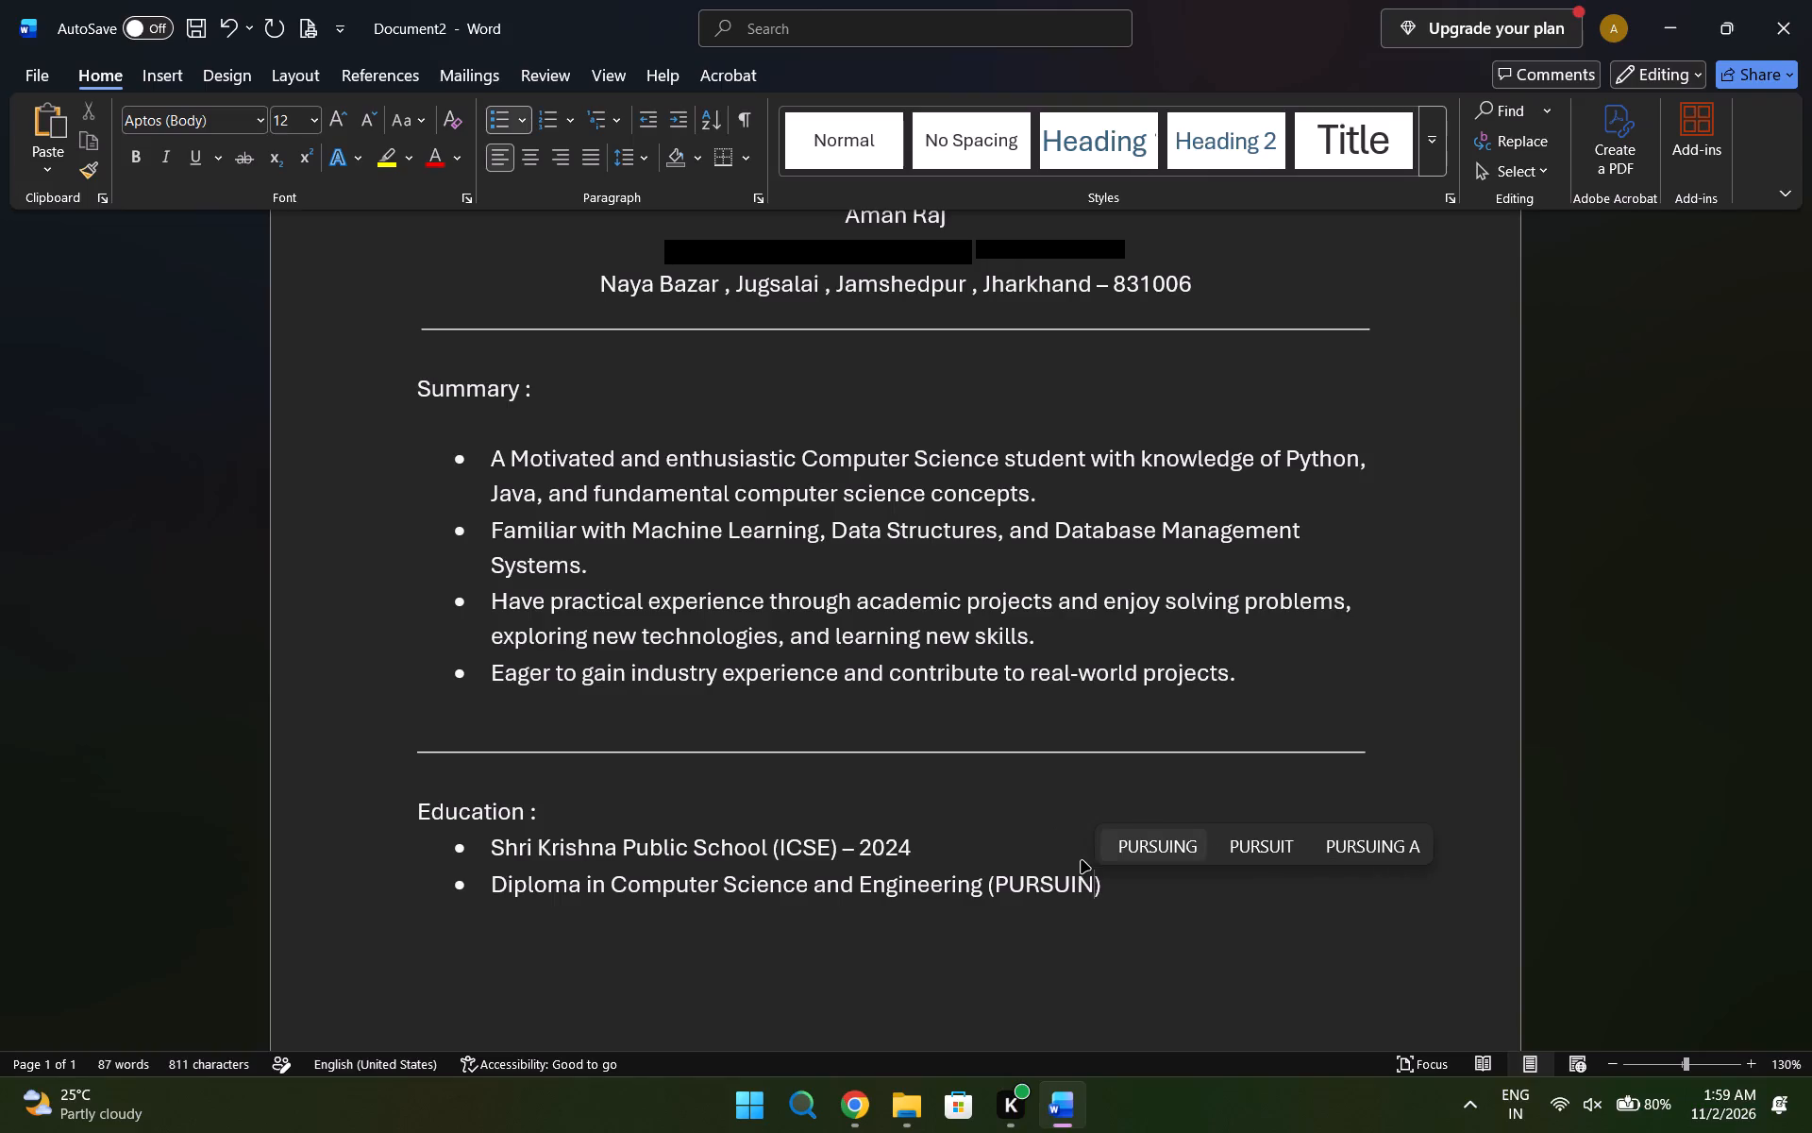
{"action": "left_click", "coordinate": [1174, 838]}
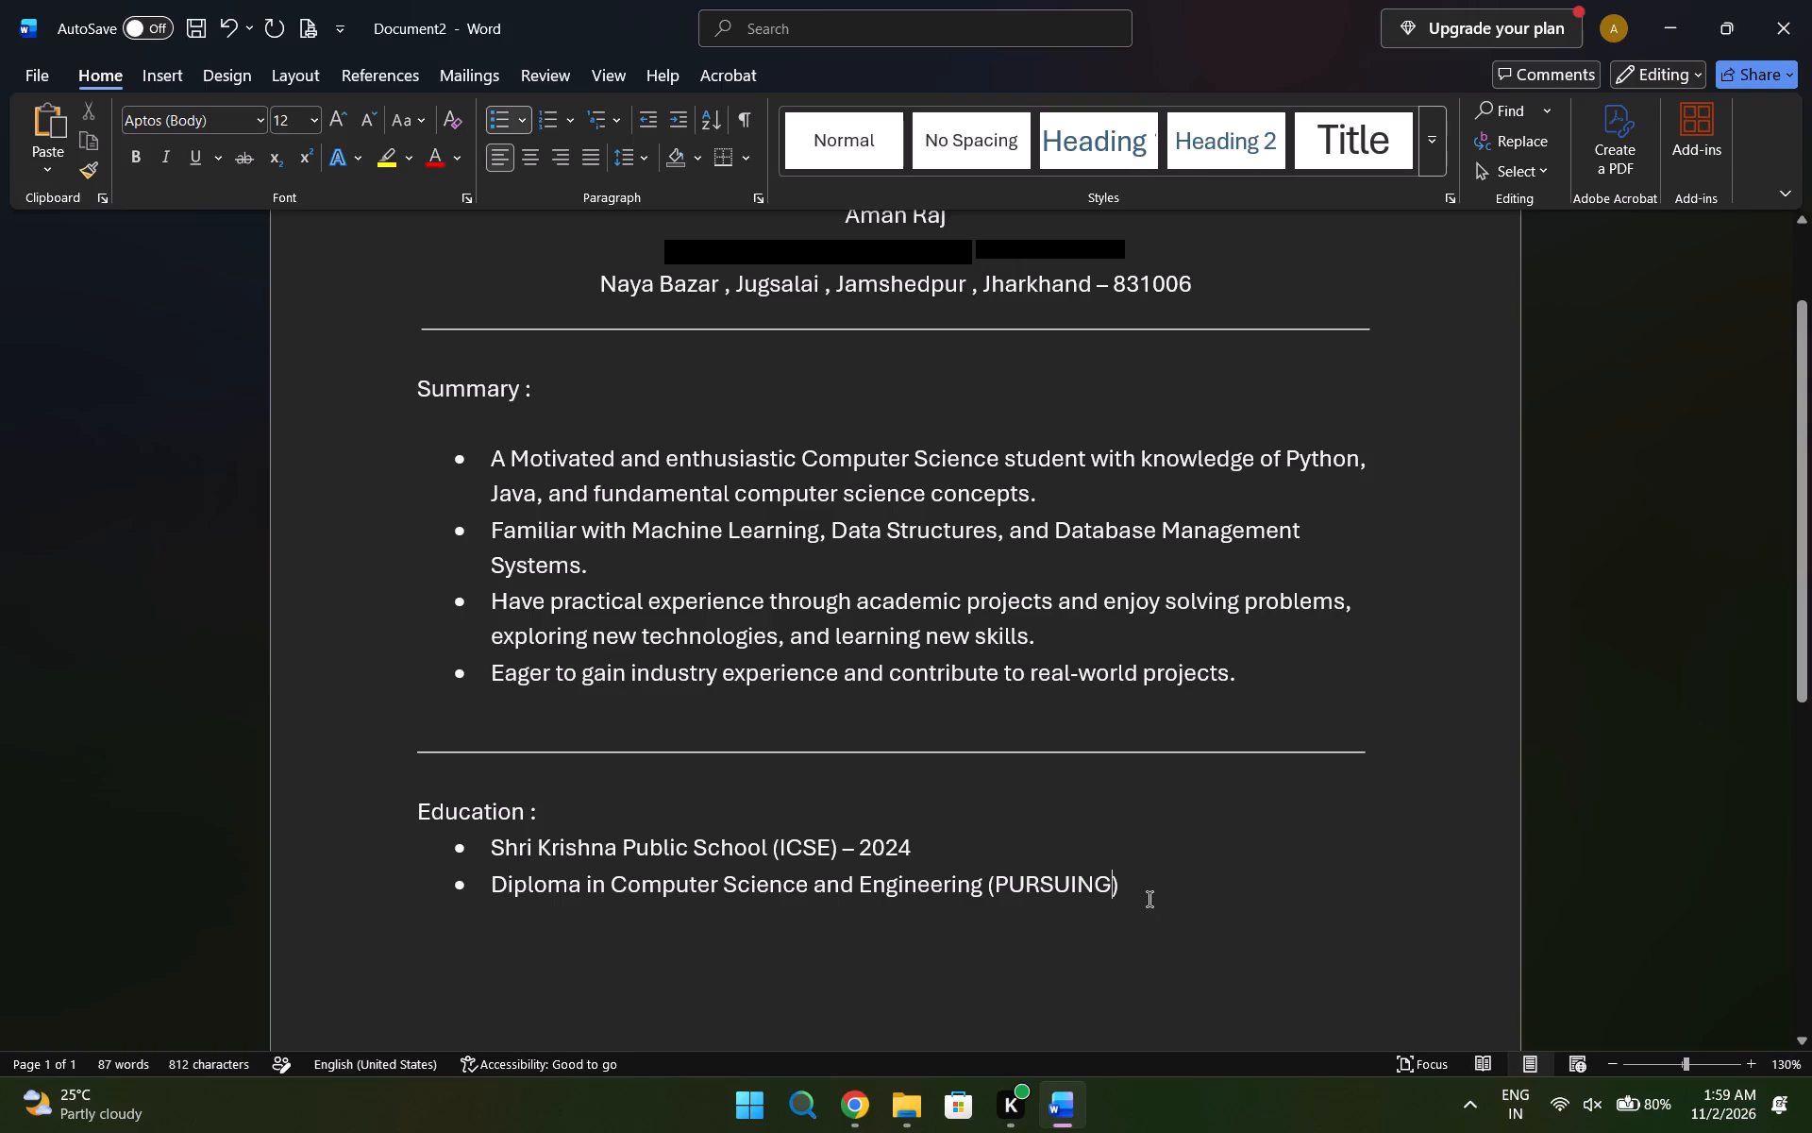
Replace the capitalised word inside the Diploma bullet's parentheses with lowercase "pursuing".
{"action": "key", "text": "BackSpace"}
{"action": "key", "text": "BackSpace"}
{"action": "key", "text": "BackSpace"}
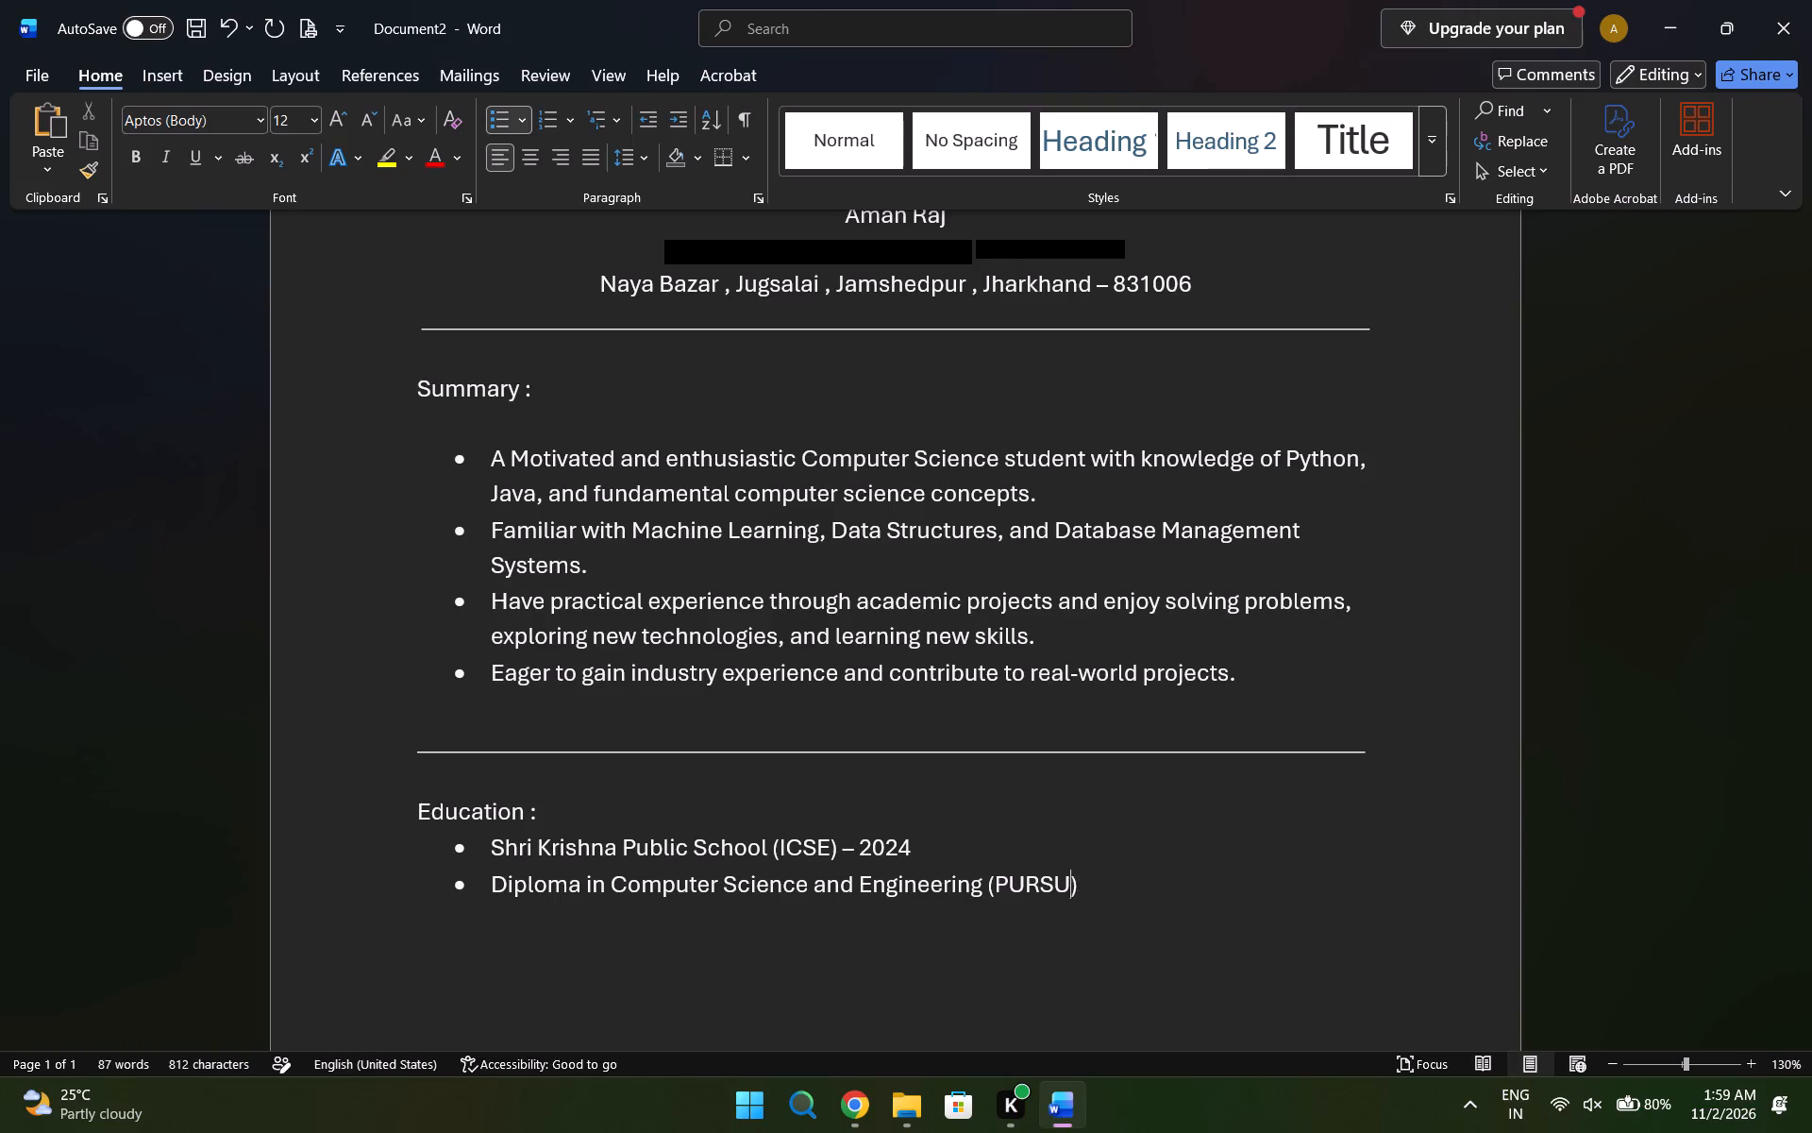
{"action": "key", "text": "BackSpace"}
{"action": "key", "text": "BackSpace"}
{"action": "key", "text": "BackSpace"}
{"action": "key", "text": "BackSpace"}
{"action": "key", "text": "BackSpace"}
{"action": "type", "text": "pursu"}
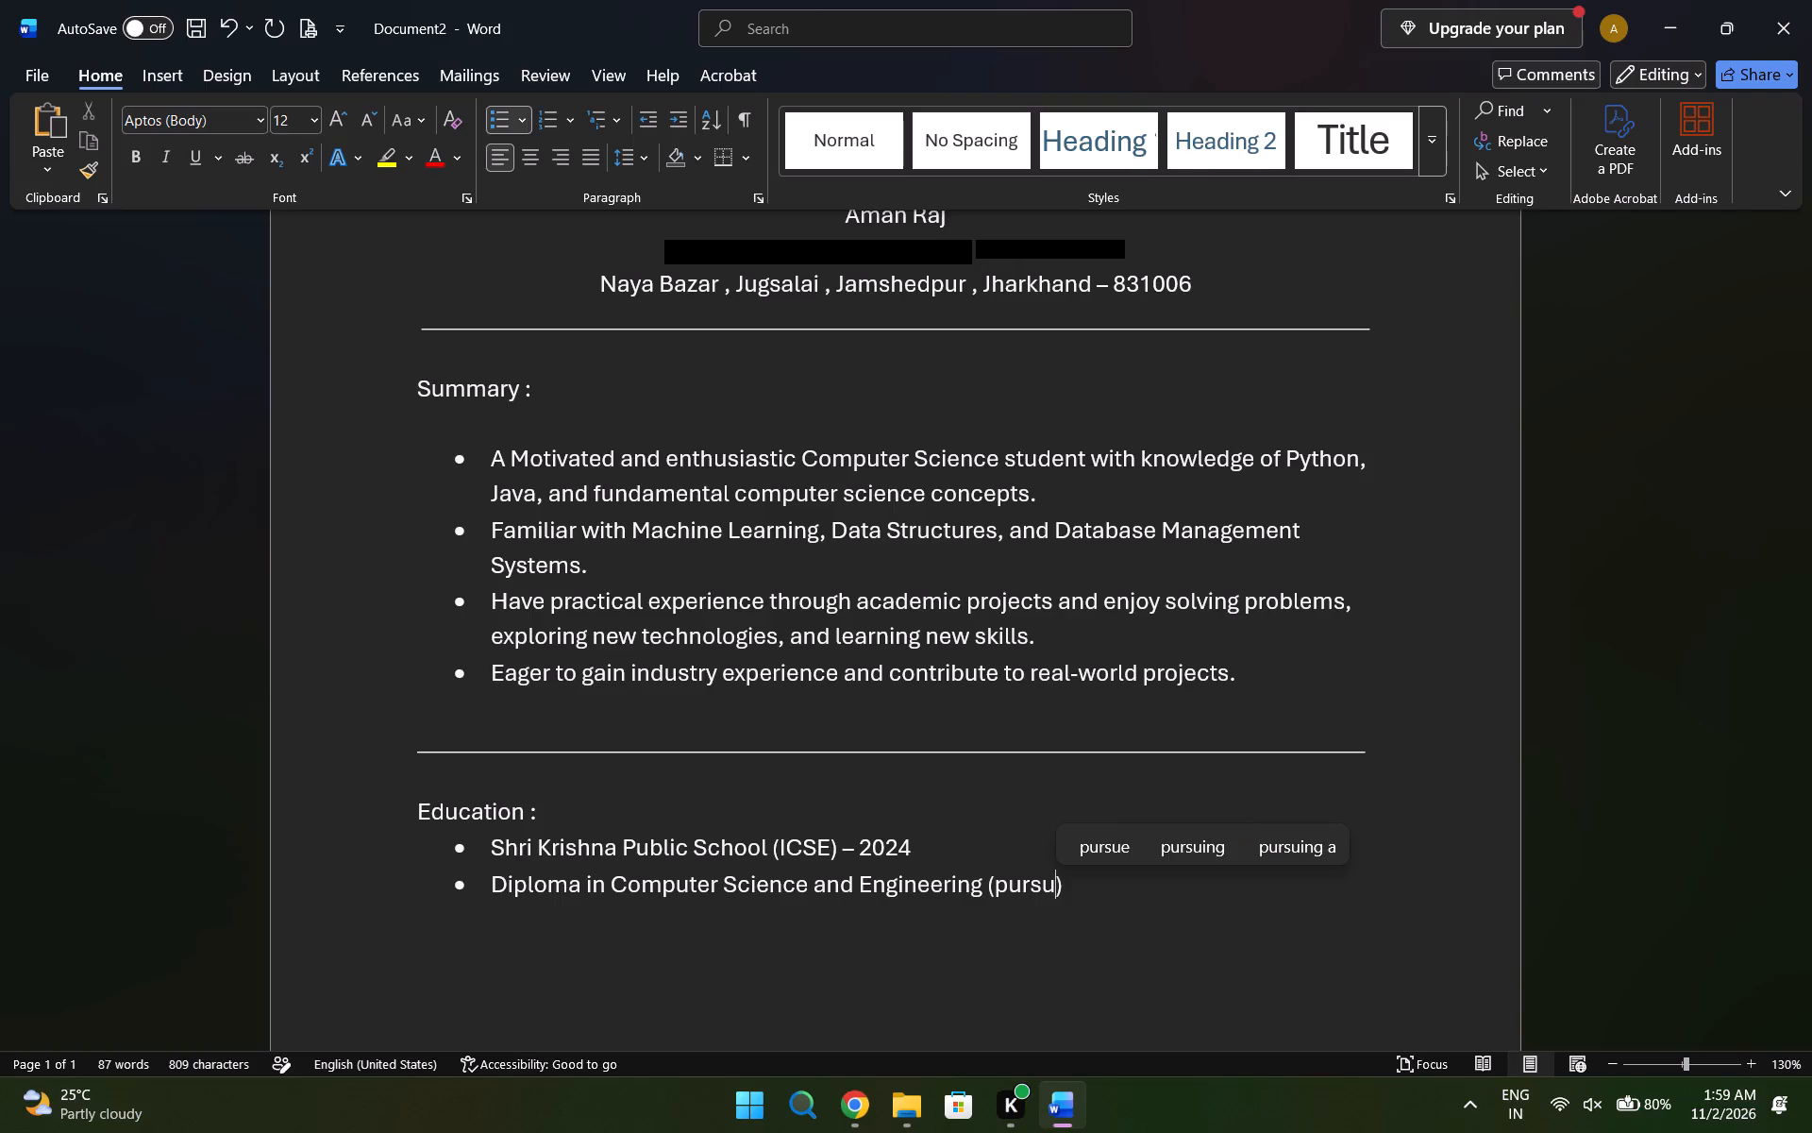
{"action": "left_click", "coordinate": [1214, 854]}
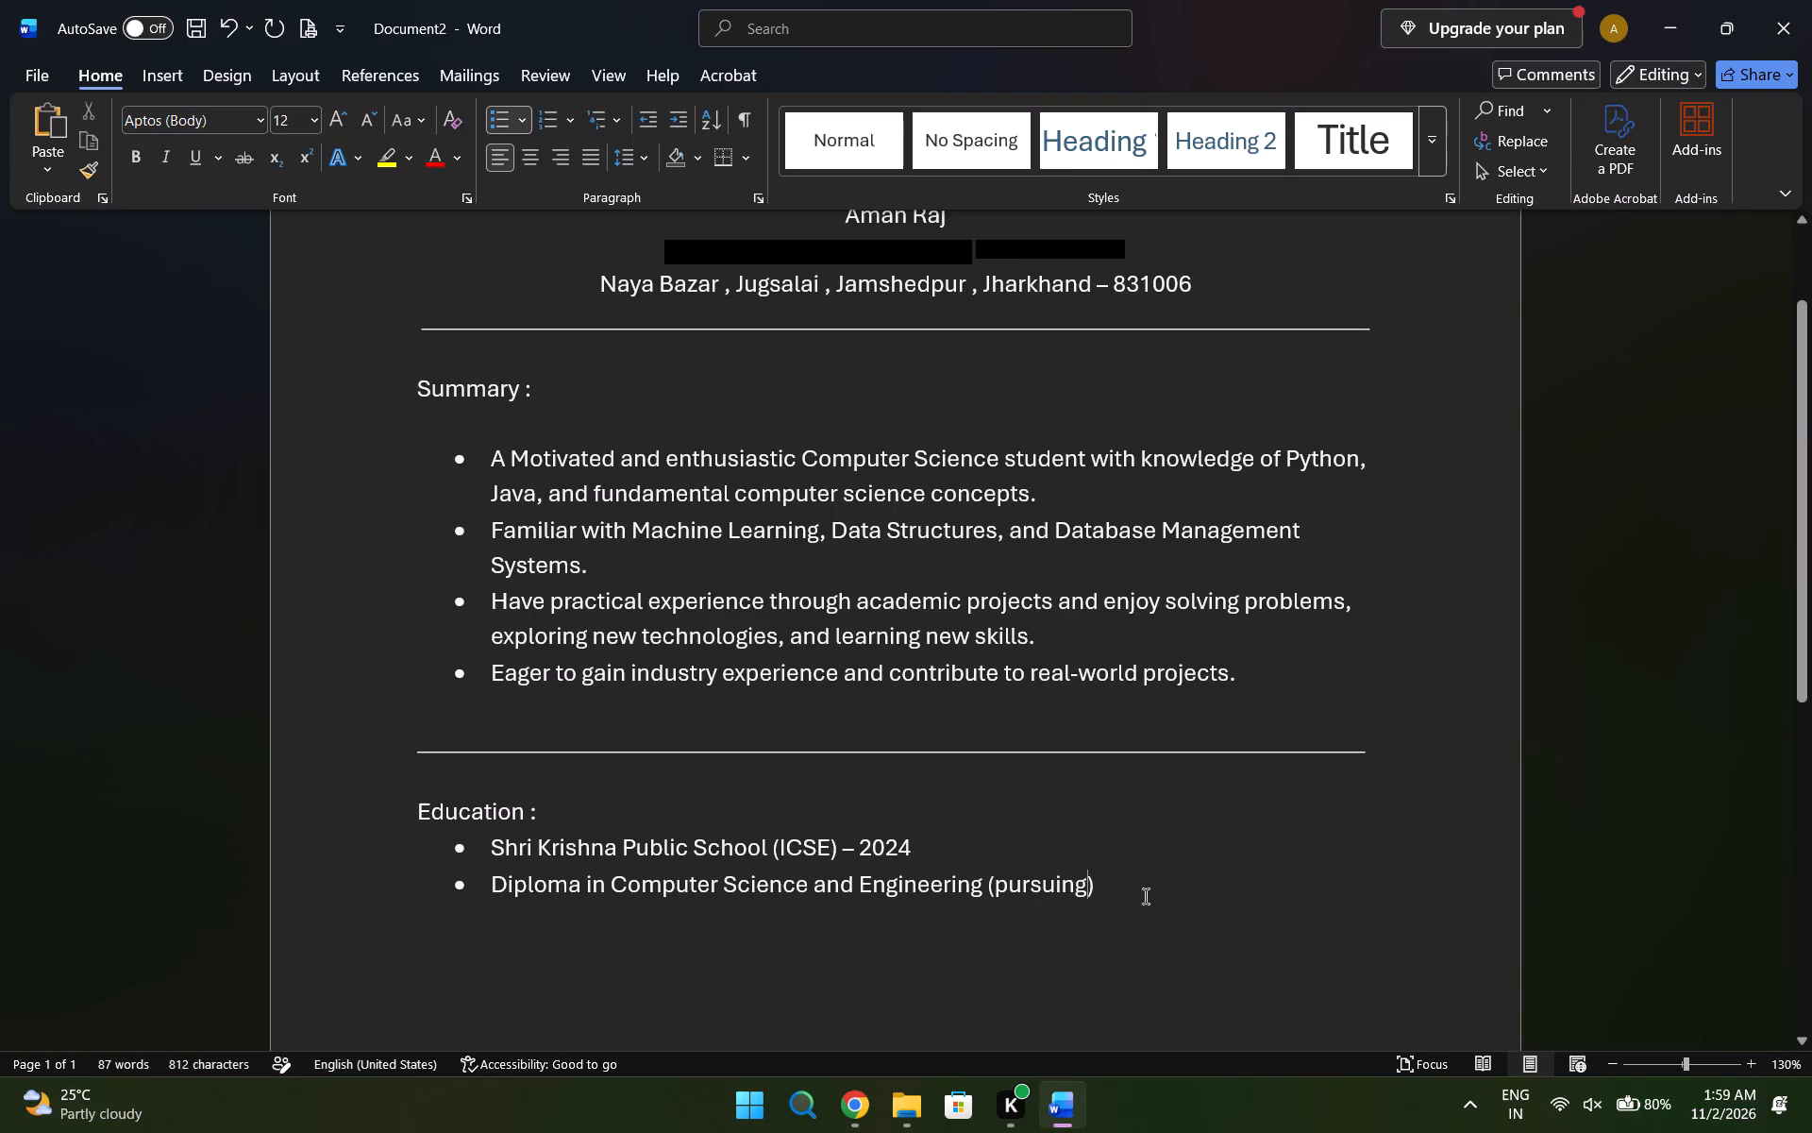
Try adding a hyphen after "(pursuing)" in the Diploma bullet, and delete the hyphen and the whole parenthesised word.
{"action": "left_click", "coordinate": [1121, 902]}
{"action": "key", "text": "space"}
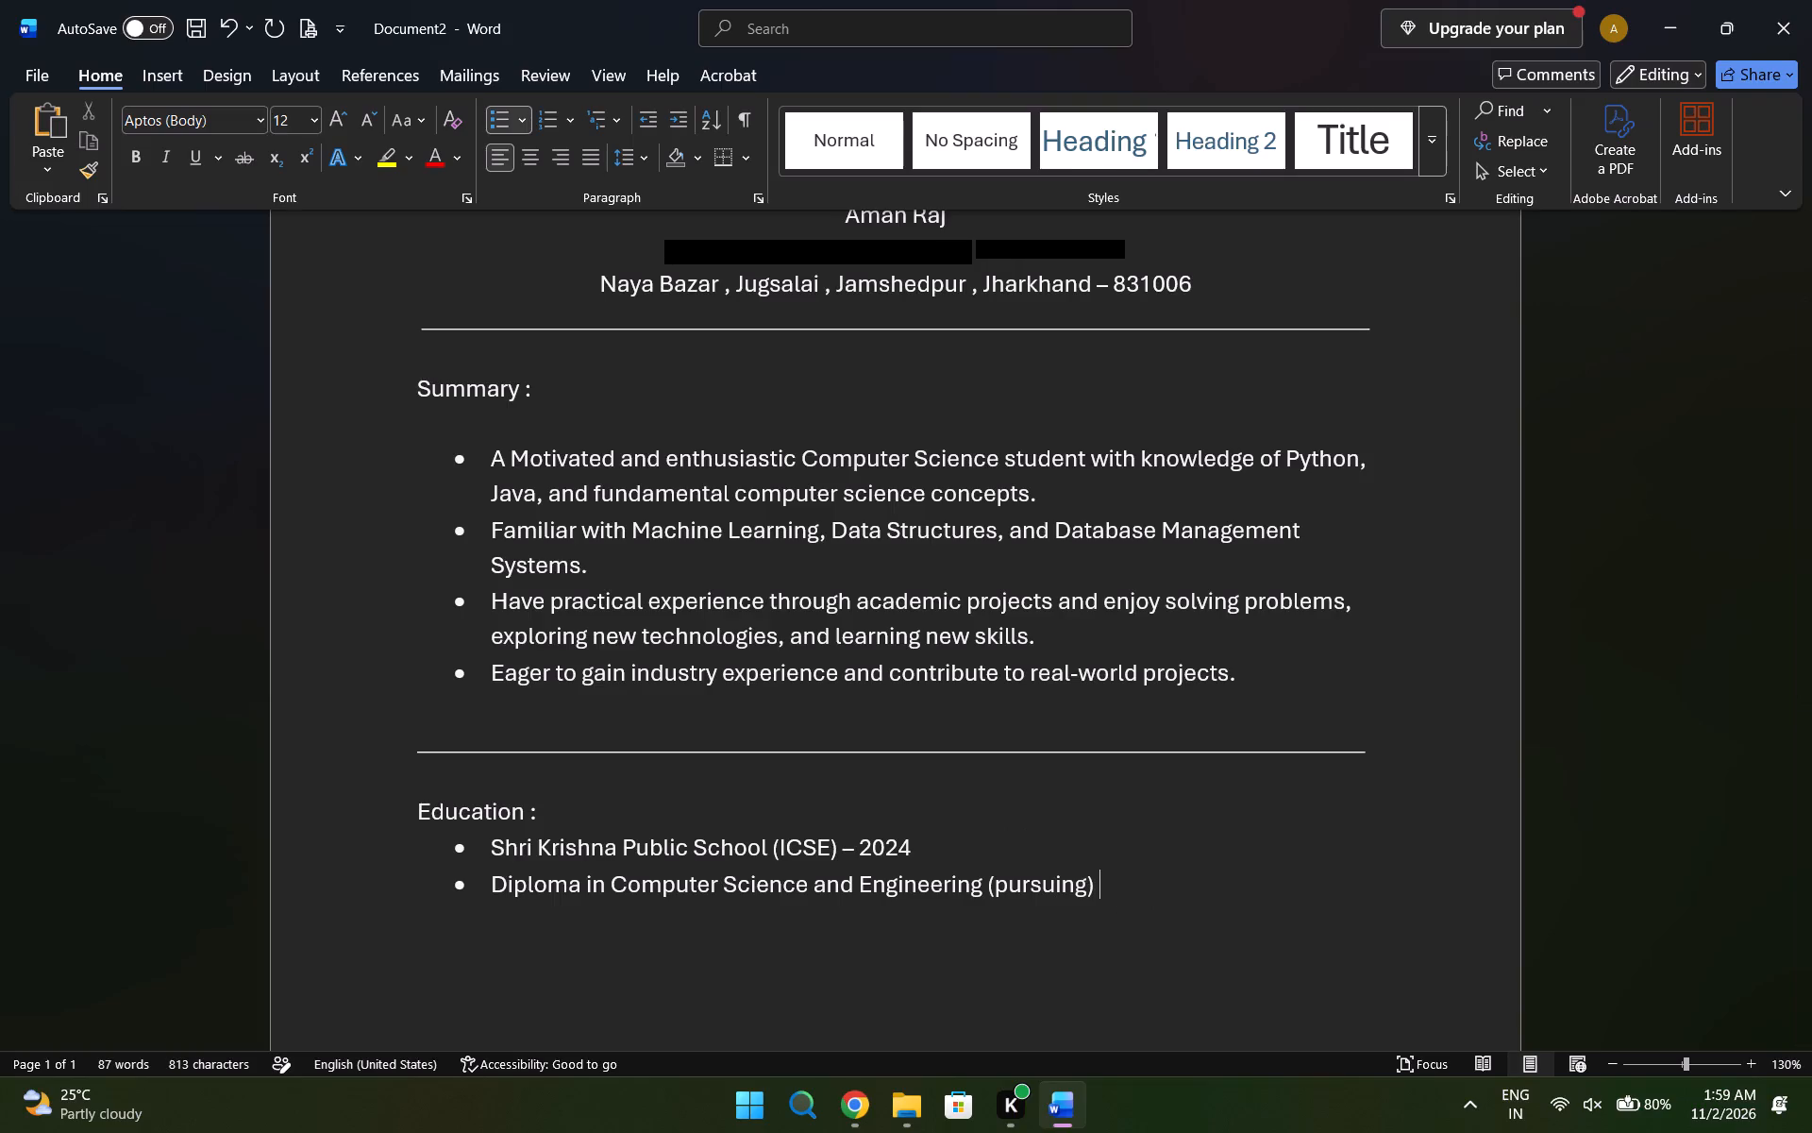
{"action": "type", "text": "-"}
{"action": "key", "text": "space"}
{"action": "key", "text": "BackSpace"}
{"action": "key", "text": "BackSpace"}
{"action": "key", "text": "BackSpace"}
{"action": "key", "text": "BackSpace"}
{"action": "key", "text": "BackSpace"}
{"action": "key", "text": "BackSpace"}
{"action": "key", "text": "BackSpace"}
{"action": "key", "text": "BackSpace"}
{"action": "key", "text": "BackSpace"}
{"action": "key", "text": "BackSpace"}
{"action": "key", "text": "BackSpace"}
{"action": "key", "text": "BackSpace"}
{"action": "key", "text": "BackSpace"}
Append "- Pursuing" to the Diploma bullet after "Engineering".
{"action": "type", "text": "-"}
{"action": "key", "text": "space"}
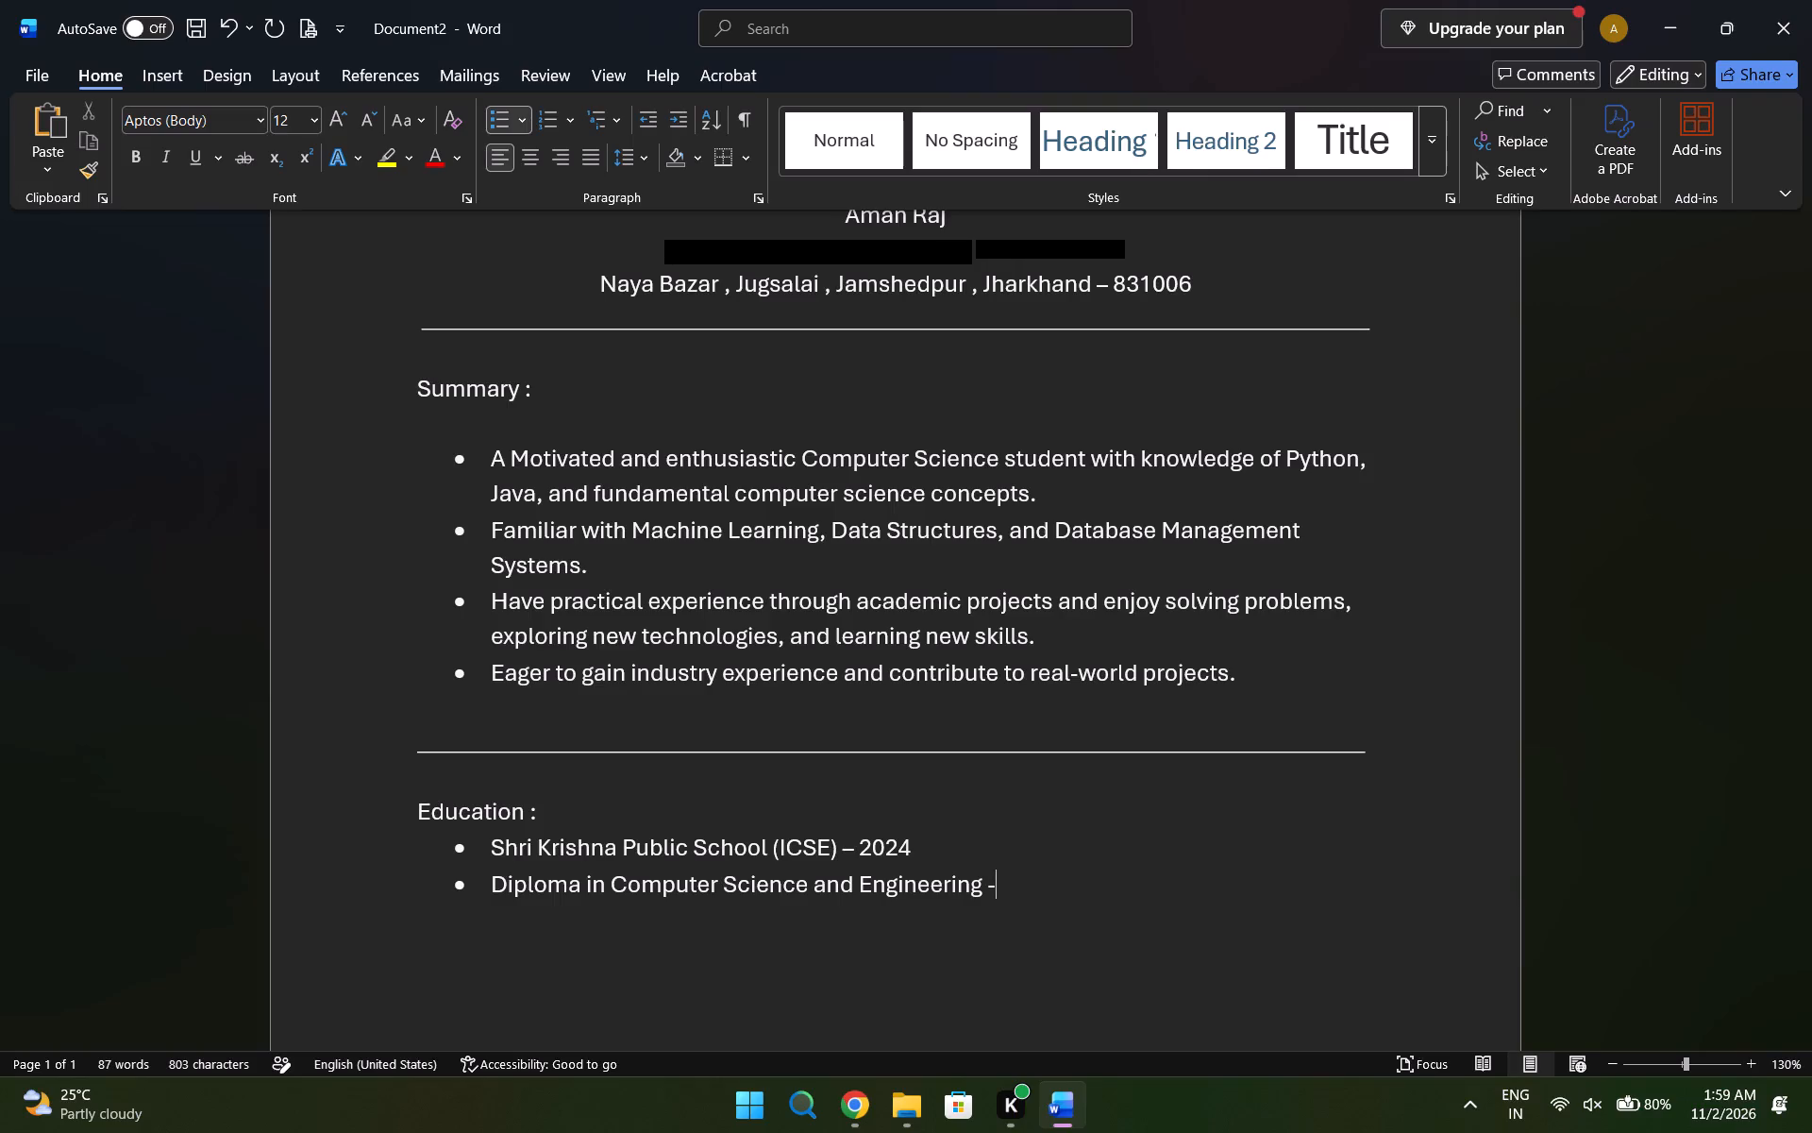
{"action": "type", "text": "Pur"}
{"action": "type", "text": "sui"}
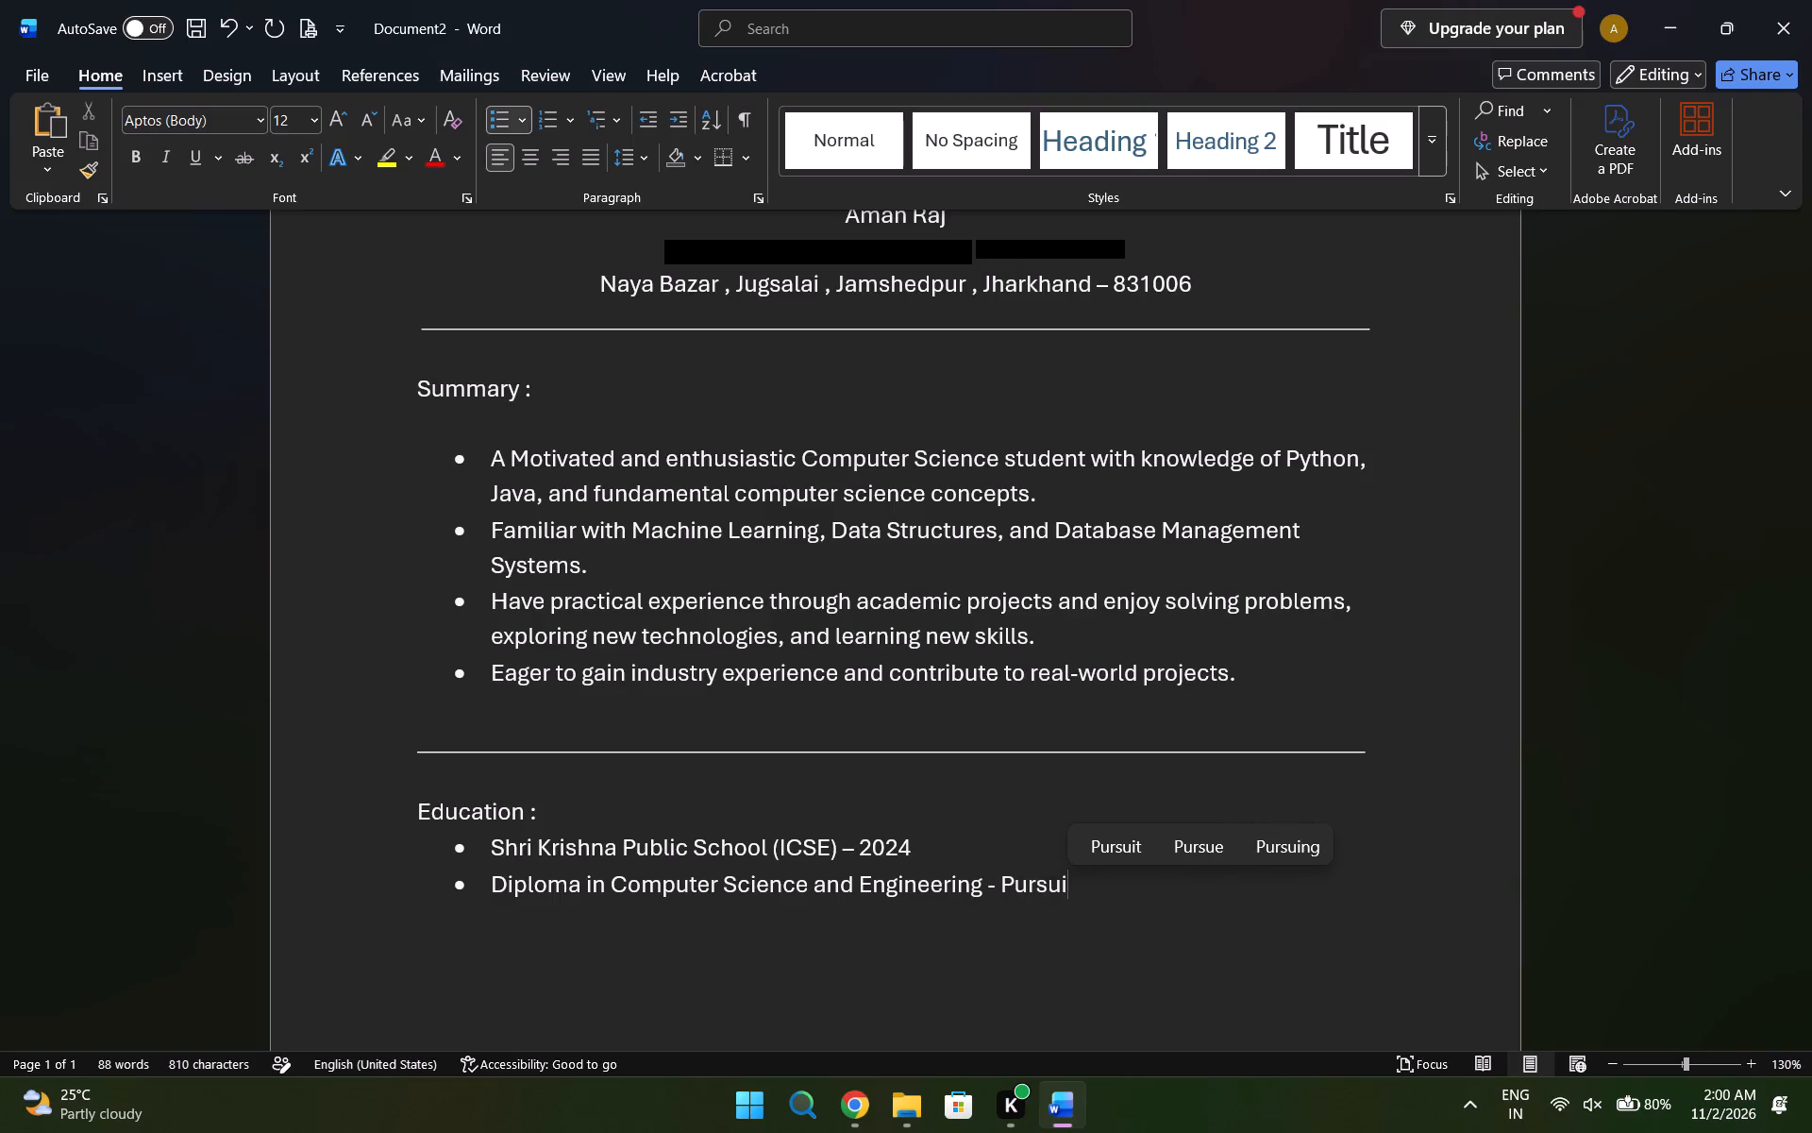
{"action": "left_click", "coordinate": [1260, 847]}
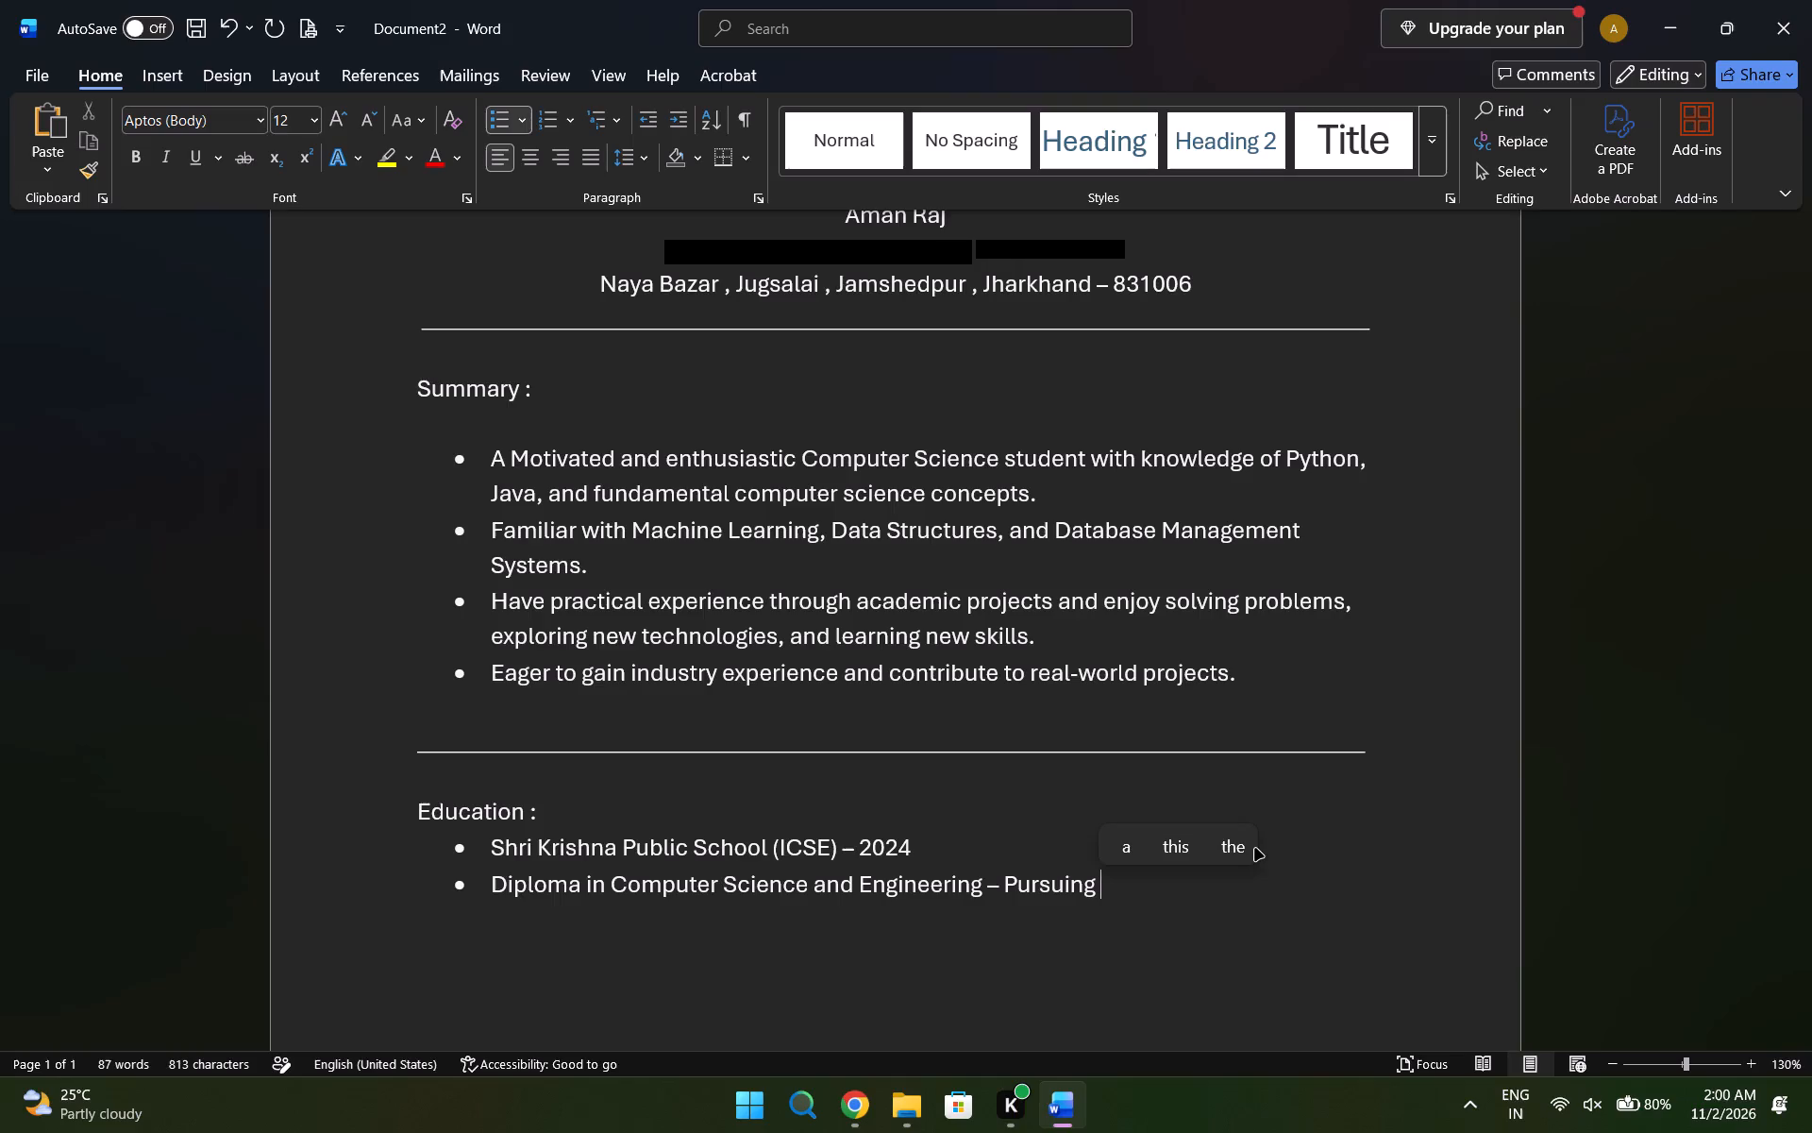
{"action": "key", "text": "shift+parenleft"}
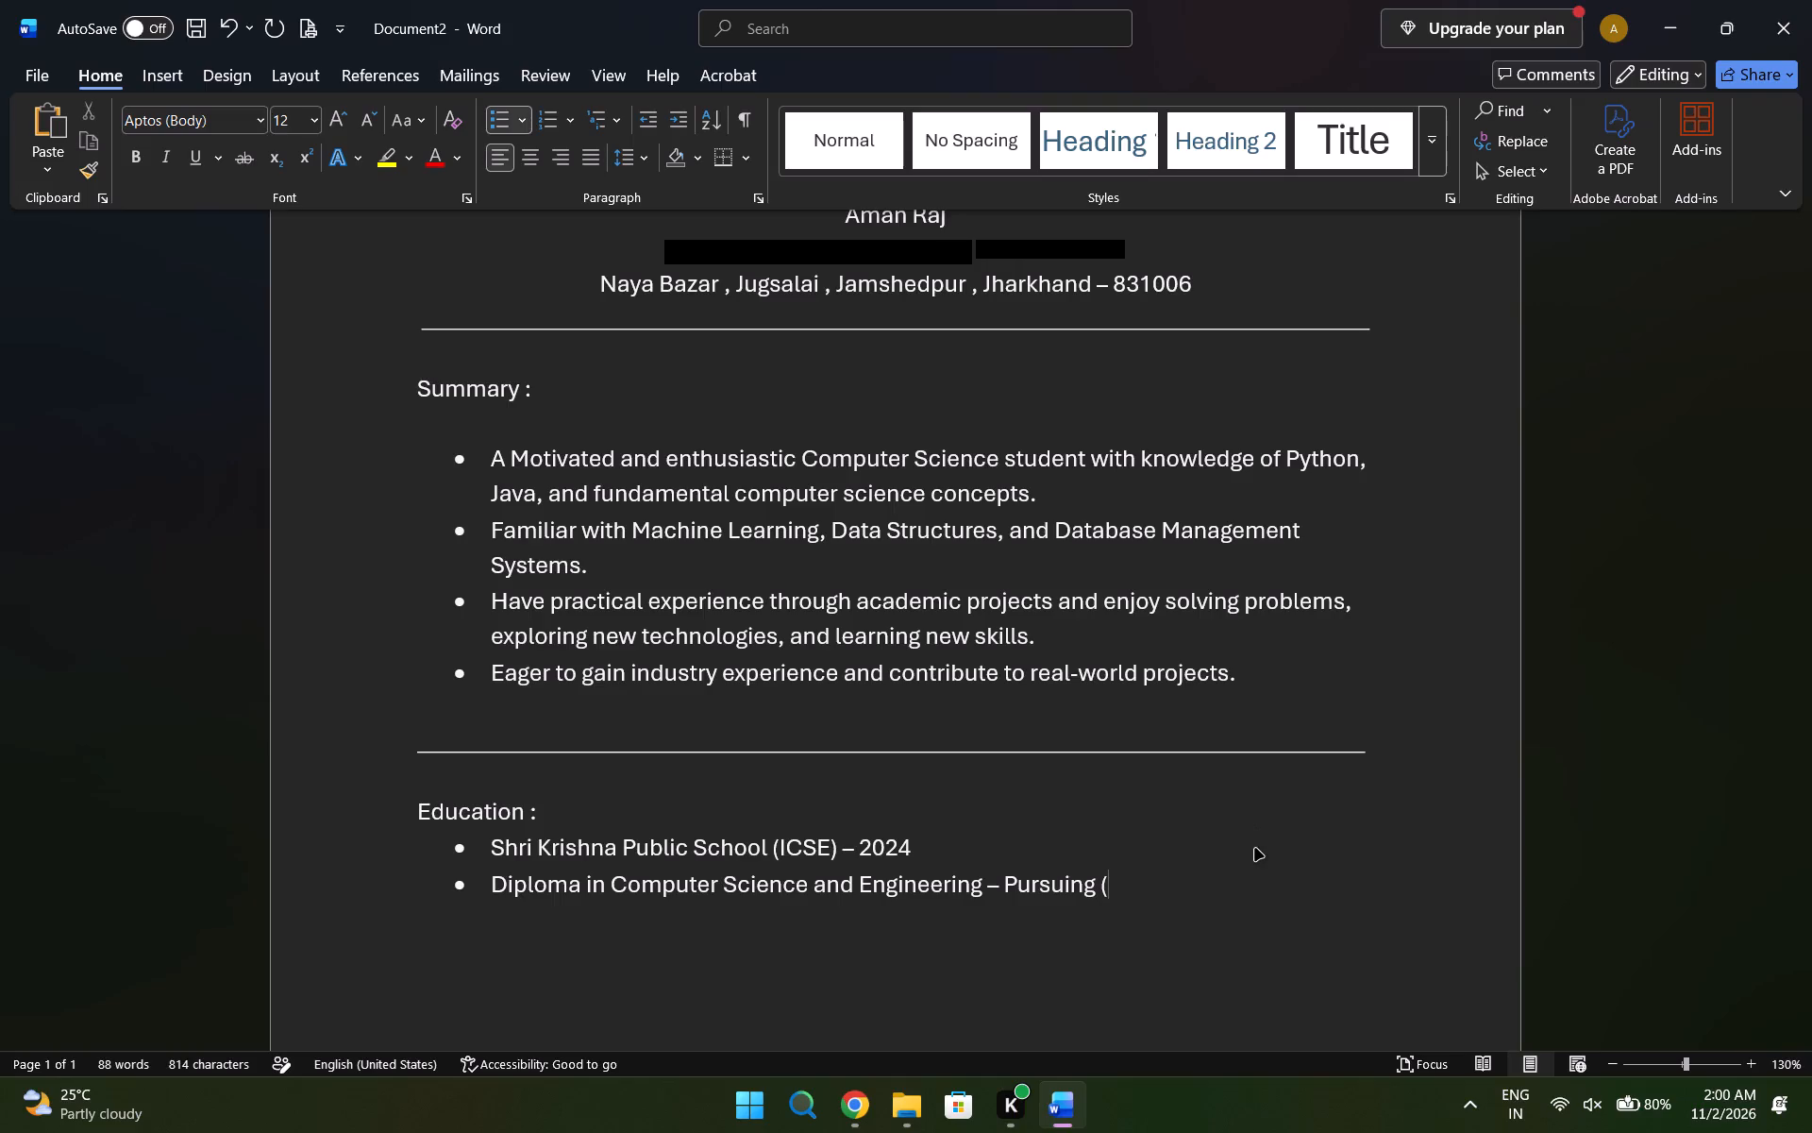
{"action": "key", "text": "BackSpace"}
Insert "(2027)" and a space before the word "Pursuing" in the Diploma bullet.
{"action": "key", "text": "Left"}
{"action": "key", "text": "Left"}
{"action": "key", "text": "Left"}
{"action": "key", "text": "Left"}
{"action": "key", "text": "Left"}
{"action": "key", "text": "Left"}
{"action": "key", "text": "Left"}
{"action": "key", "text": "Left"}
{"action": "key", "text": "Left"}
{"action": "key", "text": "shift+parenleft"}
{"action": "key", "text": "shift+parenright"}
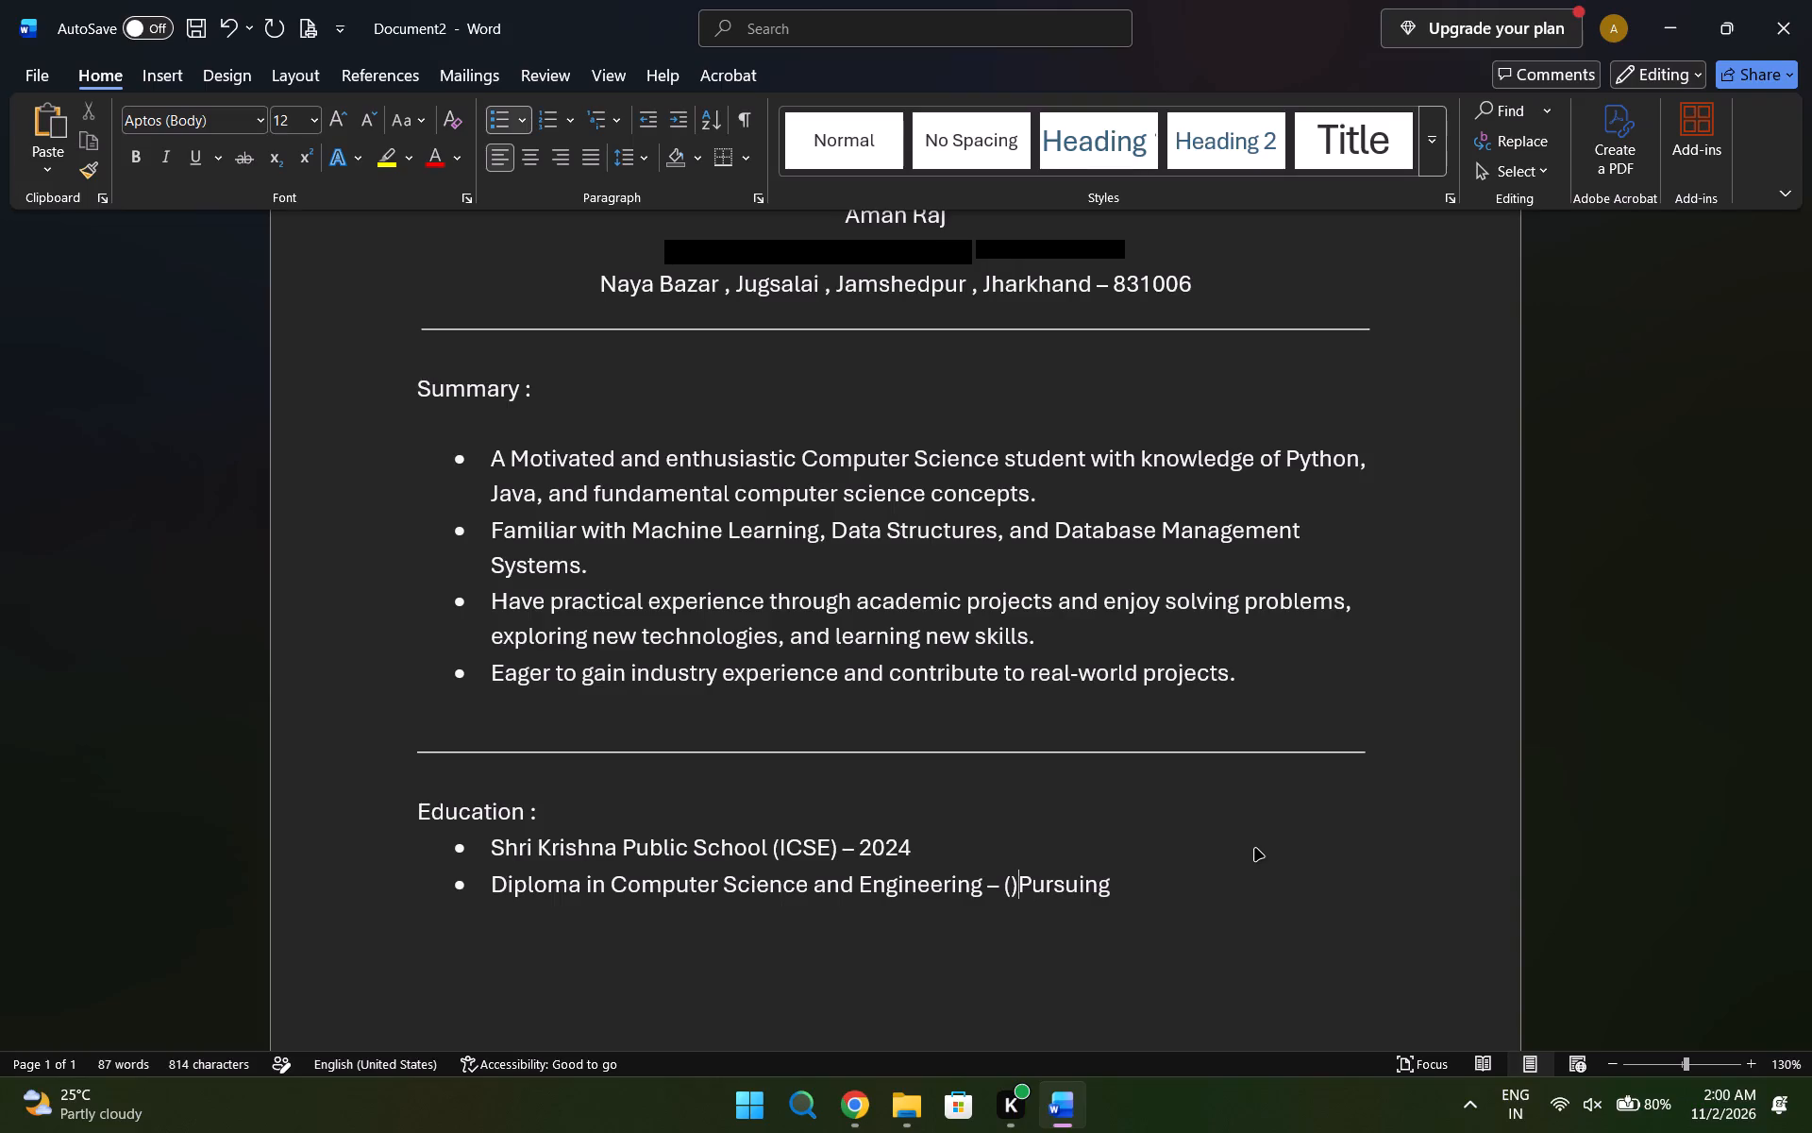
{"action": "key", "text": "Left"}
{"action": "type", "text": "2027"}
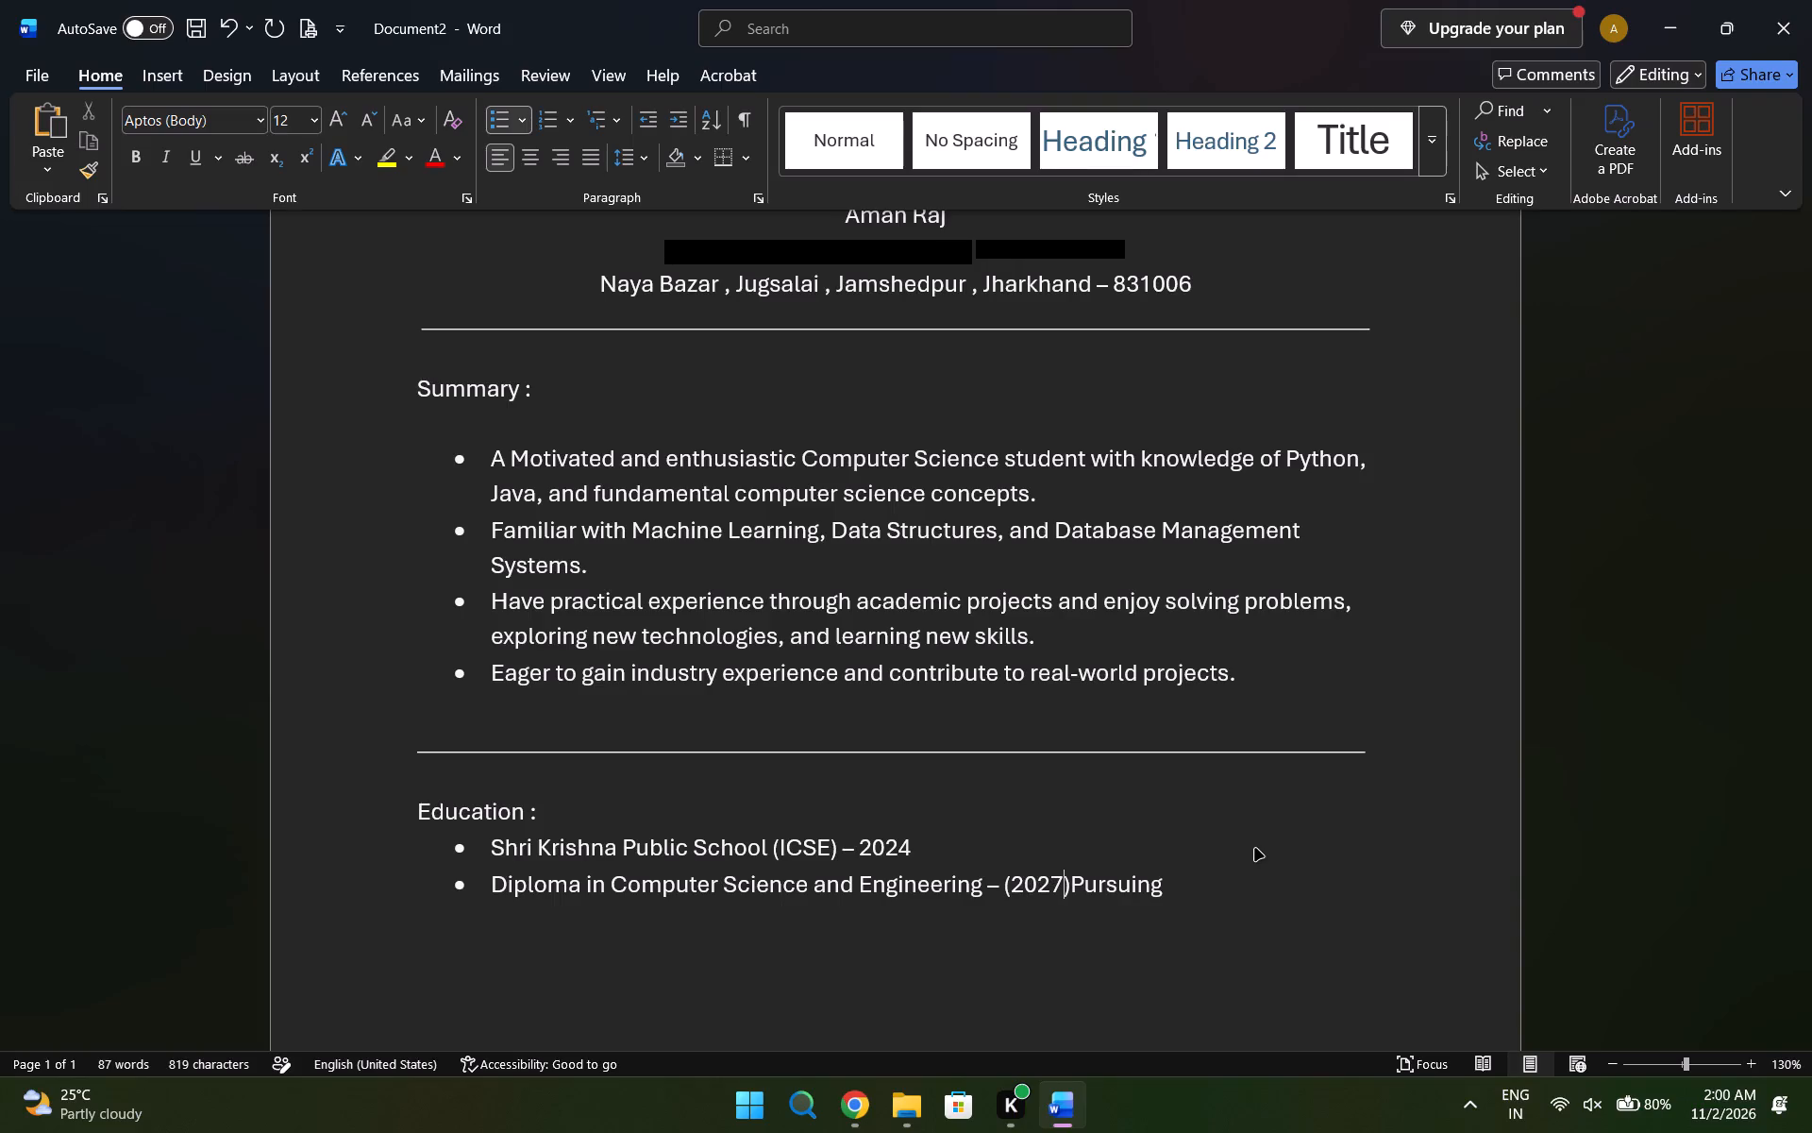
{"action": "key", "text": "Right"}
{"action": "key", "text": "space"}
Enclose the word "Pursuing" at the end of the Diploma bullet in parentheses.
{"action": "key", "text": "shift+parenleft"}
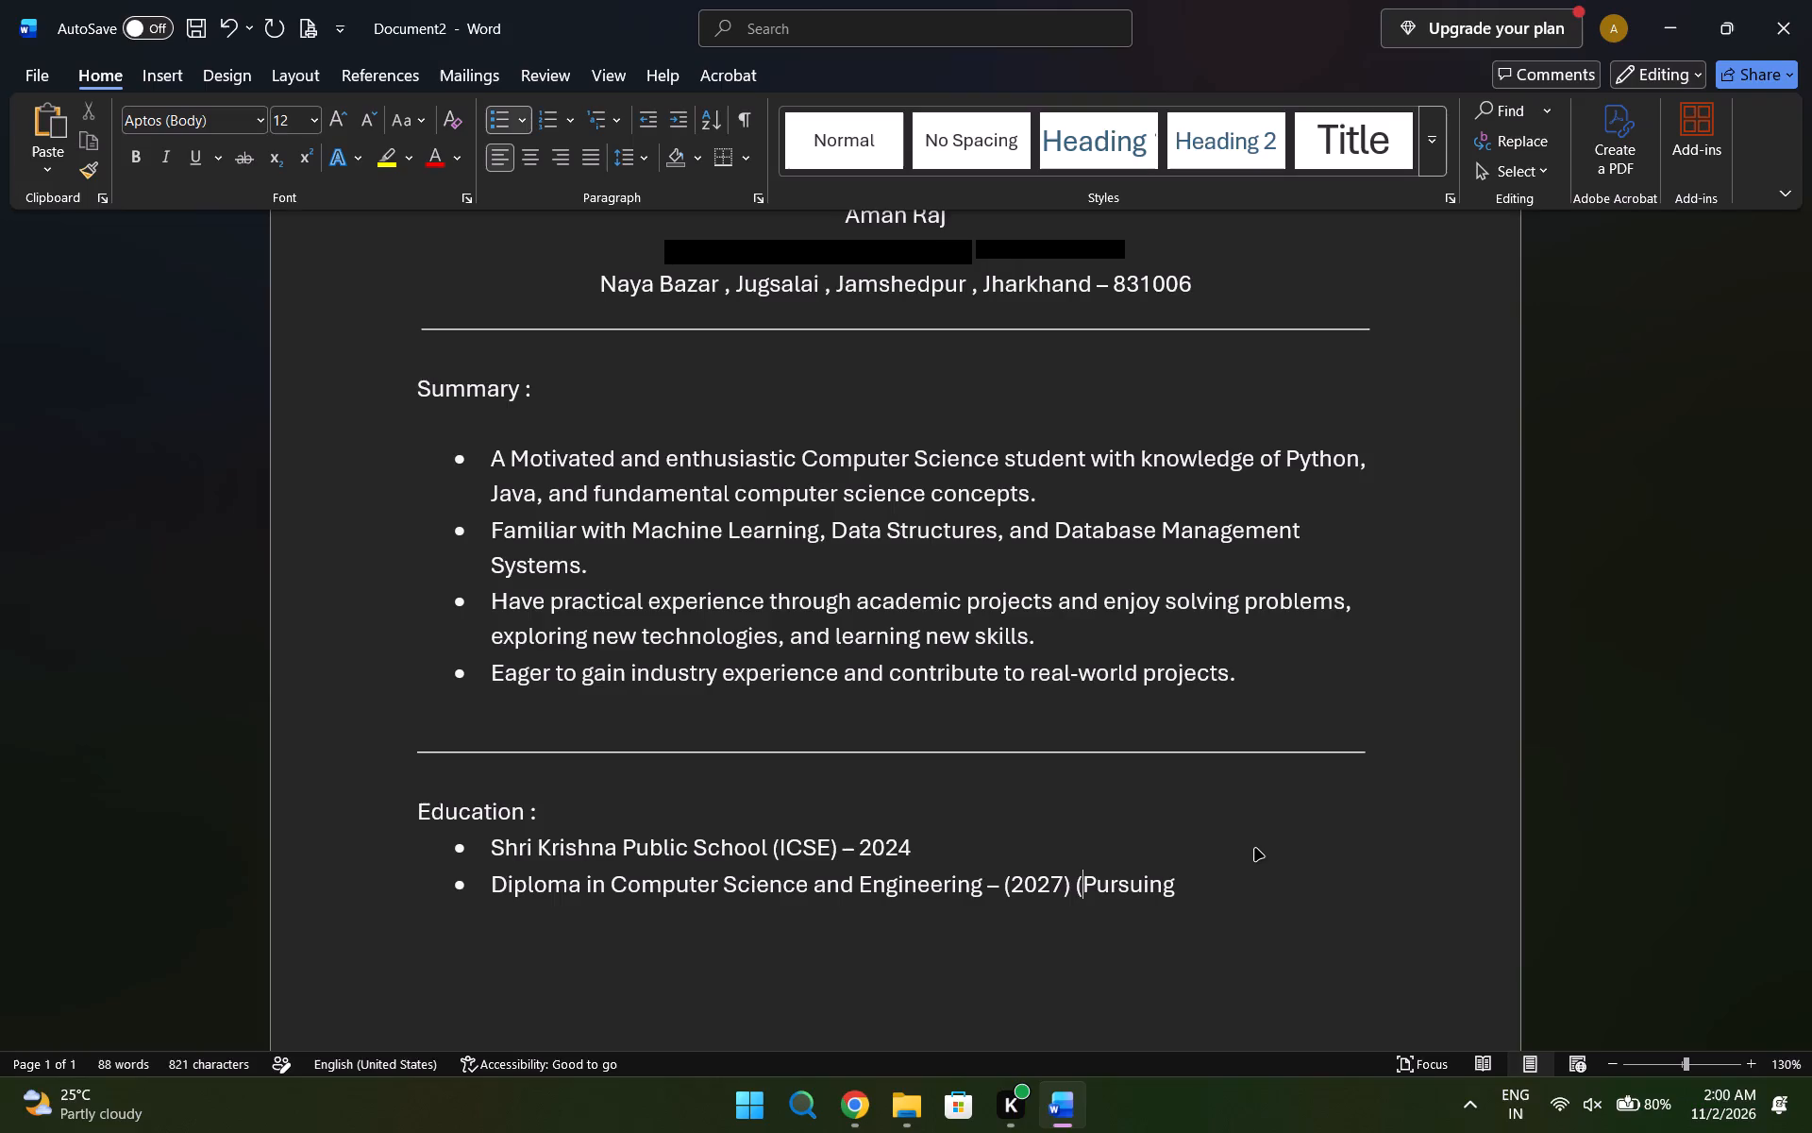
{"action": "key", "text": "Right"}
{"action": "key", "text": "Right"}
{"action": "key", "text": "Right"}
{"action": "key", "text": "Right"}
{"action": "key", "text": "Right"}
{"action": "key", "text": "Right"}
{"action": "key", "text": "Right"}
{"action": "key", "text": "Right"}
{"action": "type", "text": ")("}
{"action": "key", "text": "BackSpace"}
Remove the parentheses around 2027 in the Diploma bullet, keeping one space before "(Pursuing)".
{"action": "key", "text": "Left"}
{"action": "key", "text": "Left"}
{"action": "key", "text": "Left"}
{"action": "key", "text": "Left"}
{"action": "key", "text": "Left"}
{"action": "key", "text": "Left"}
{"action": "key", "text": "Left"}
{"action": "key", "text": "Left"}
{"action": "key", "text": "Left"}
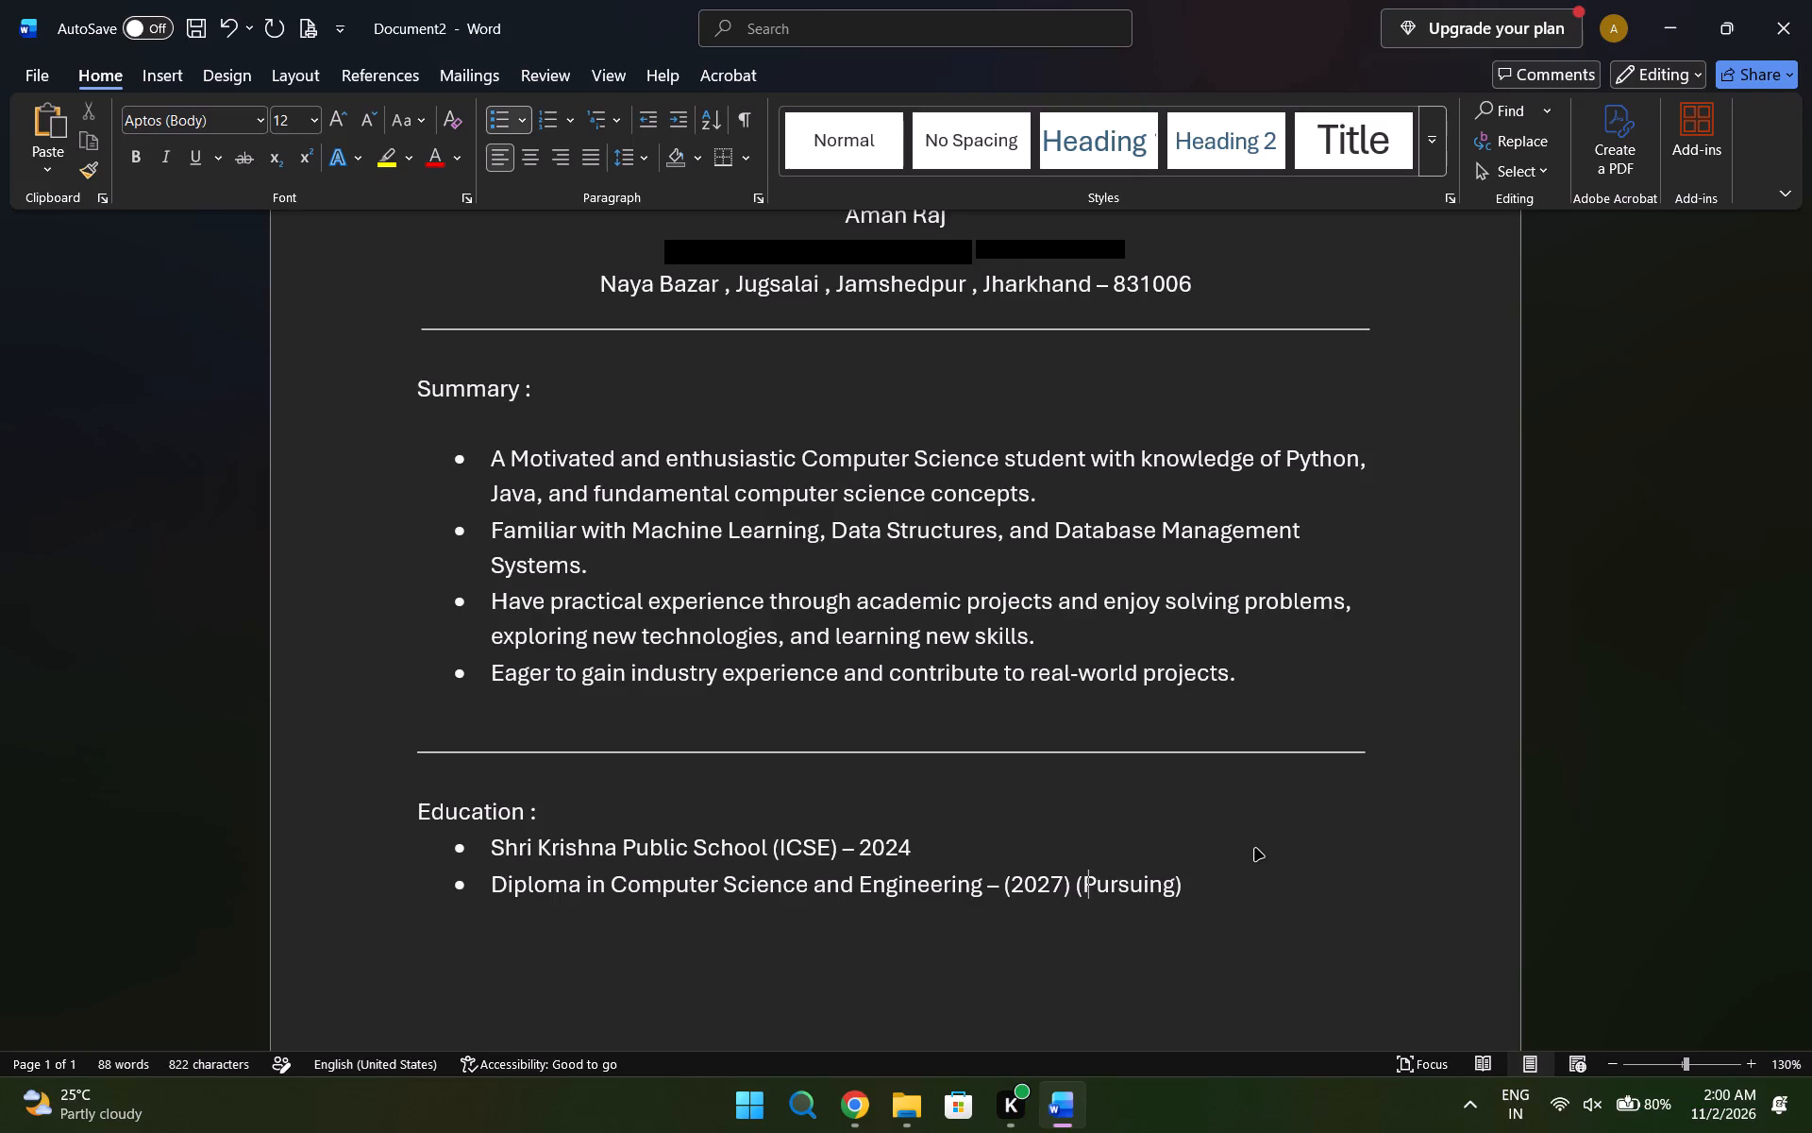
{"action": "key", "text": "Left"}
{"action": "key", "text": "BackSpace"}
{"action": "key", "text": "BackSpace"}
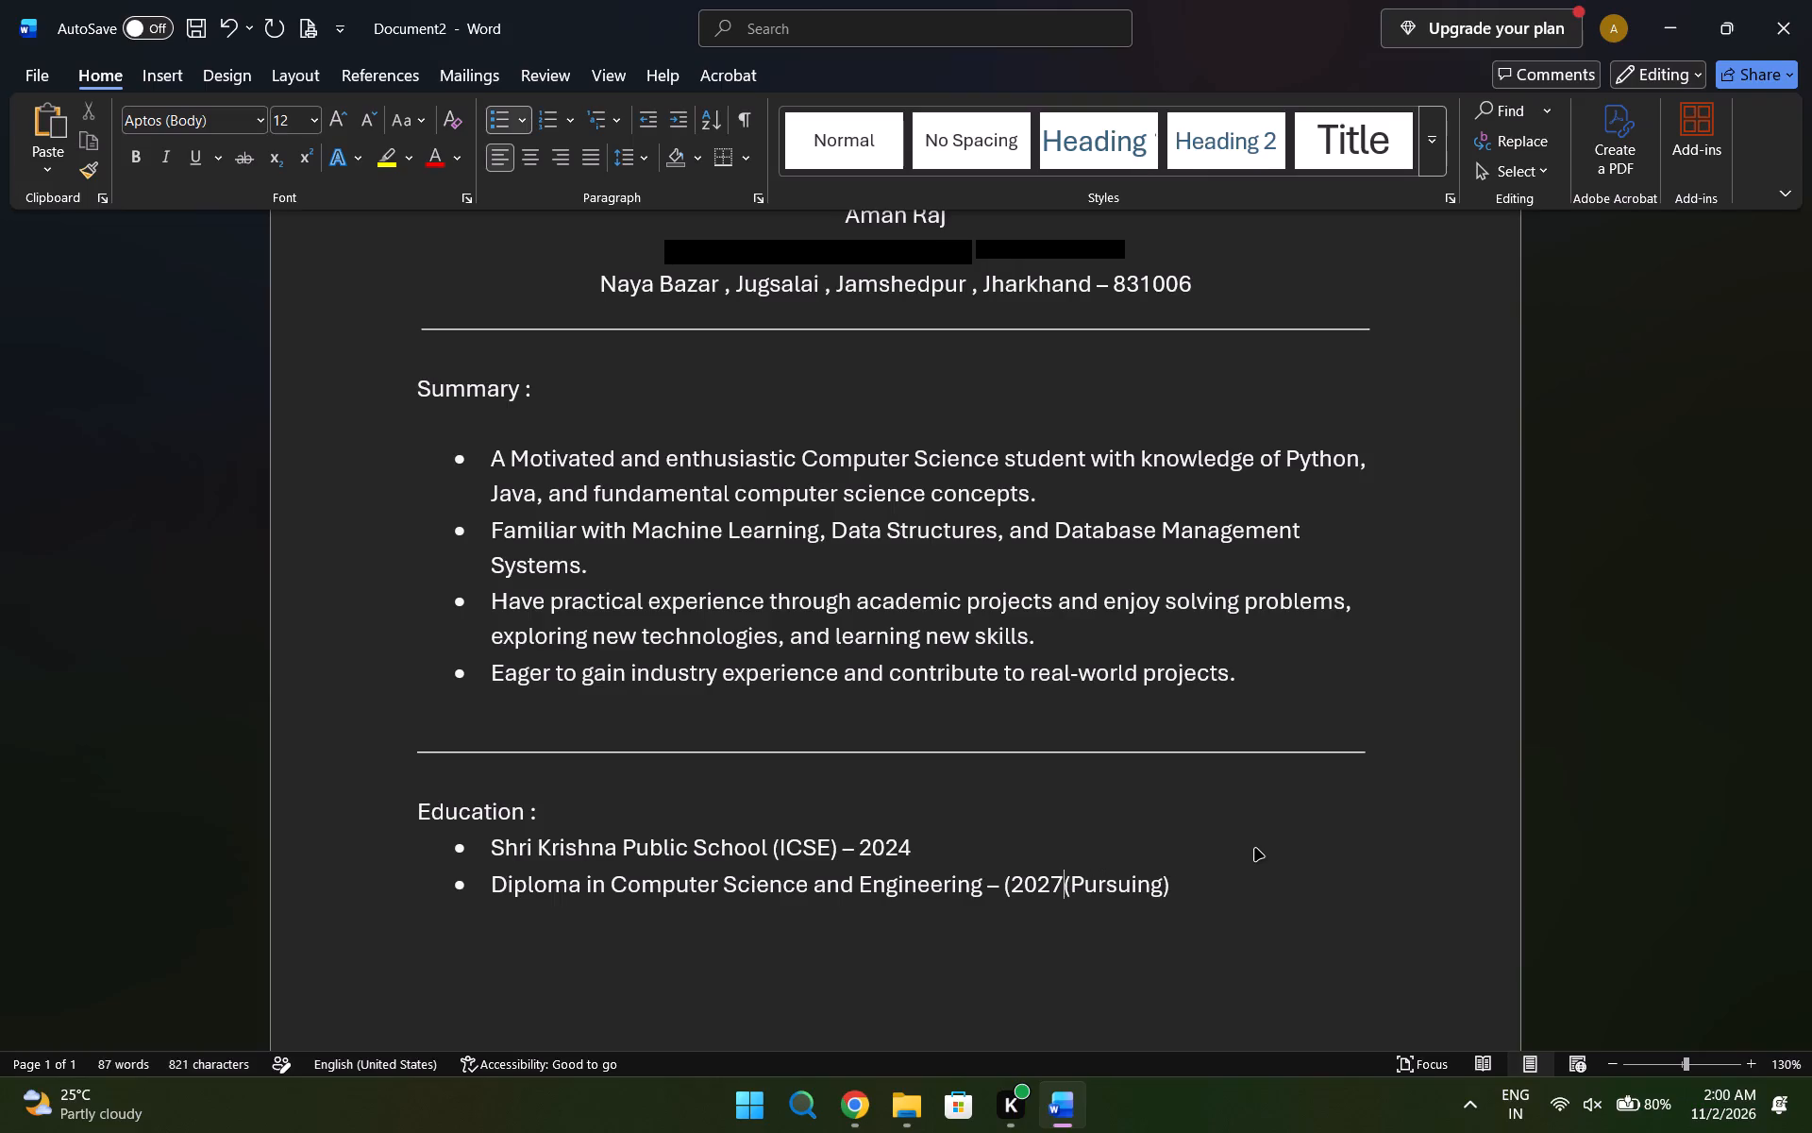
{"action": "key", "text": "space"}
{"action": "key", "text": "Left"}
{"action": "key", "text": "Left"}
{"action": "key", "text": "Left"}
{"action": "key", "text": "Left"}
{"action": "key", "text": "Left"}
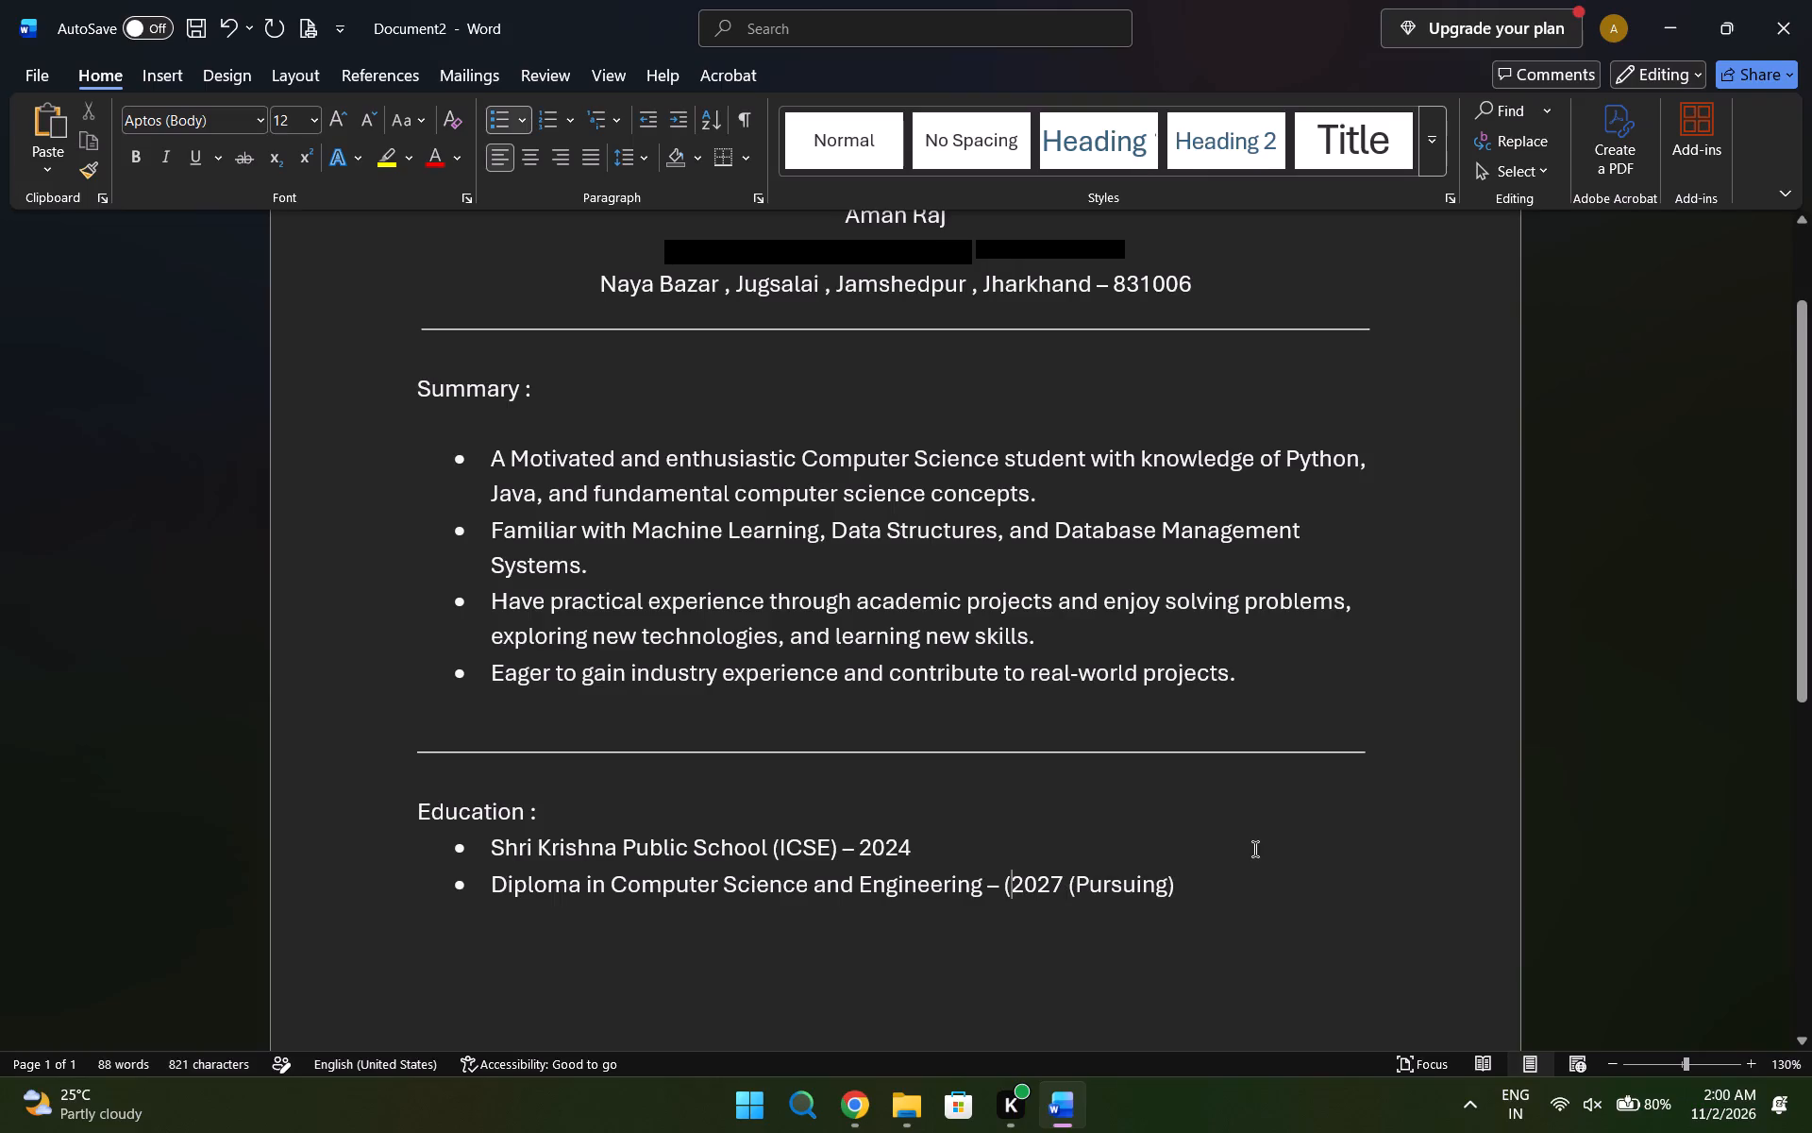
{"action": "key", "text": "BackSpace"}
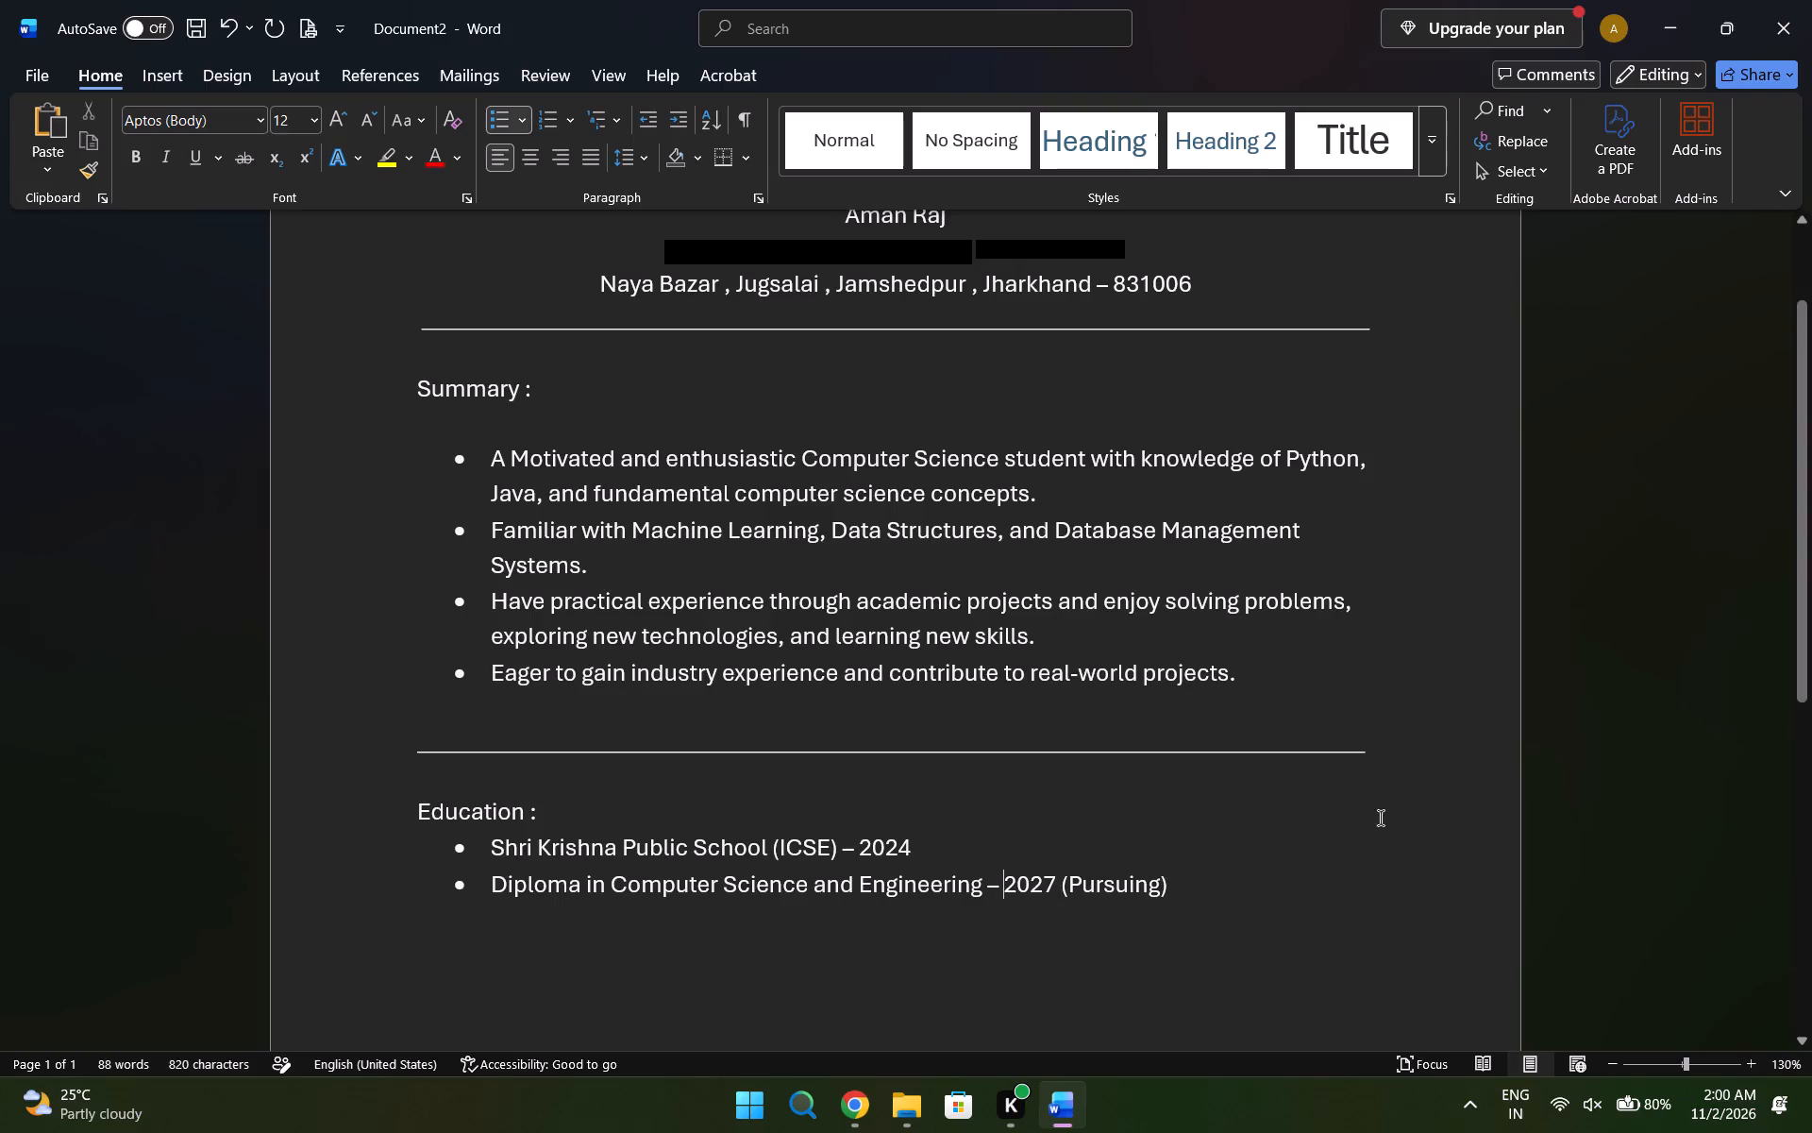
Start a plain line without a bullet or indent below the Diploma bullet.
{"action": "scroll", "coordinate": [1304, 854], "scroll_direction": "down", "scroll_amount": 1}
{"action": "left_click", "coordinate": [999, 905]}
{"action": "left_click", "coordinate": [1199, 844]}
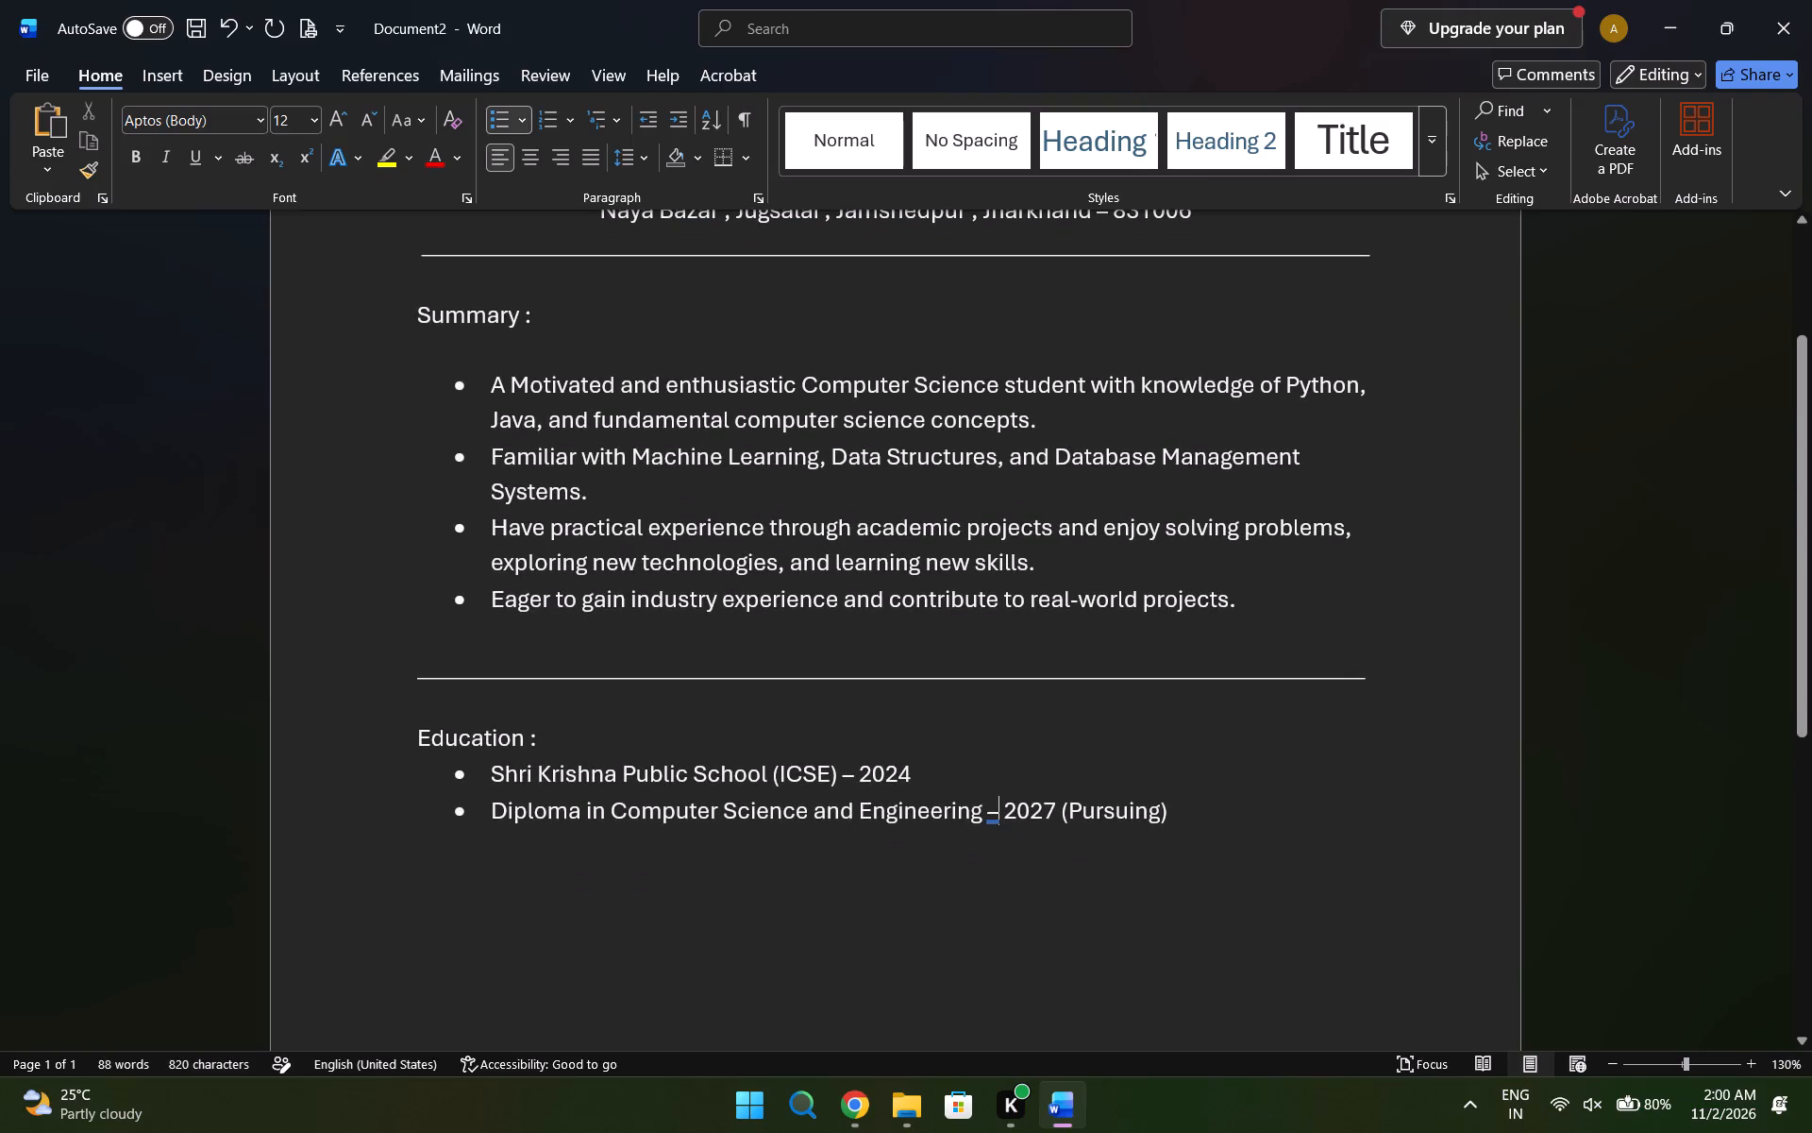
{"action": "key", "text": "Return"}
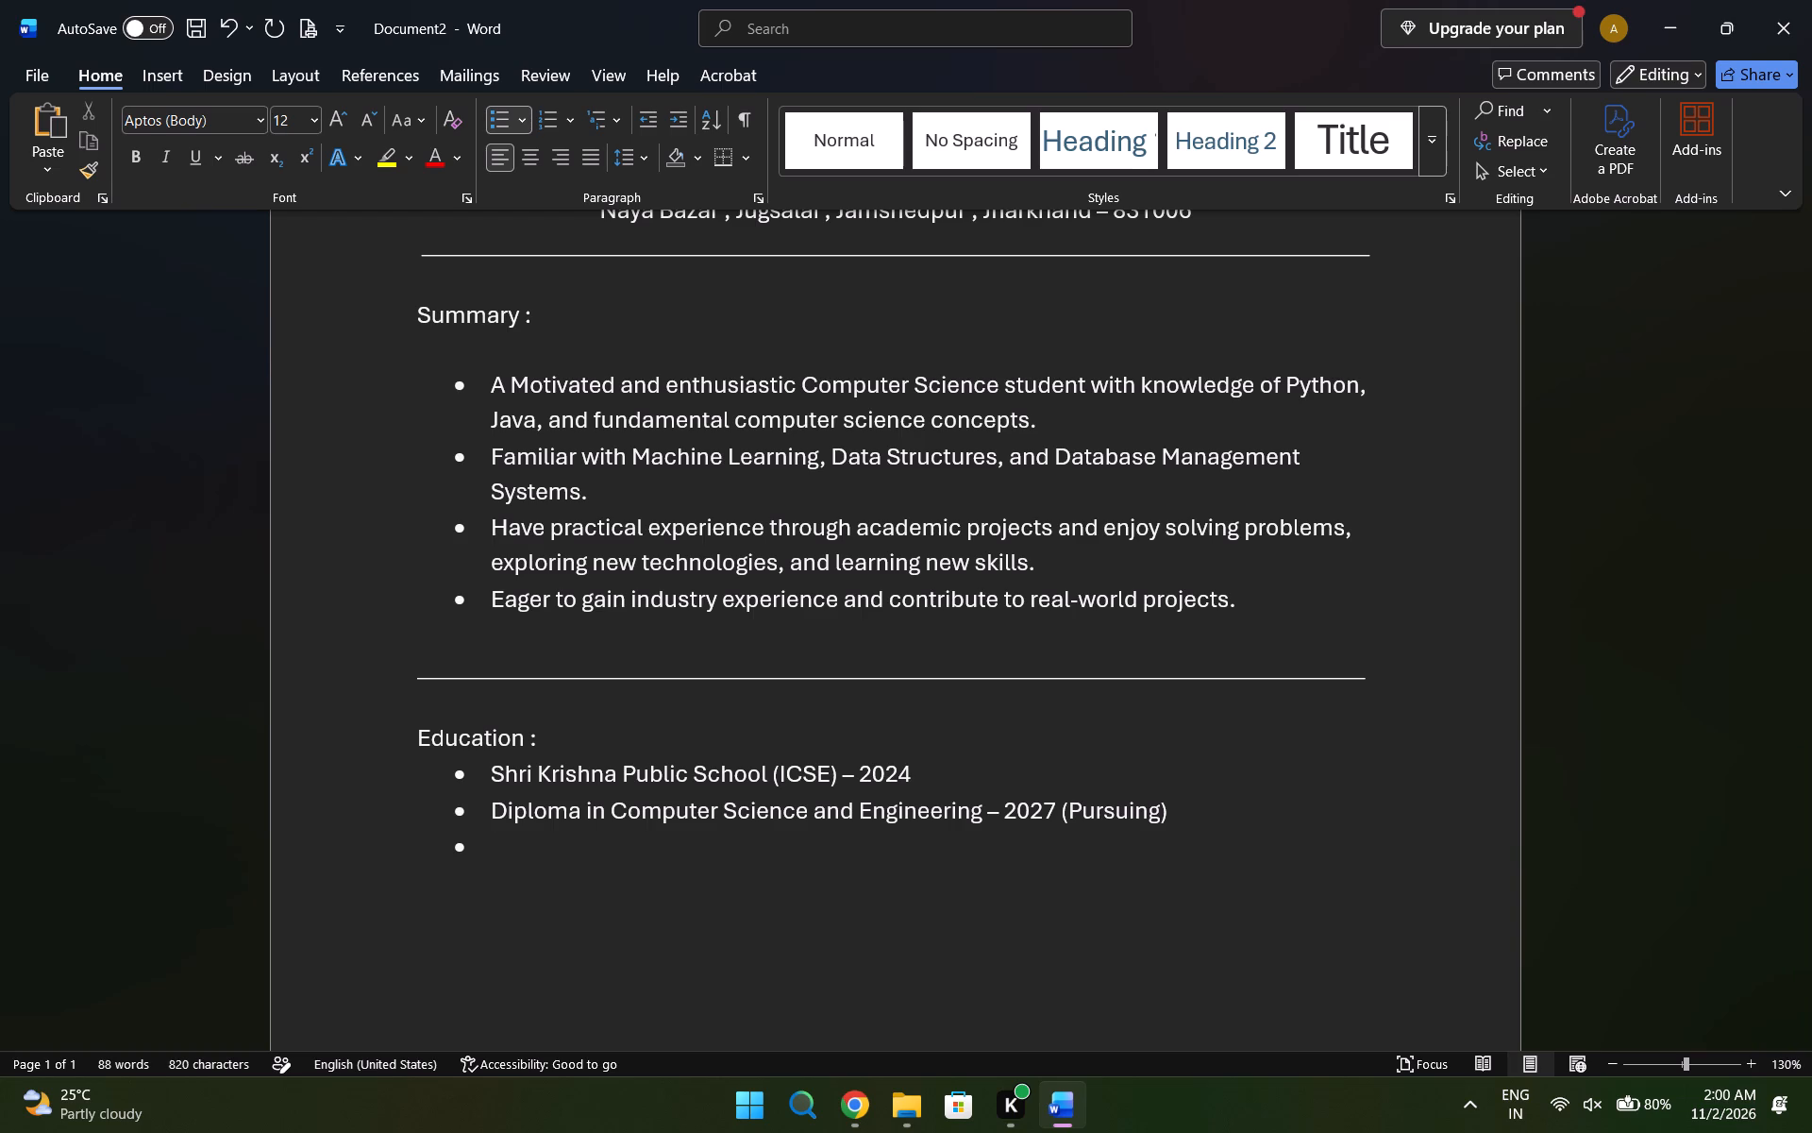
{"action": "key", "text": "BackSpace"}
{"action": "key", "text": "BackSpace"}
{"action": "key", "text": "BackSpace"}
Draw a full-width divider of underscores below the Education bullets, undo its automatic border formatting, and start a new line beneath it.
{"action": "key", "text": "shift+underscore"}
{"action": "key", "text": "shift+underscore"}
{"action": "key", "text": "shift+underscore"}
{"action": "key", "text": "shift+underscore"}
{"action": "key", "text": "shift+underscore"}
{"action": "key", "text": "shift+underscore"}
{"action": "key", "text": "shift+underscore"}
{"action": "key", "text": "shift+underscore"}
{"action": "key", "text": "shift+underscore"}
{"action": "key", "text": "shift+underscore"}
{"action": "key", "text": "shift+underscore"}
{"action": "key", "text": "shift+underscore"}
{"action": "key", "text": "shift+underscore"}
{"action": "key", "text": "shift+underscore"}
{"action": "key", "text": "shift+underscore"}
{"action": "key", "text": "shift+underscore"}
{"action": "key", "text": "shift+underscore"}
{"action": "key", "text": "shift+underscore"}
{"action": "key", "text": "shift+underscore"}
{"action": "key", "text": "shift+underscore"}
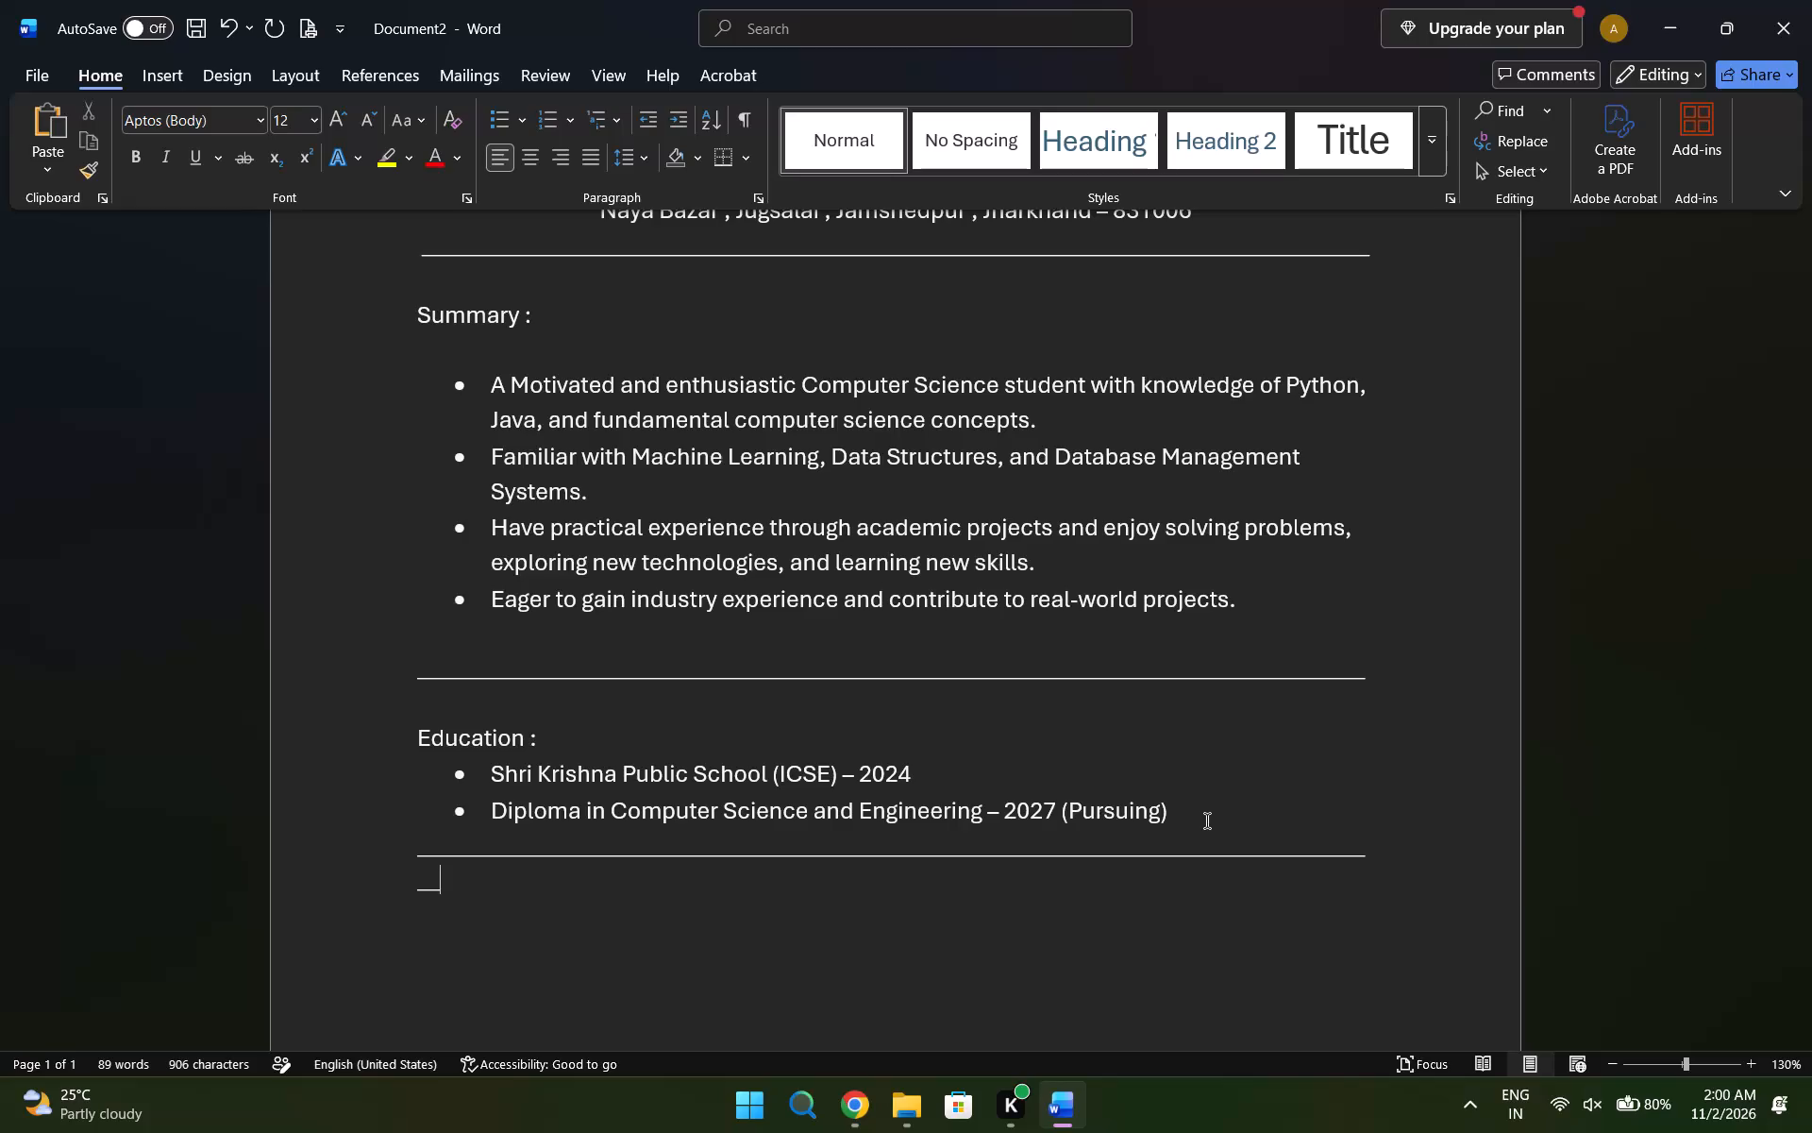
{"action": "key", "text": "BackSpace"}
{"action": "key", "text": "BackSpace"}
{"action": "key", "text": "Return"}
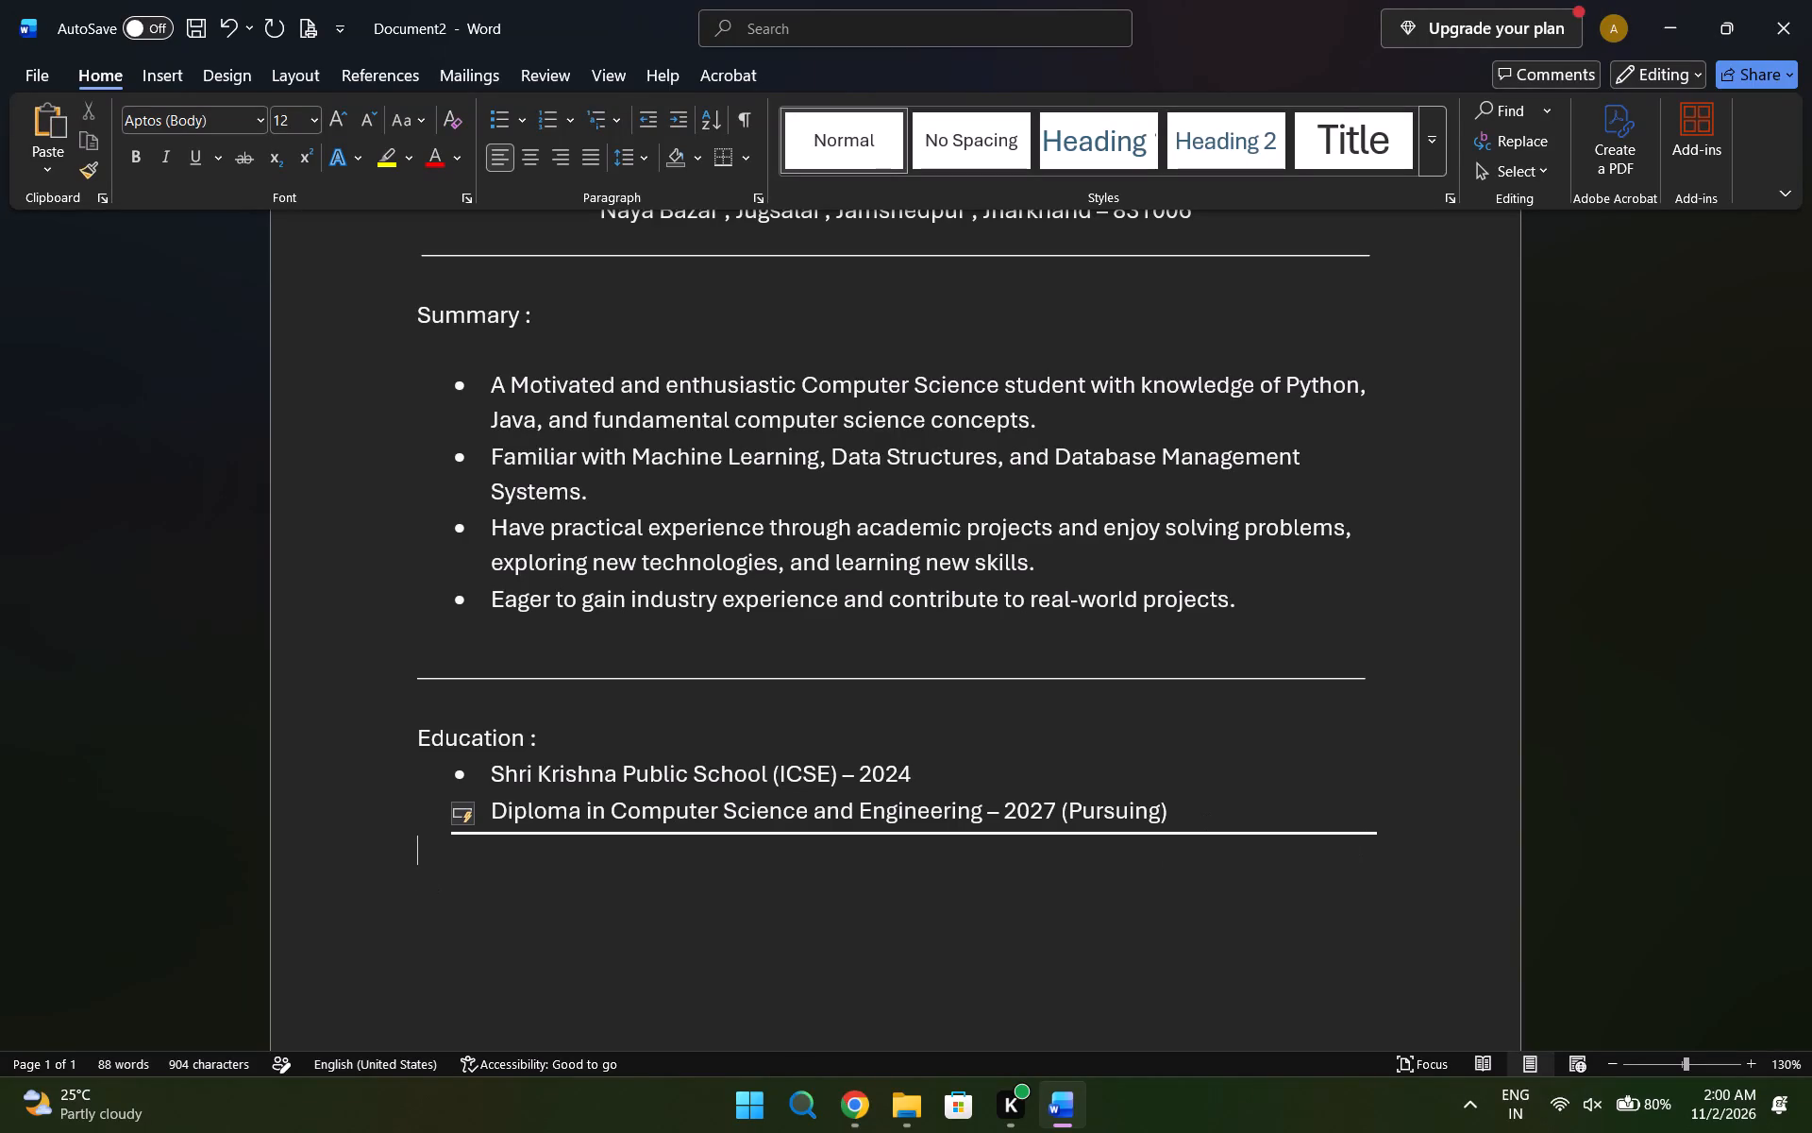
{"action": "key", "text": "ctrl+z"}
{"action": "key", "text": "Return"}
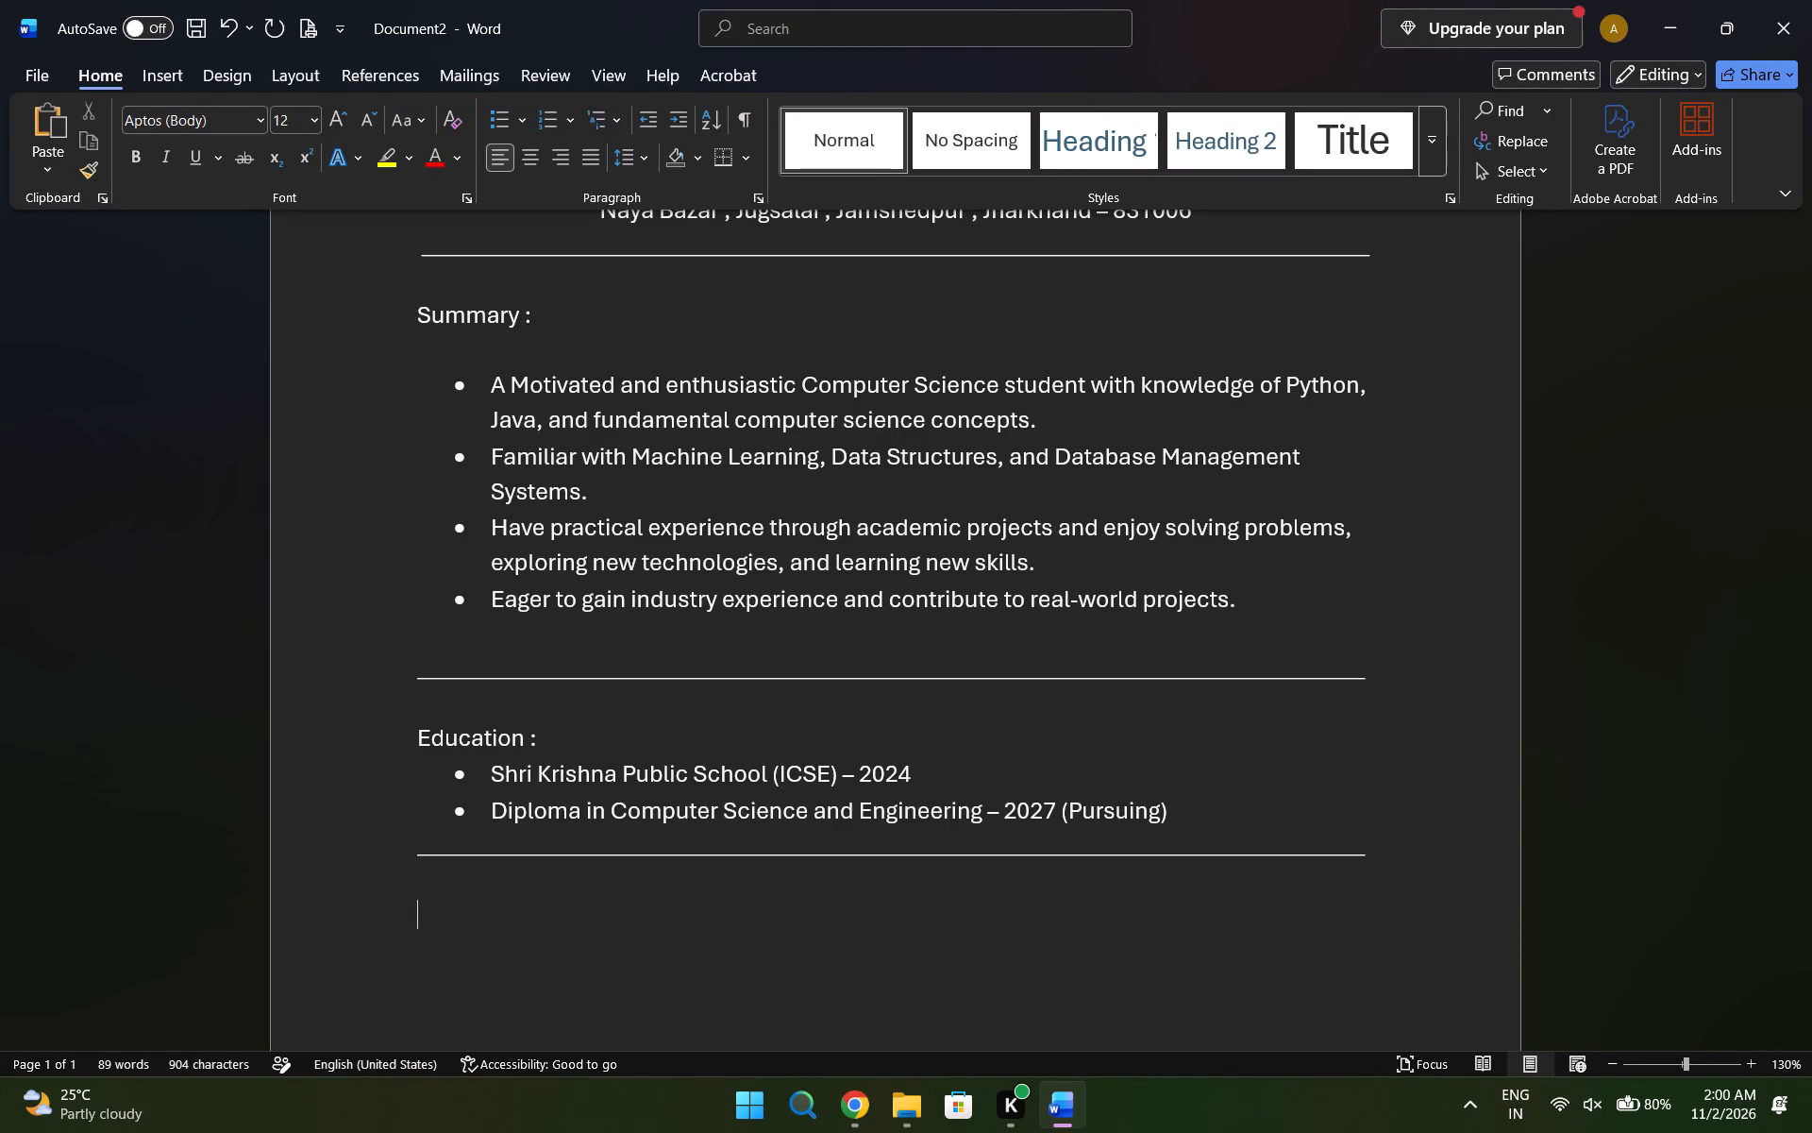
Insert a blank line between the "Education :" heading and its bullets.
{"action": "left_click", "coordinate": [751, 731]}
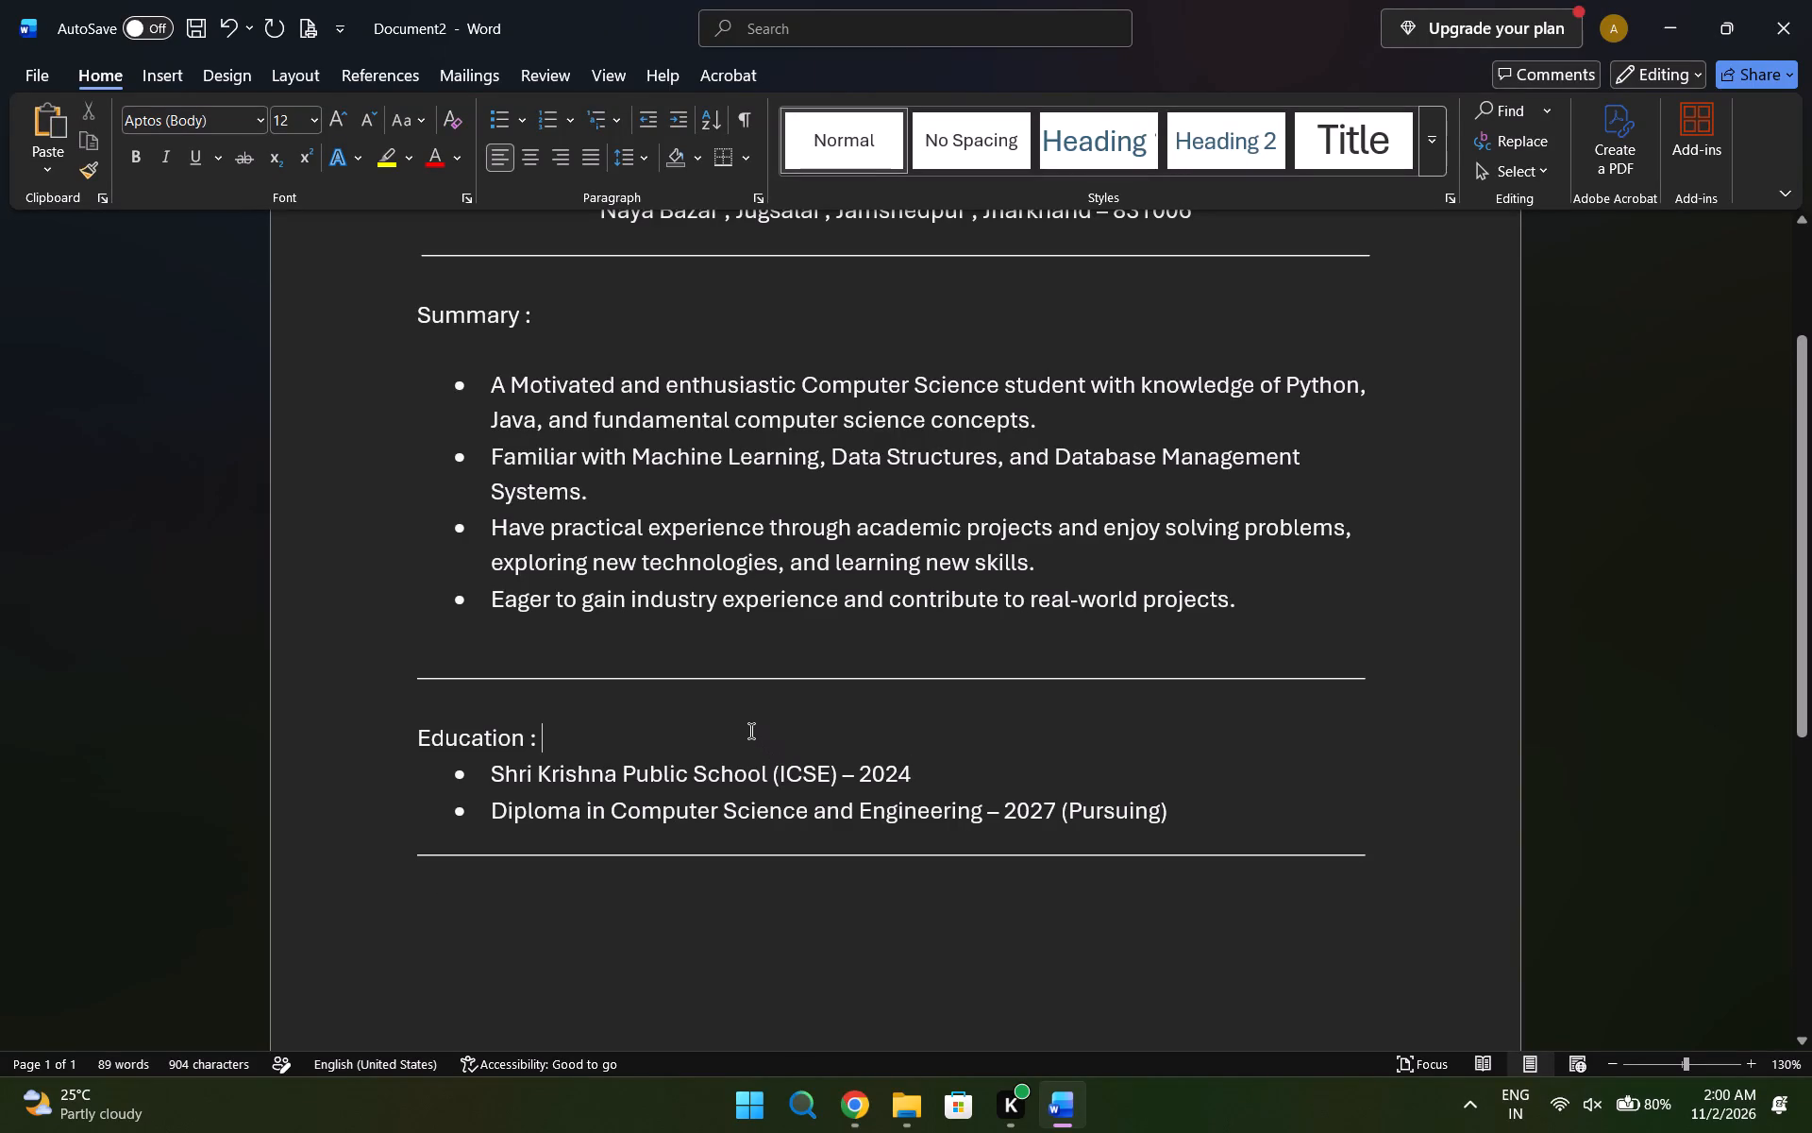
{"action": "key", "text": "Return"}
Review the overall page layout from the contact header down to the divider below Education.
{"action": "scroll", "coordinate": [751, 731], "scroll_direction": "up", "scroll_amount": 1}
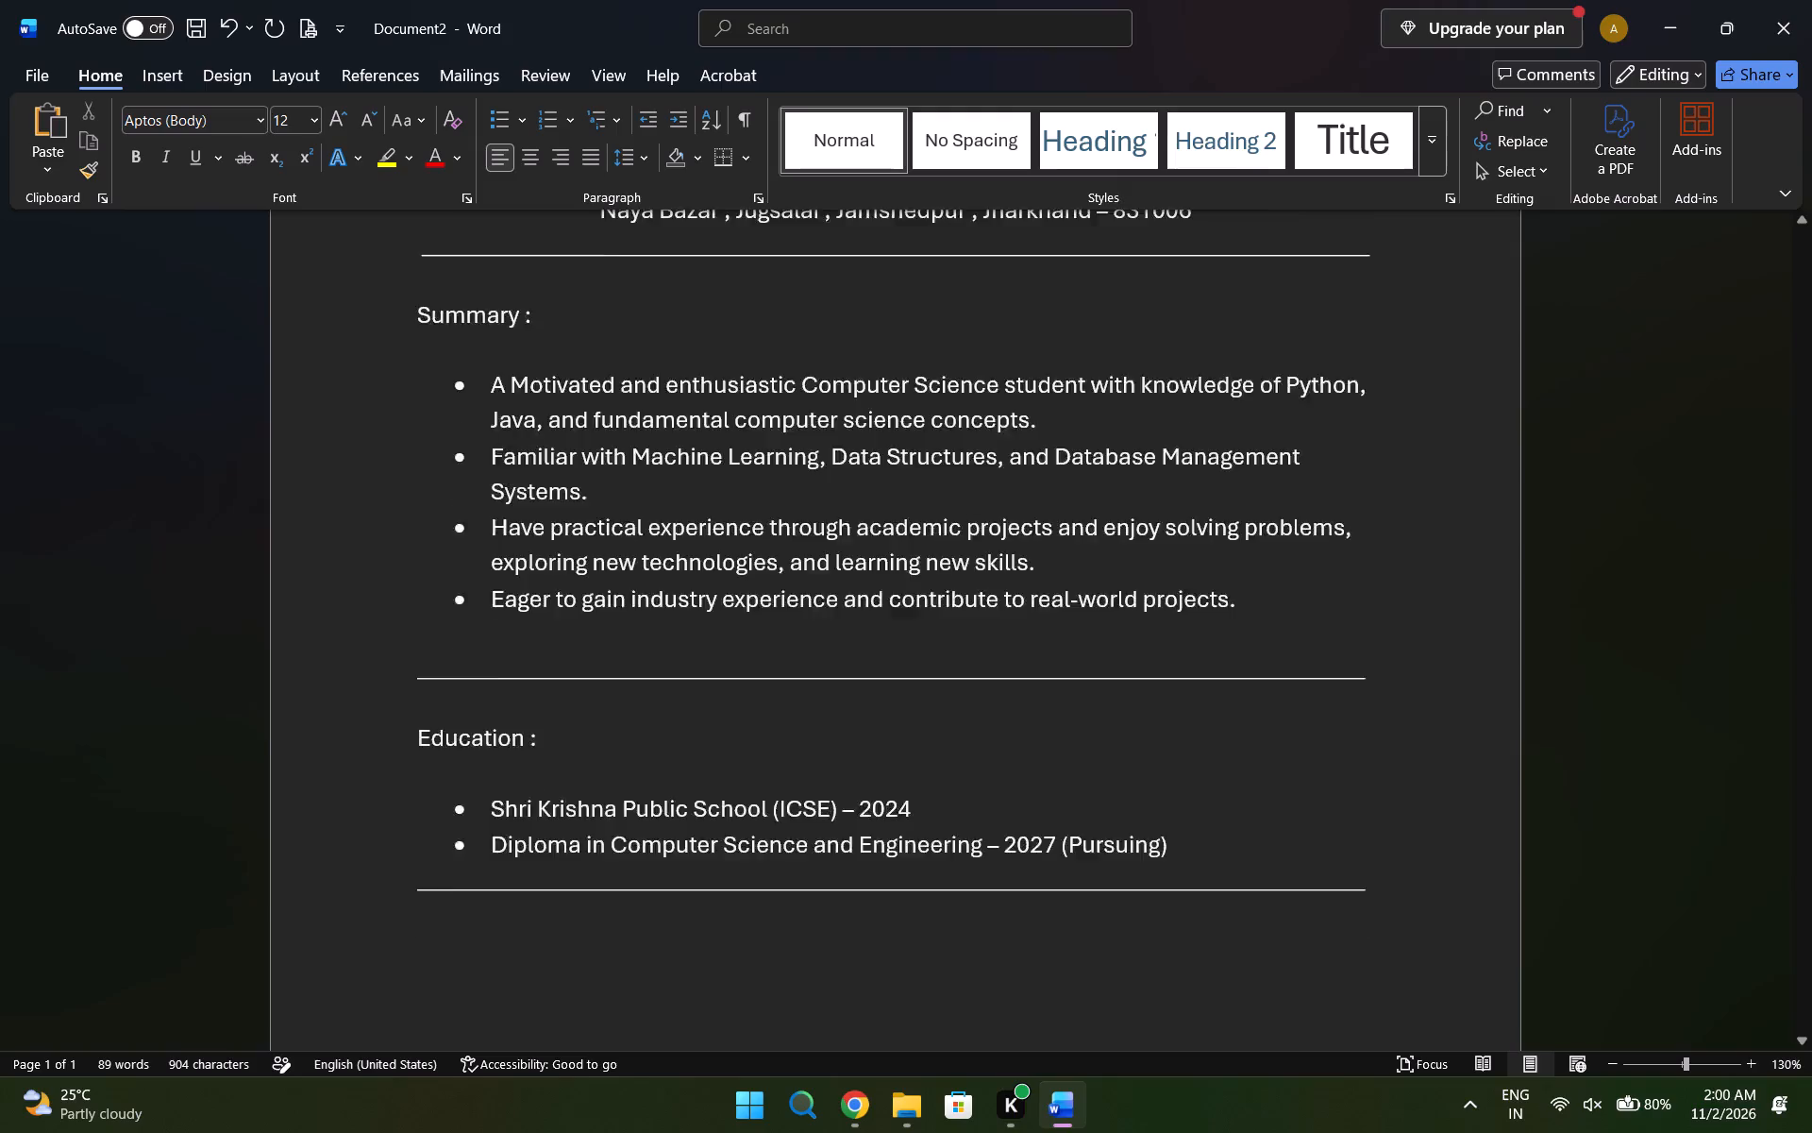
{"action": "scroll", "coordinate": [751, 731], "scroll_direction": "up", "scroll_amount": 1}
{"action": "scroll", "coordinate": [743, 745], "scroll_direction": "down", "scroll_amount": 1}
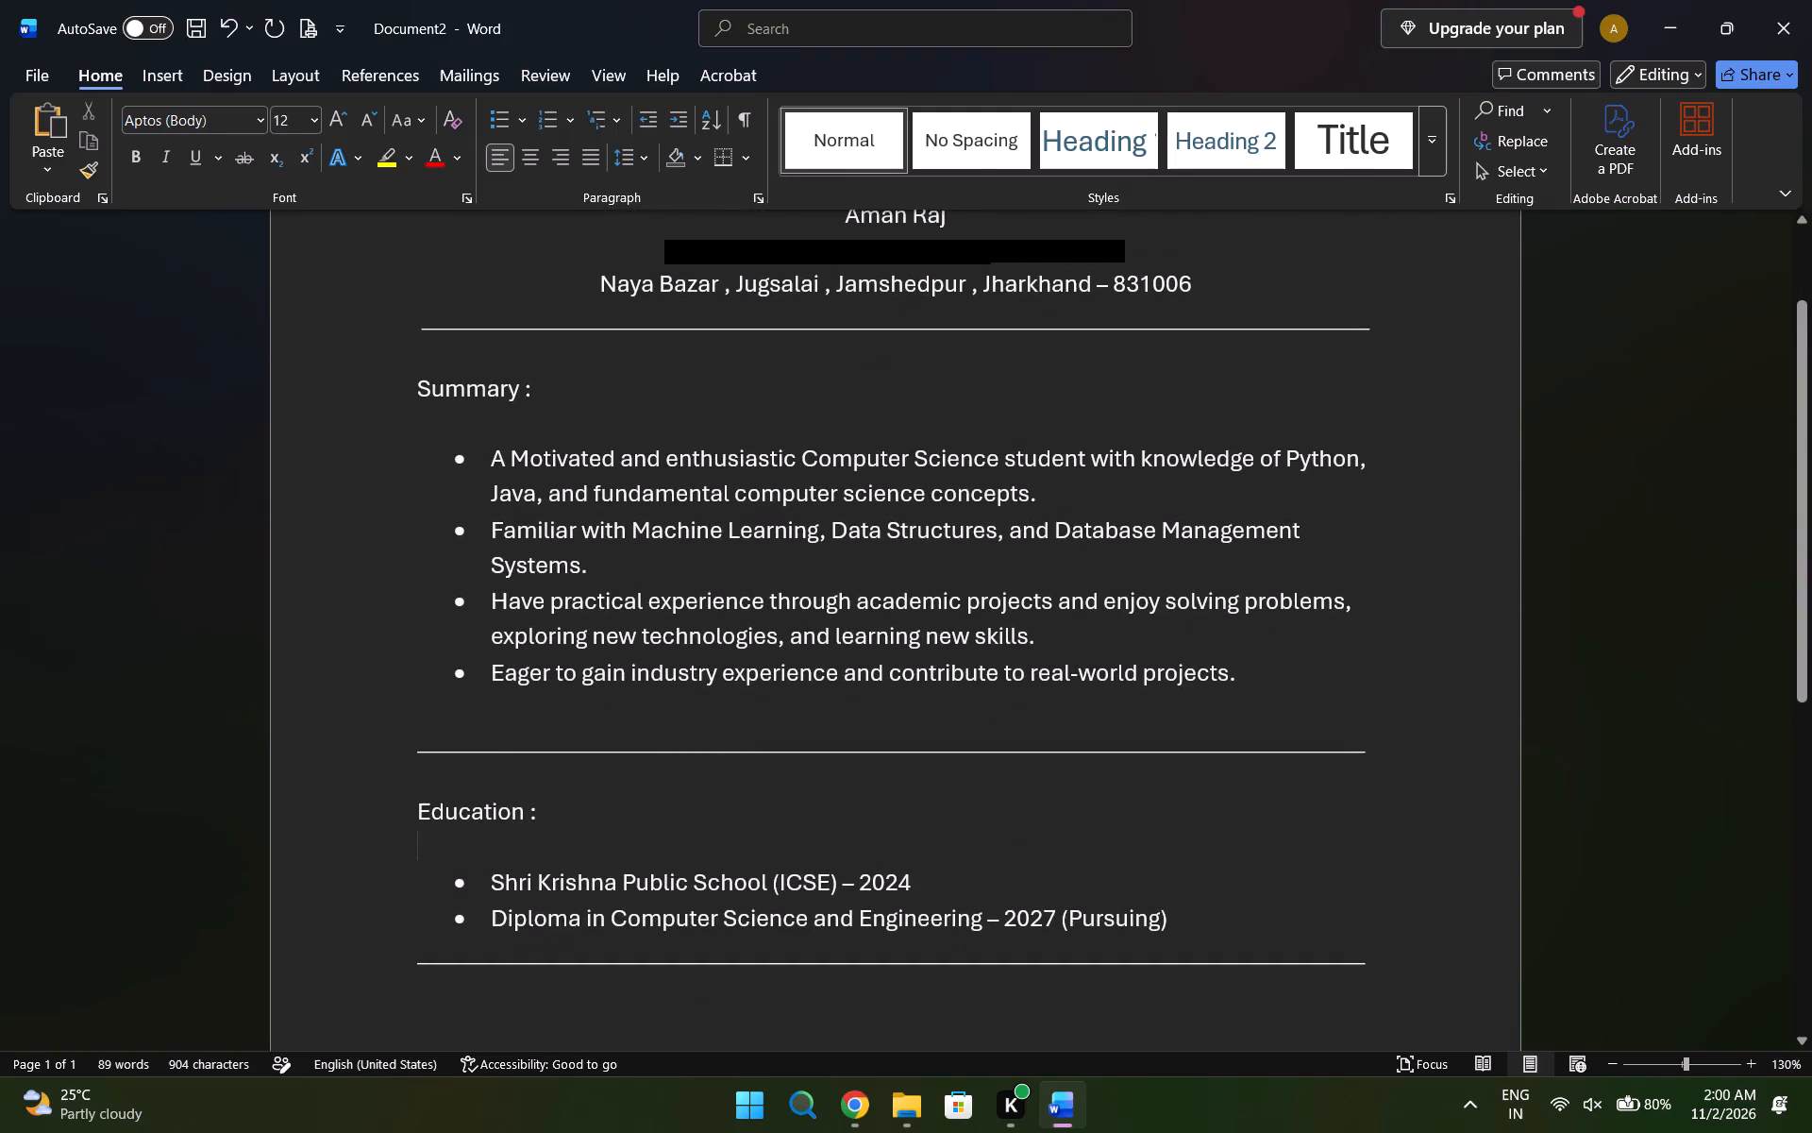
{"action": "scroll", "coordinate": [544, 835], "scroll_direction": "down", "scroll_amount": 3, "text": "ctrl"}
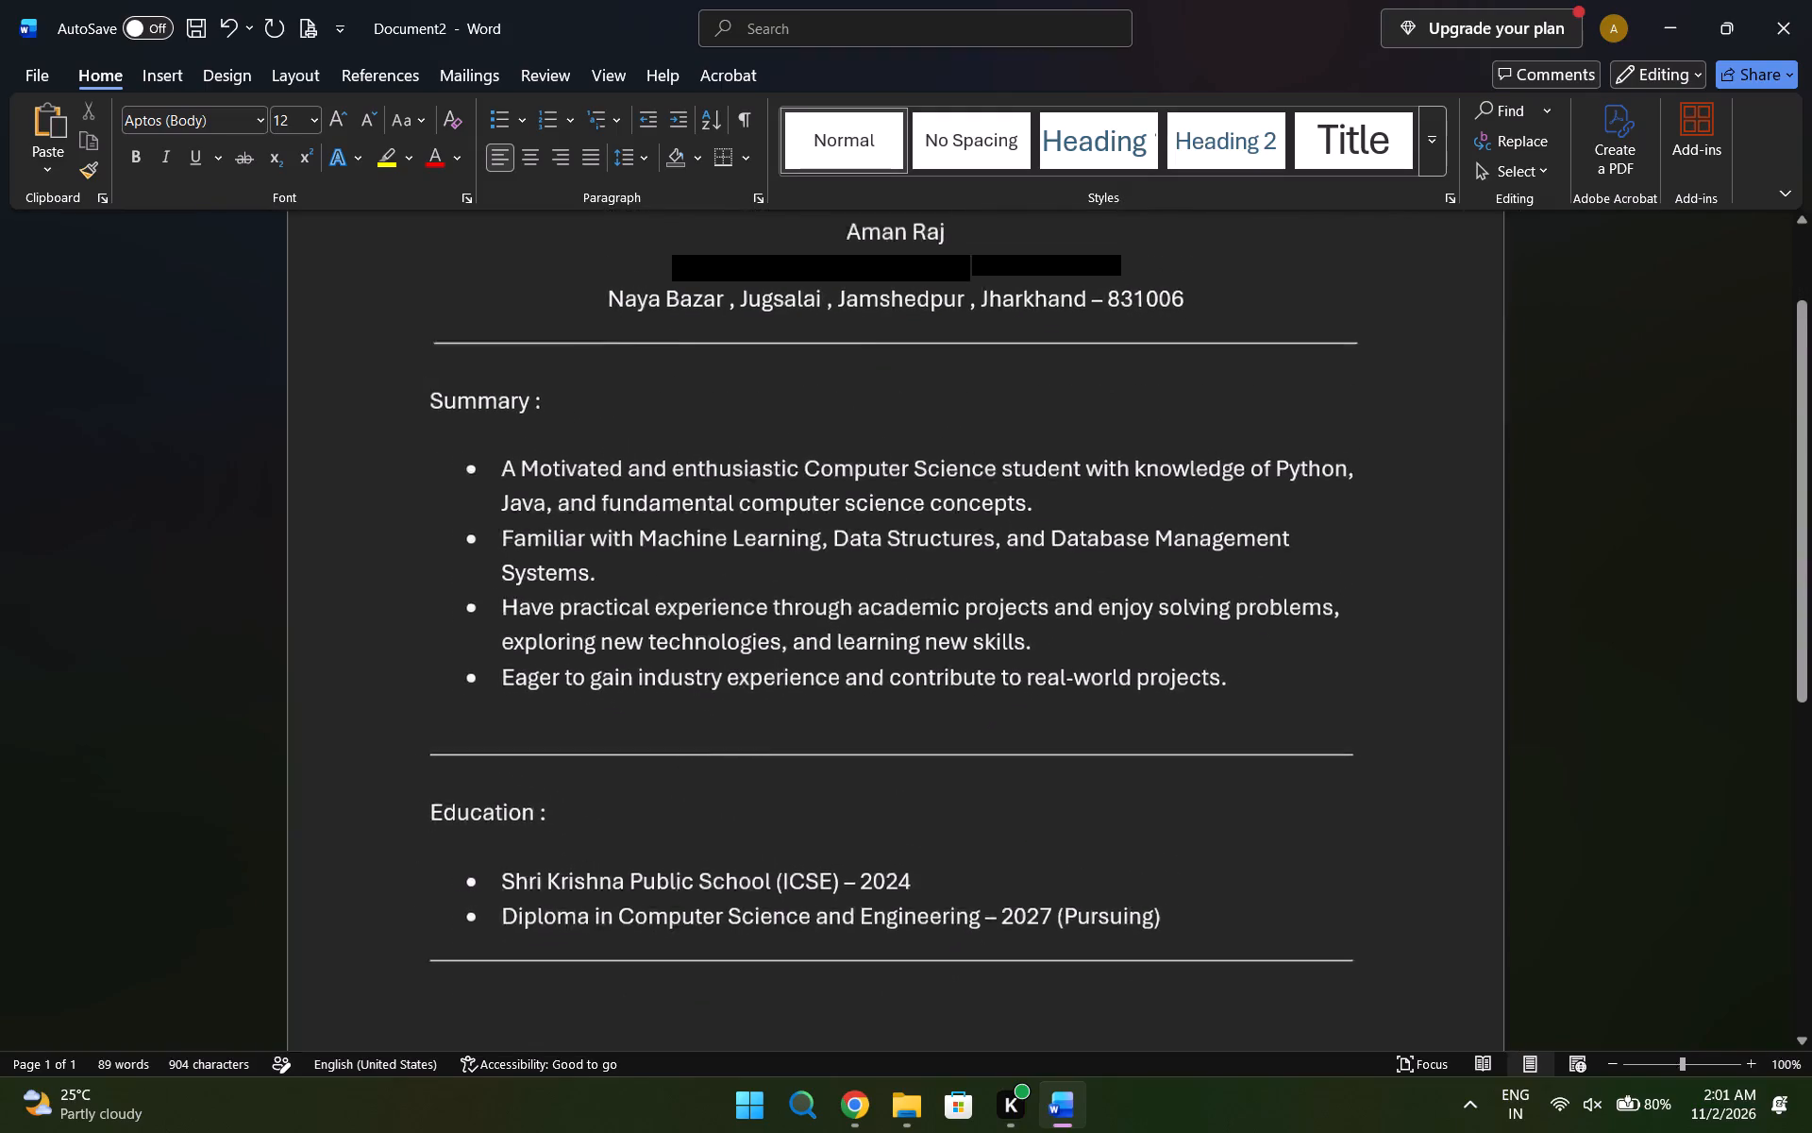
{"action": "scroll", "coordinate": [544, 835], "scroll_direction": "down", "scroll_amount": 6, "text": "ctrl"}
{"action": "scroll", "coordinate": [657, 820], "scroll_direction": "up", "scroll_amount": 7}
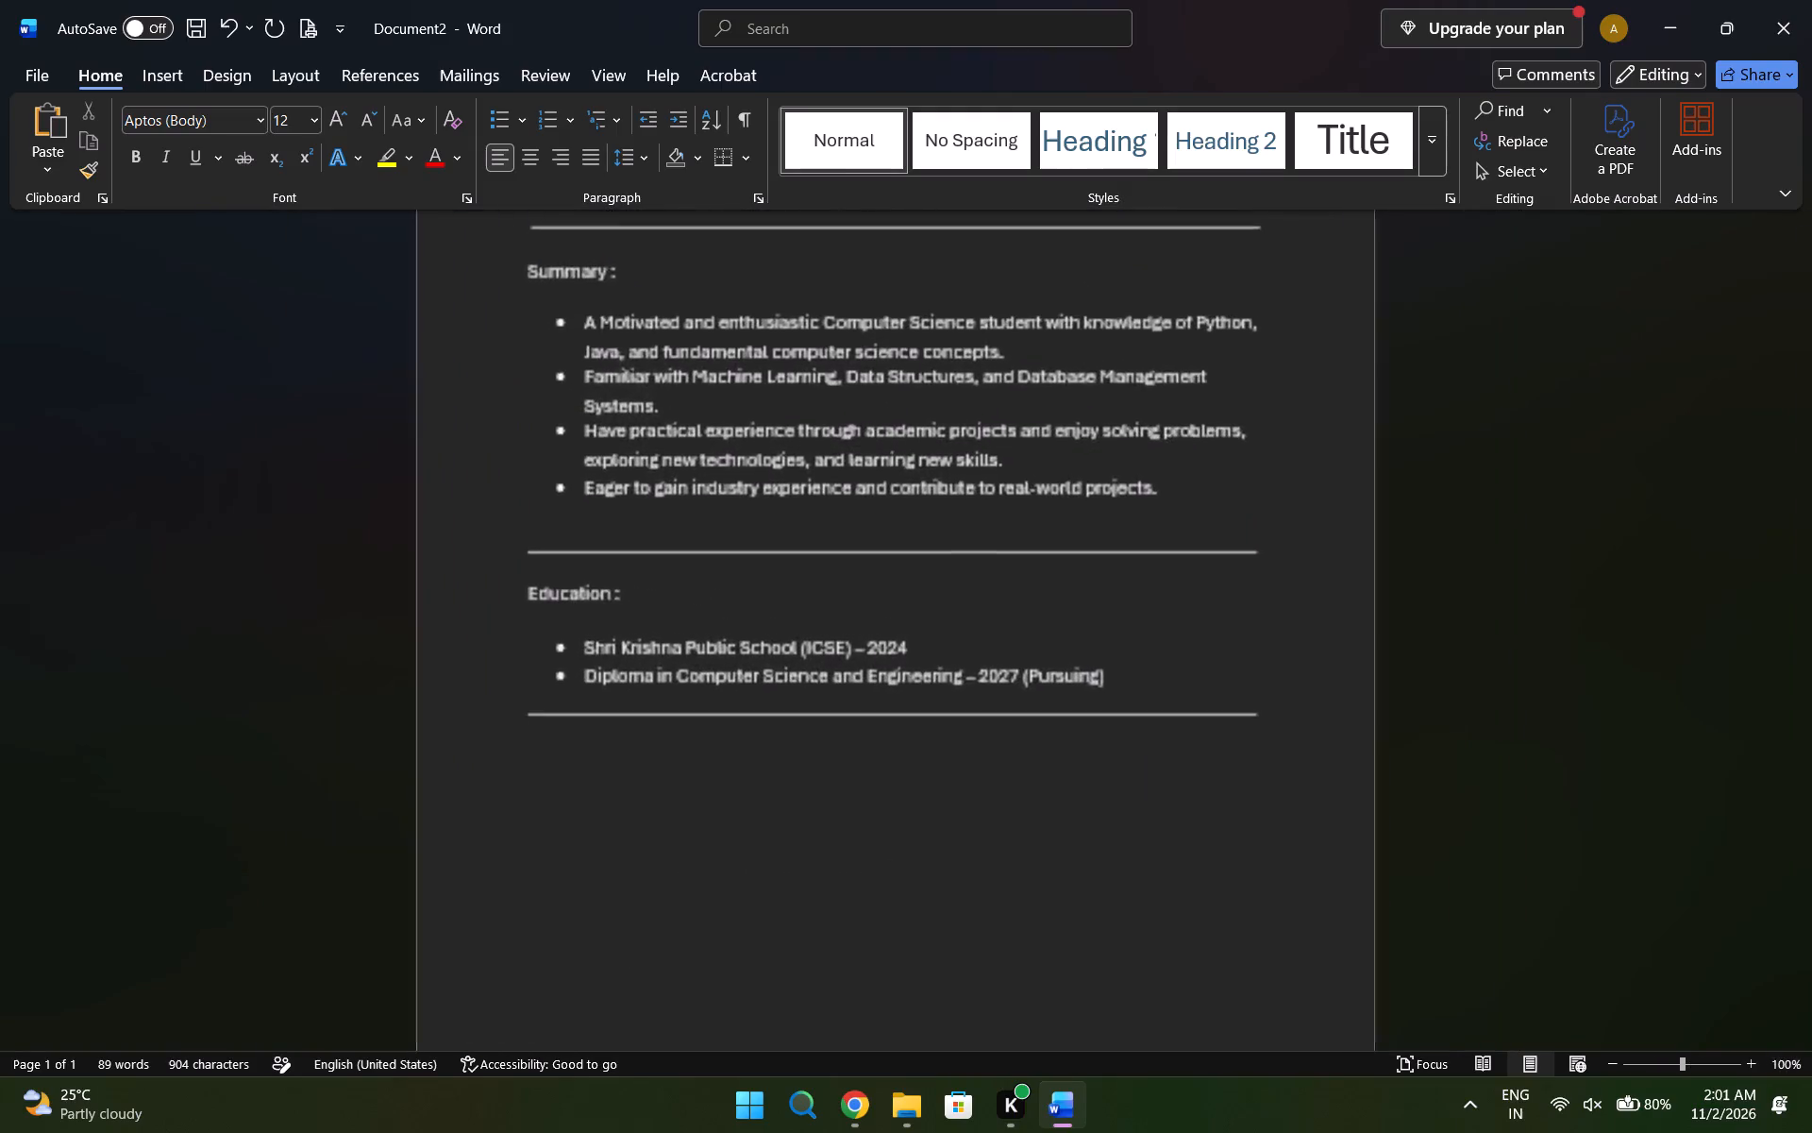
{"action": "scroll", "coordinate": [657, 820], "scroll_direction": "down", "scroll_amount": 1}
{"action": "scroll", "coordinate": [827, 794], "scroll_direction": "up", "scroll_amount": 6}
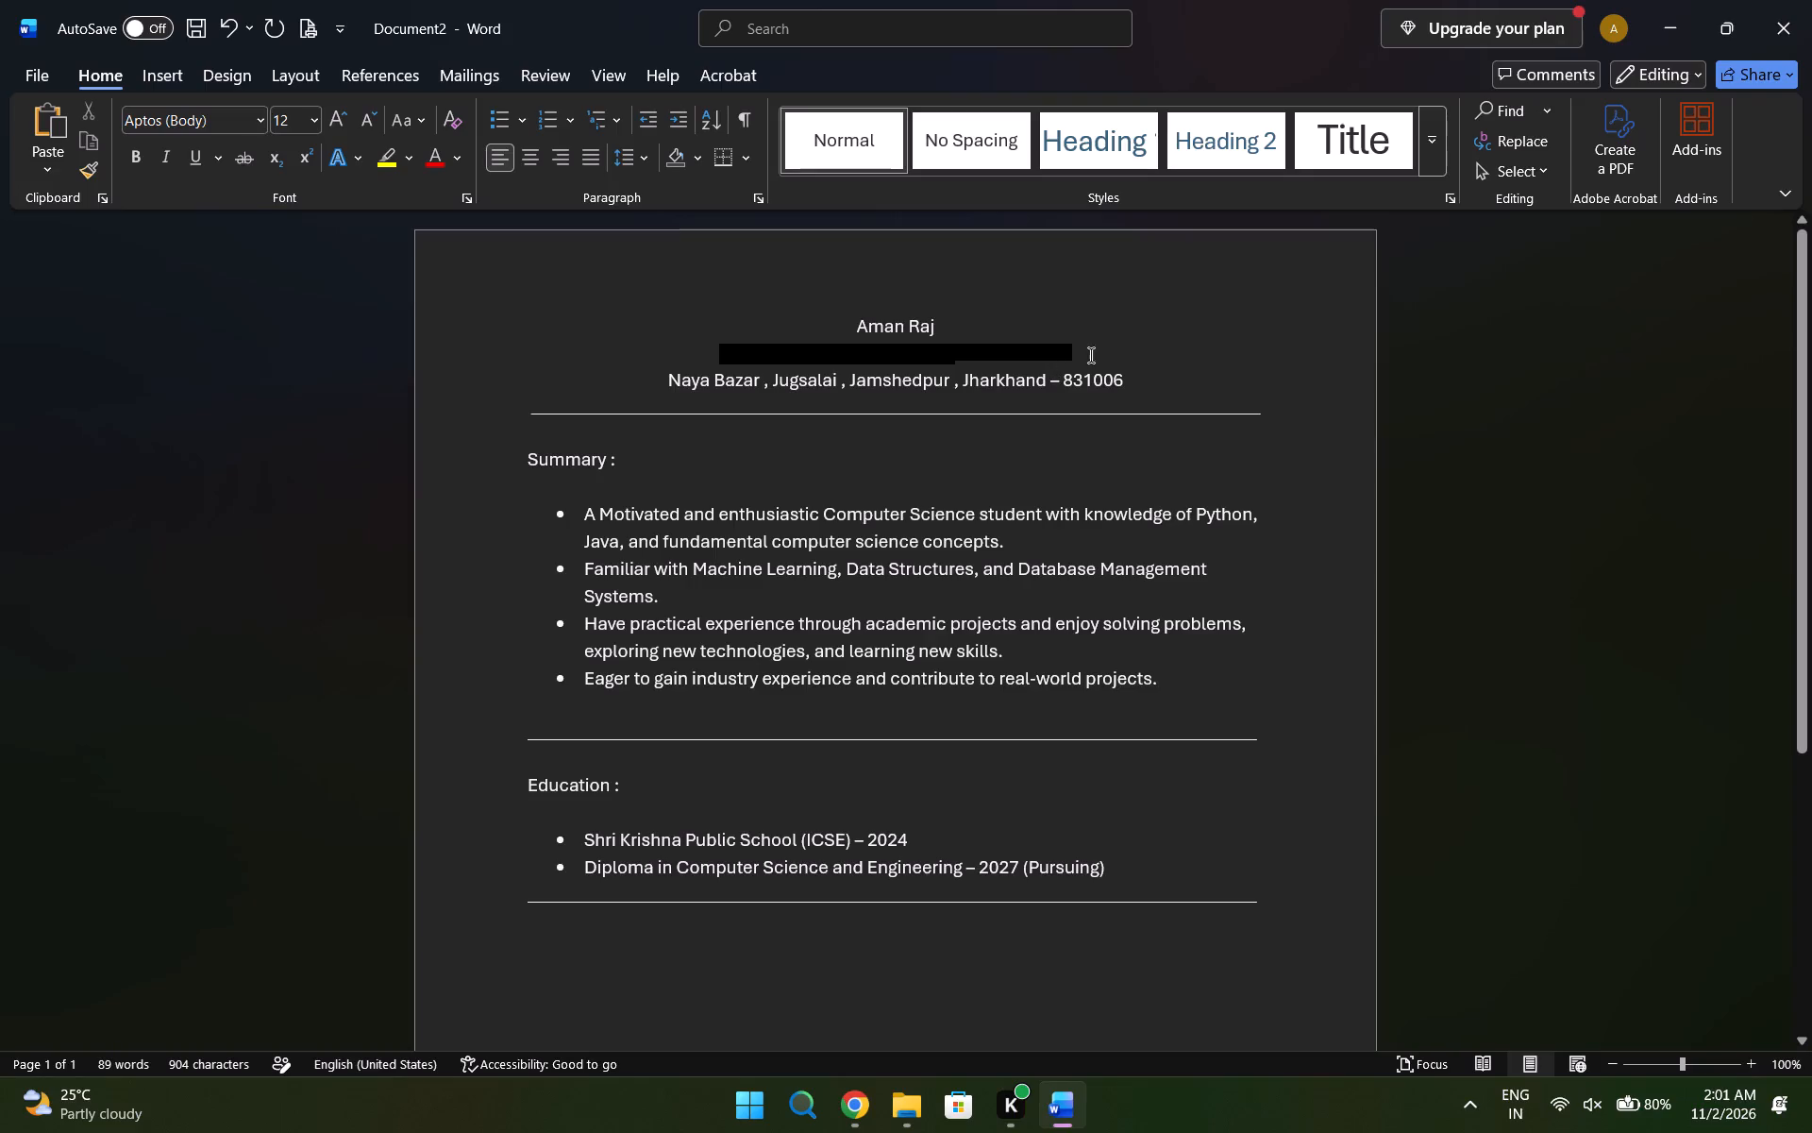
Add a period at the end of the address line in the contact header.
{"action": "left_click", "coordinate": [1134, 382]}
{"action": "key", "text": "period"}
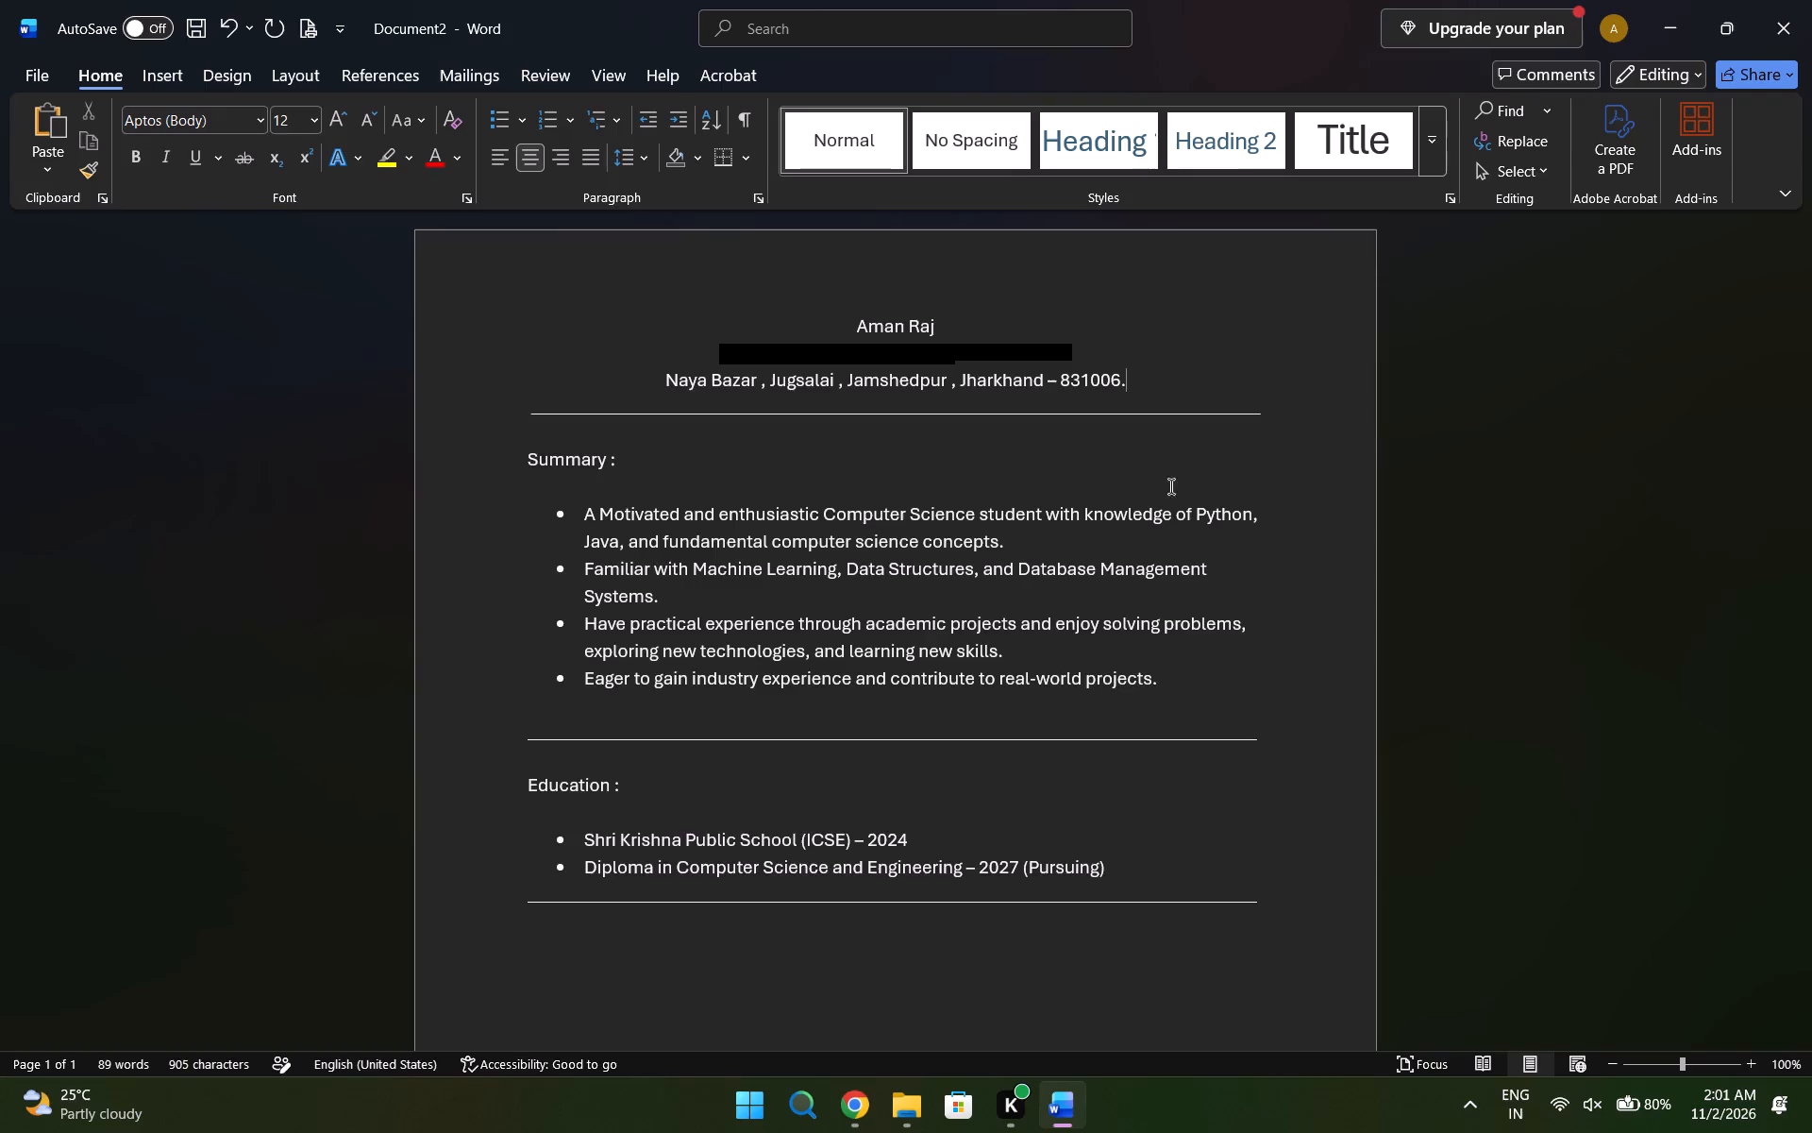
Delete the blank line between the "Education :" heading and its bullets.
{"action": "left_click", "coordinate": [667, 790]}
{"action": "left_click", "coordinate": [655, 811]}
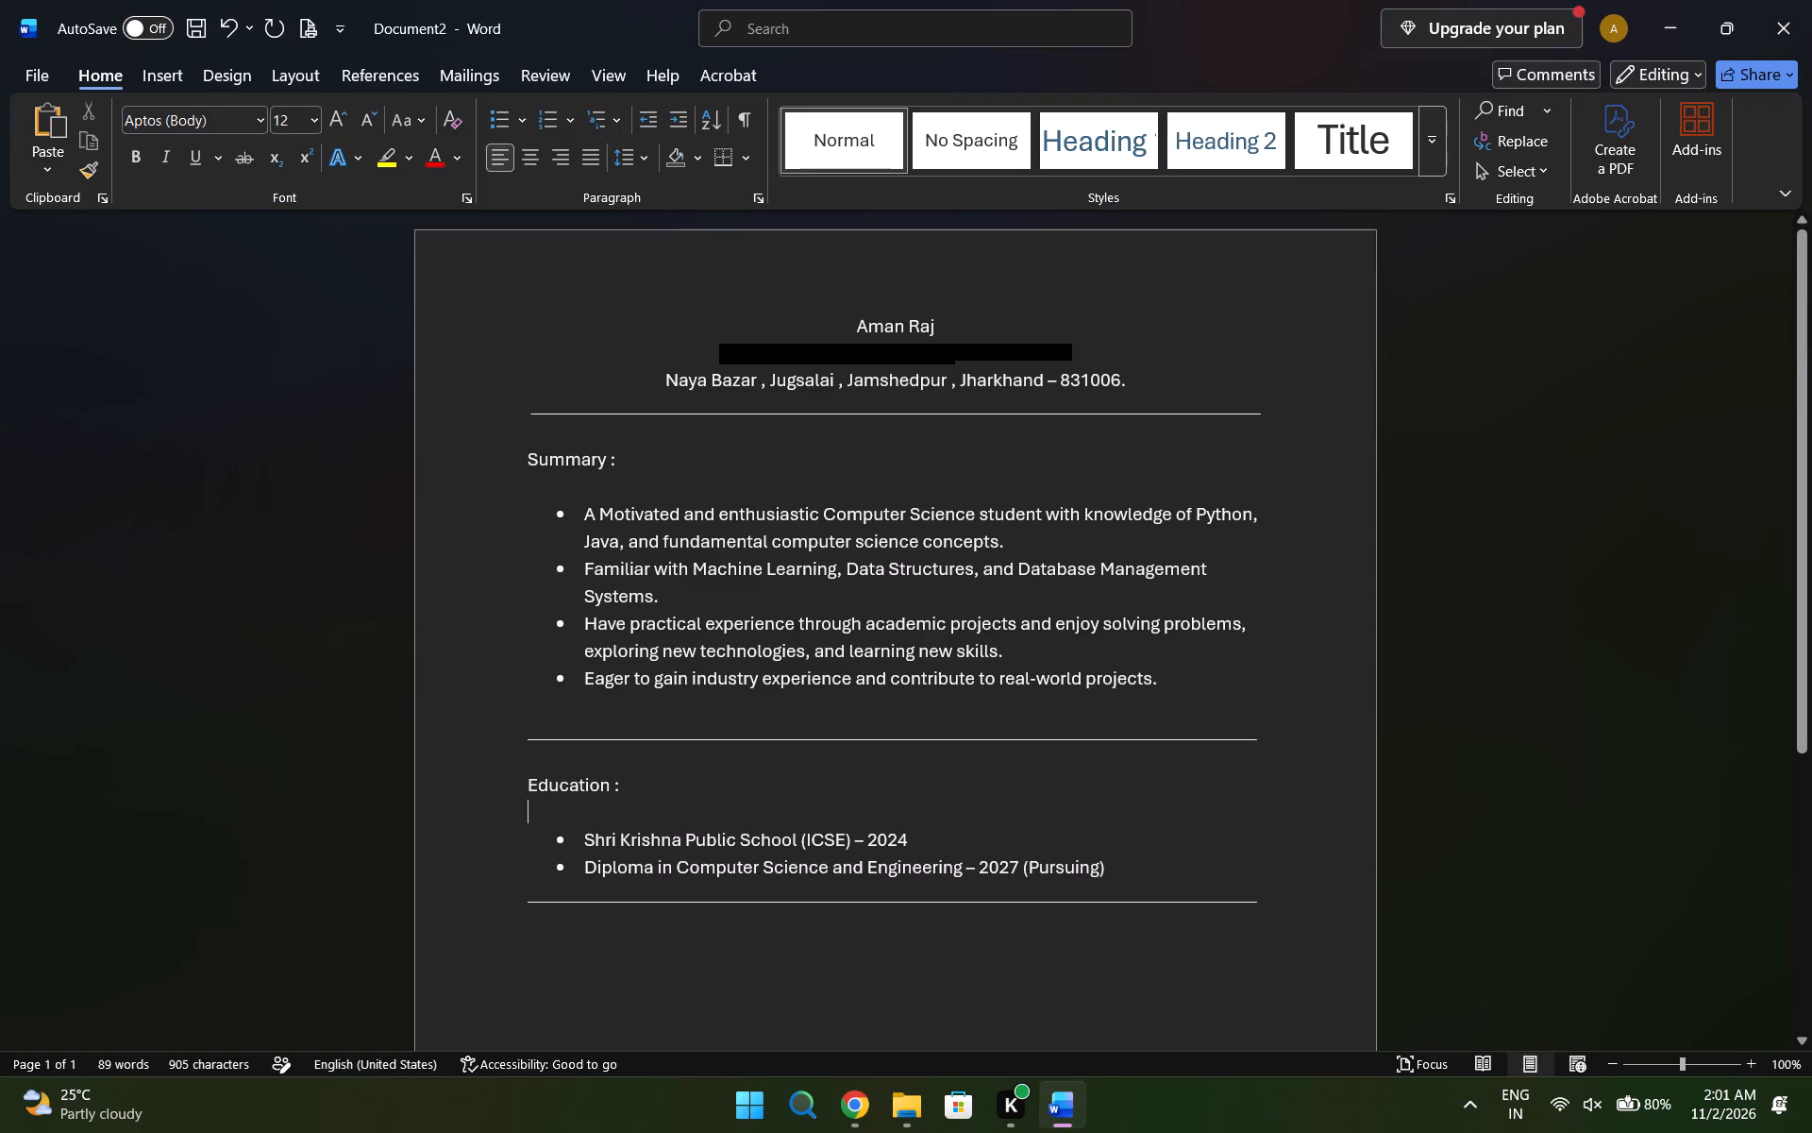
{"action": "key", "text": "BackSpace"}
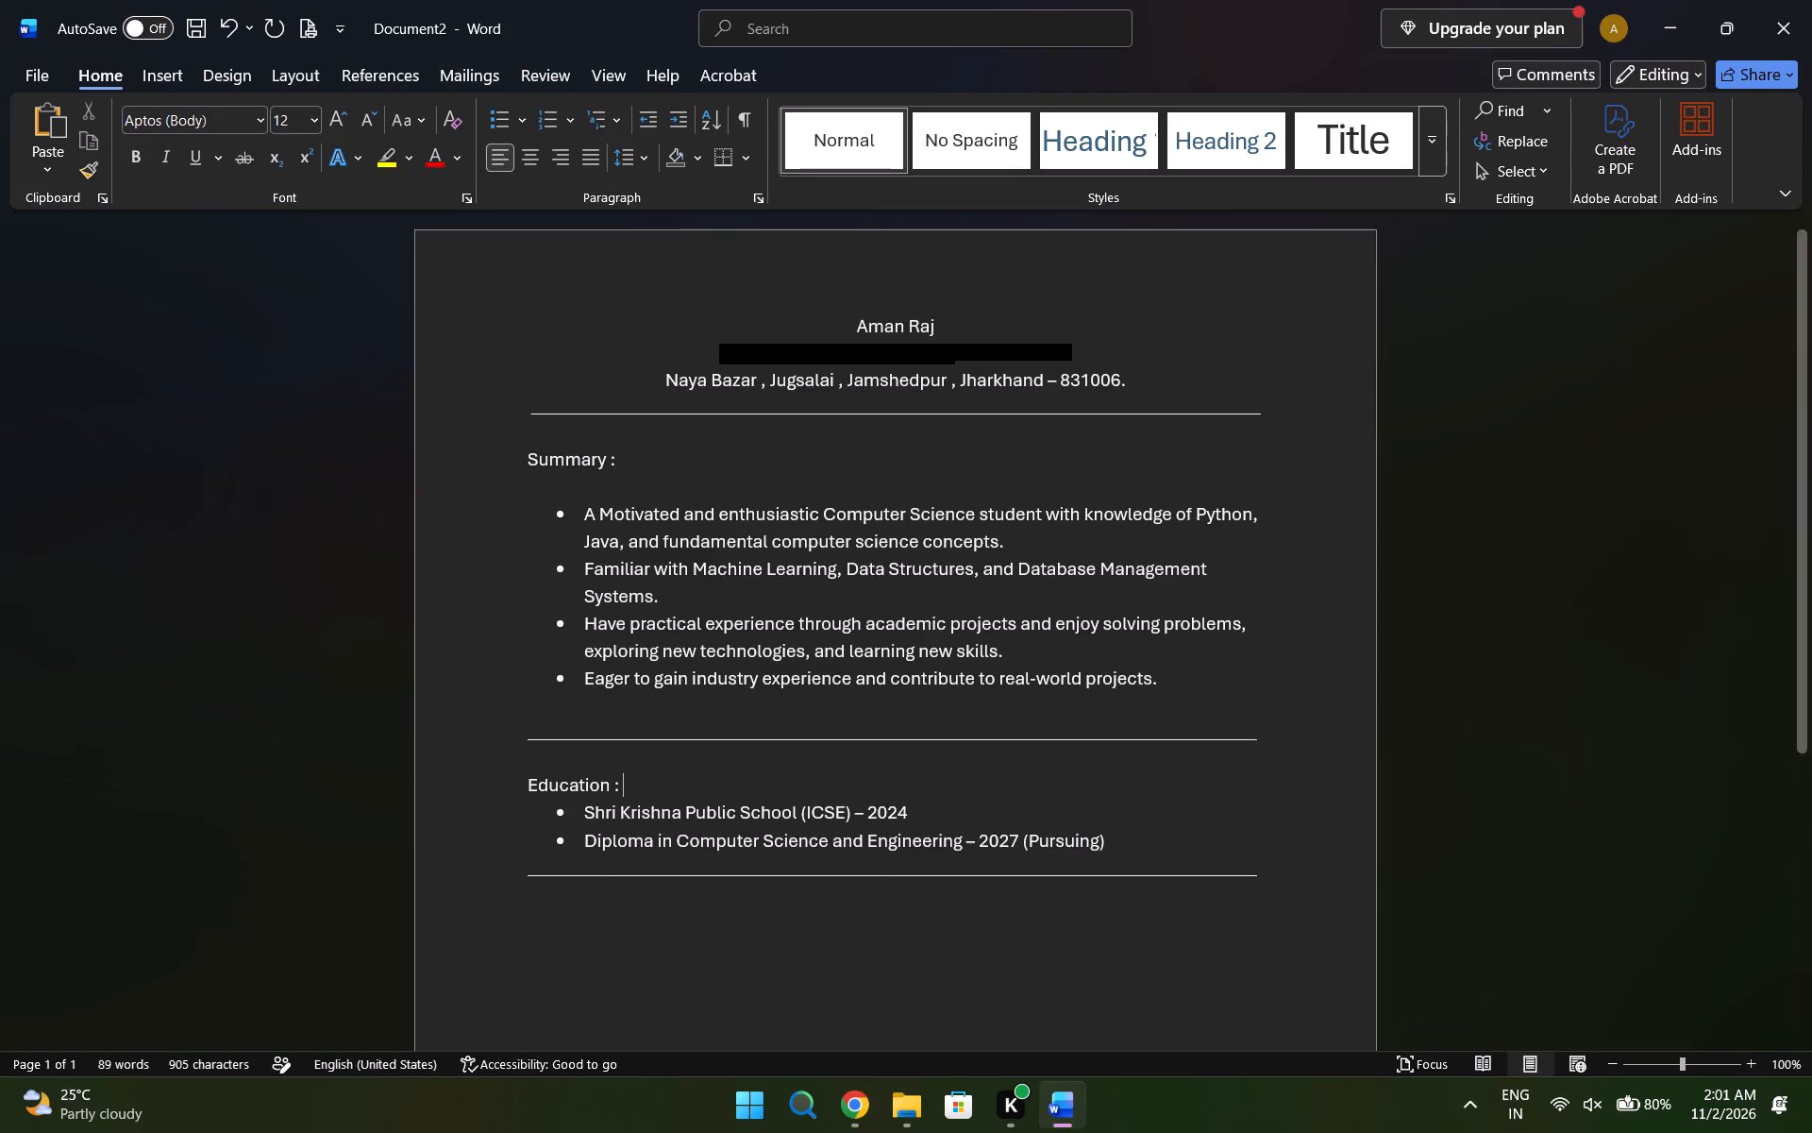
Add space after the "Education :" heading paragraph to separate it from its bullets.
{"action": "left_click_drag", "start_coordinate": [639, 795], "coordinate": [633, 787]}
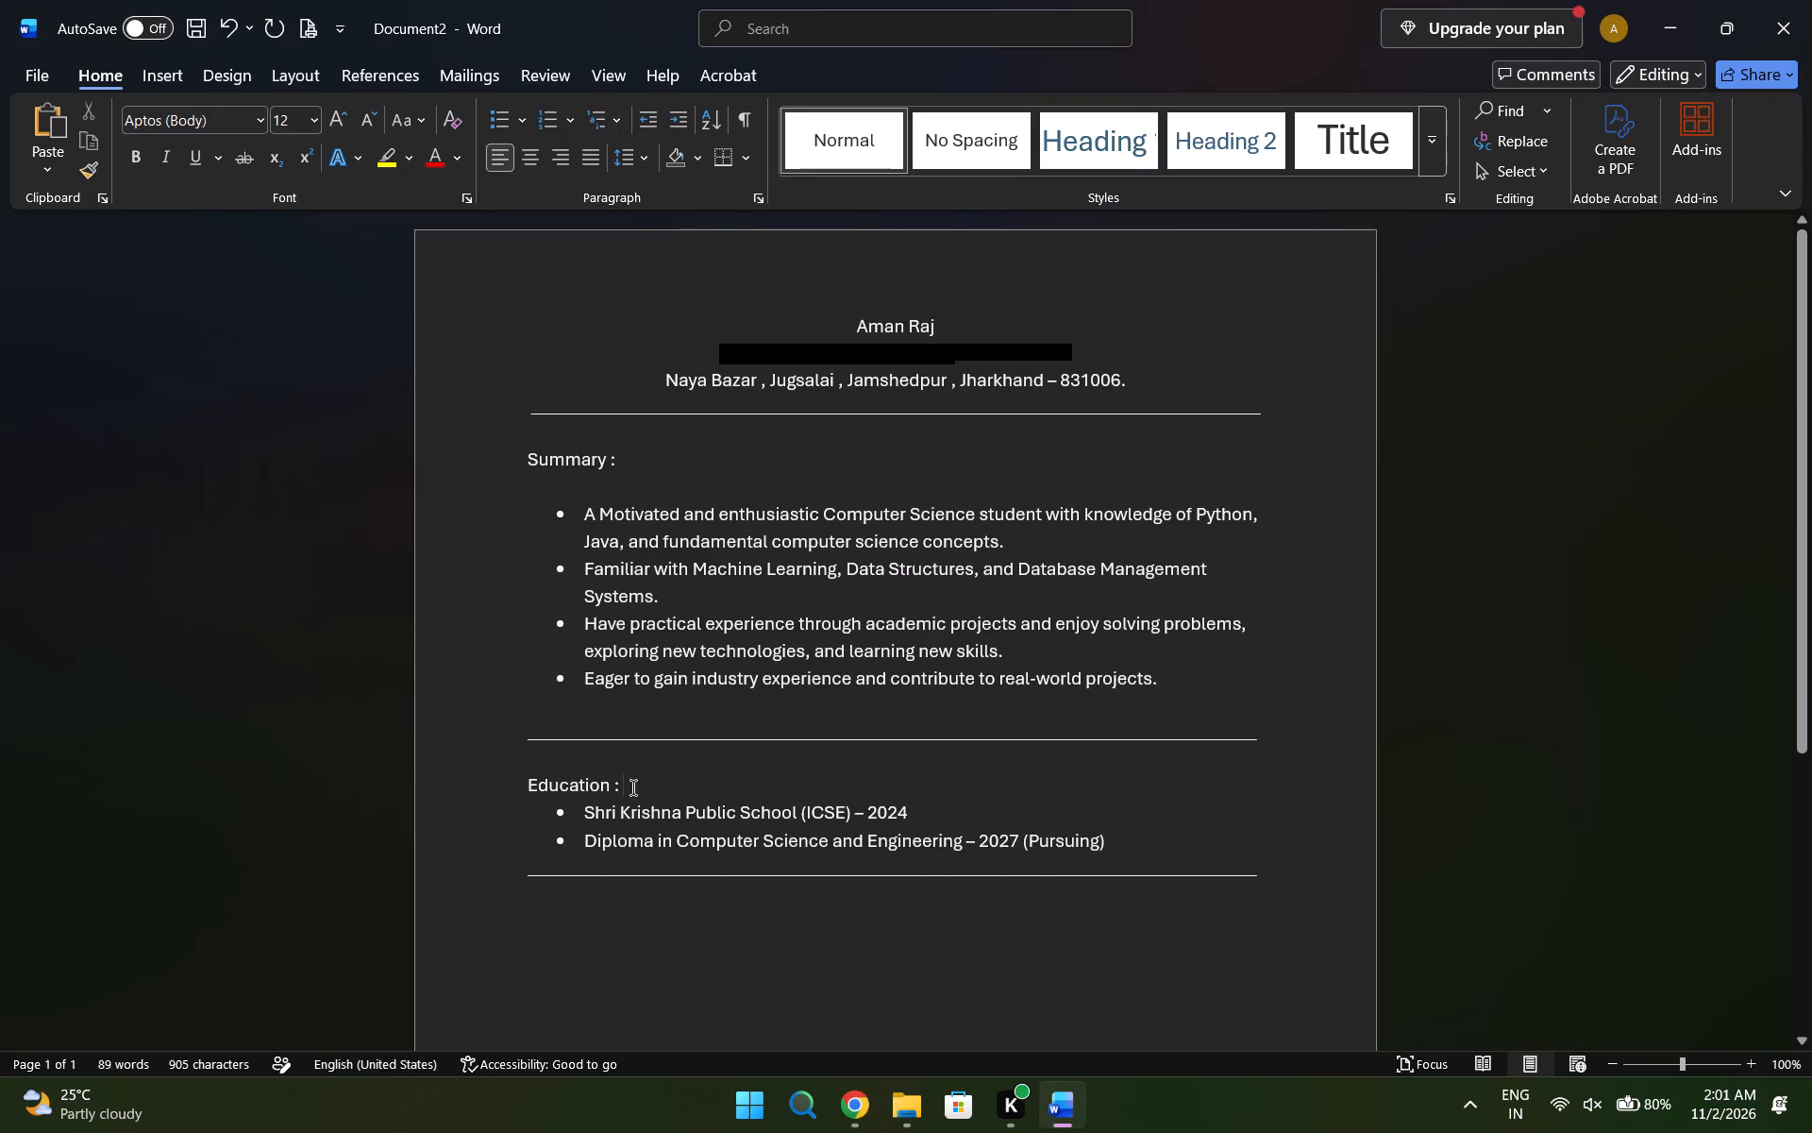
{"action": "left_click_drag", "start_coordinate": [633, 787], "coordinate": [534, 773]}
{"action": "left_click", "coordinate": [646, 153]}
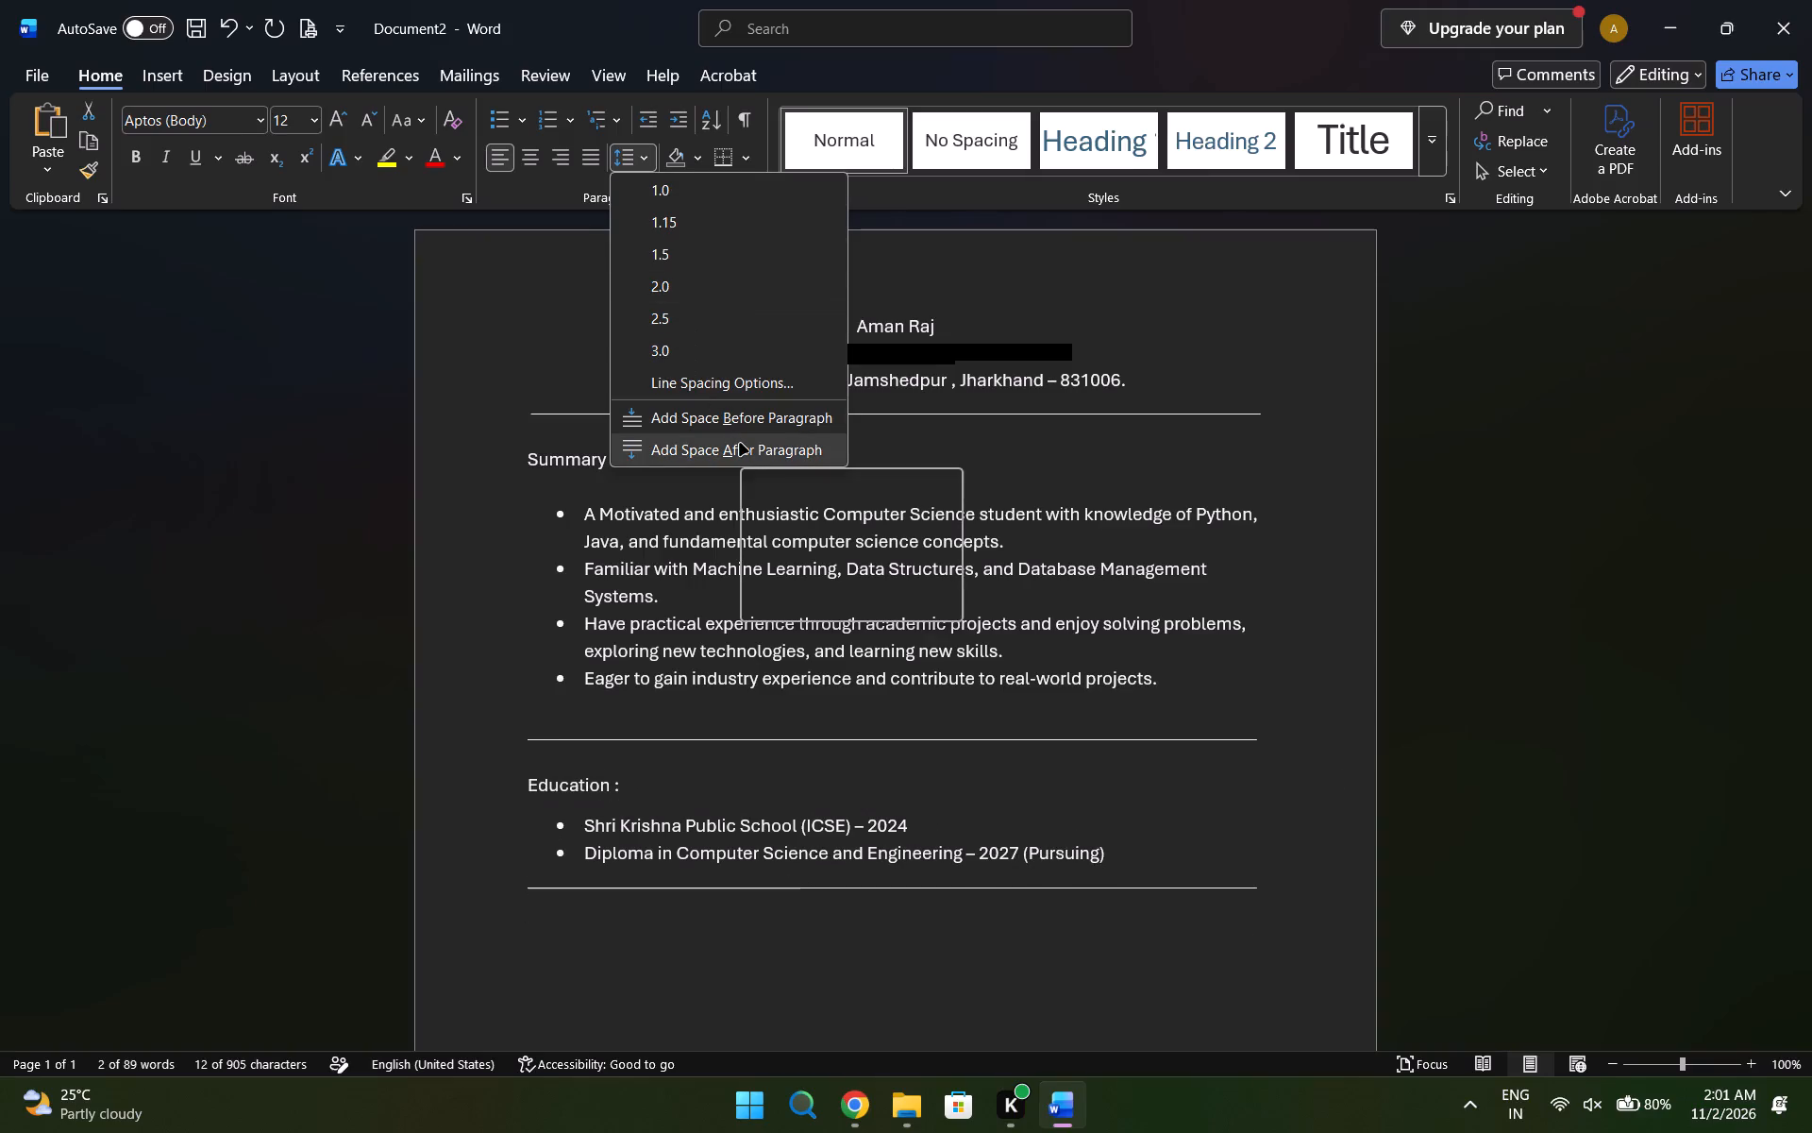
{"action": "left_click", "coordinate": [740, 444]}
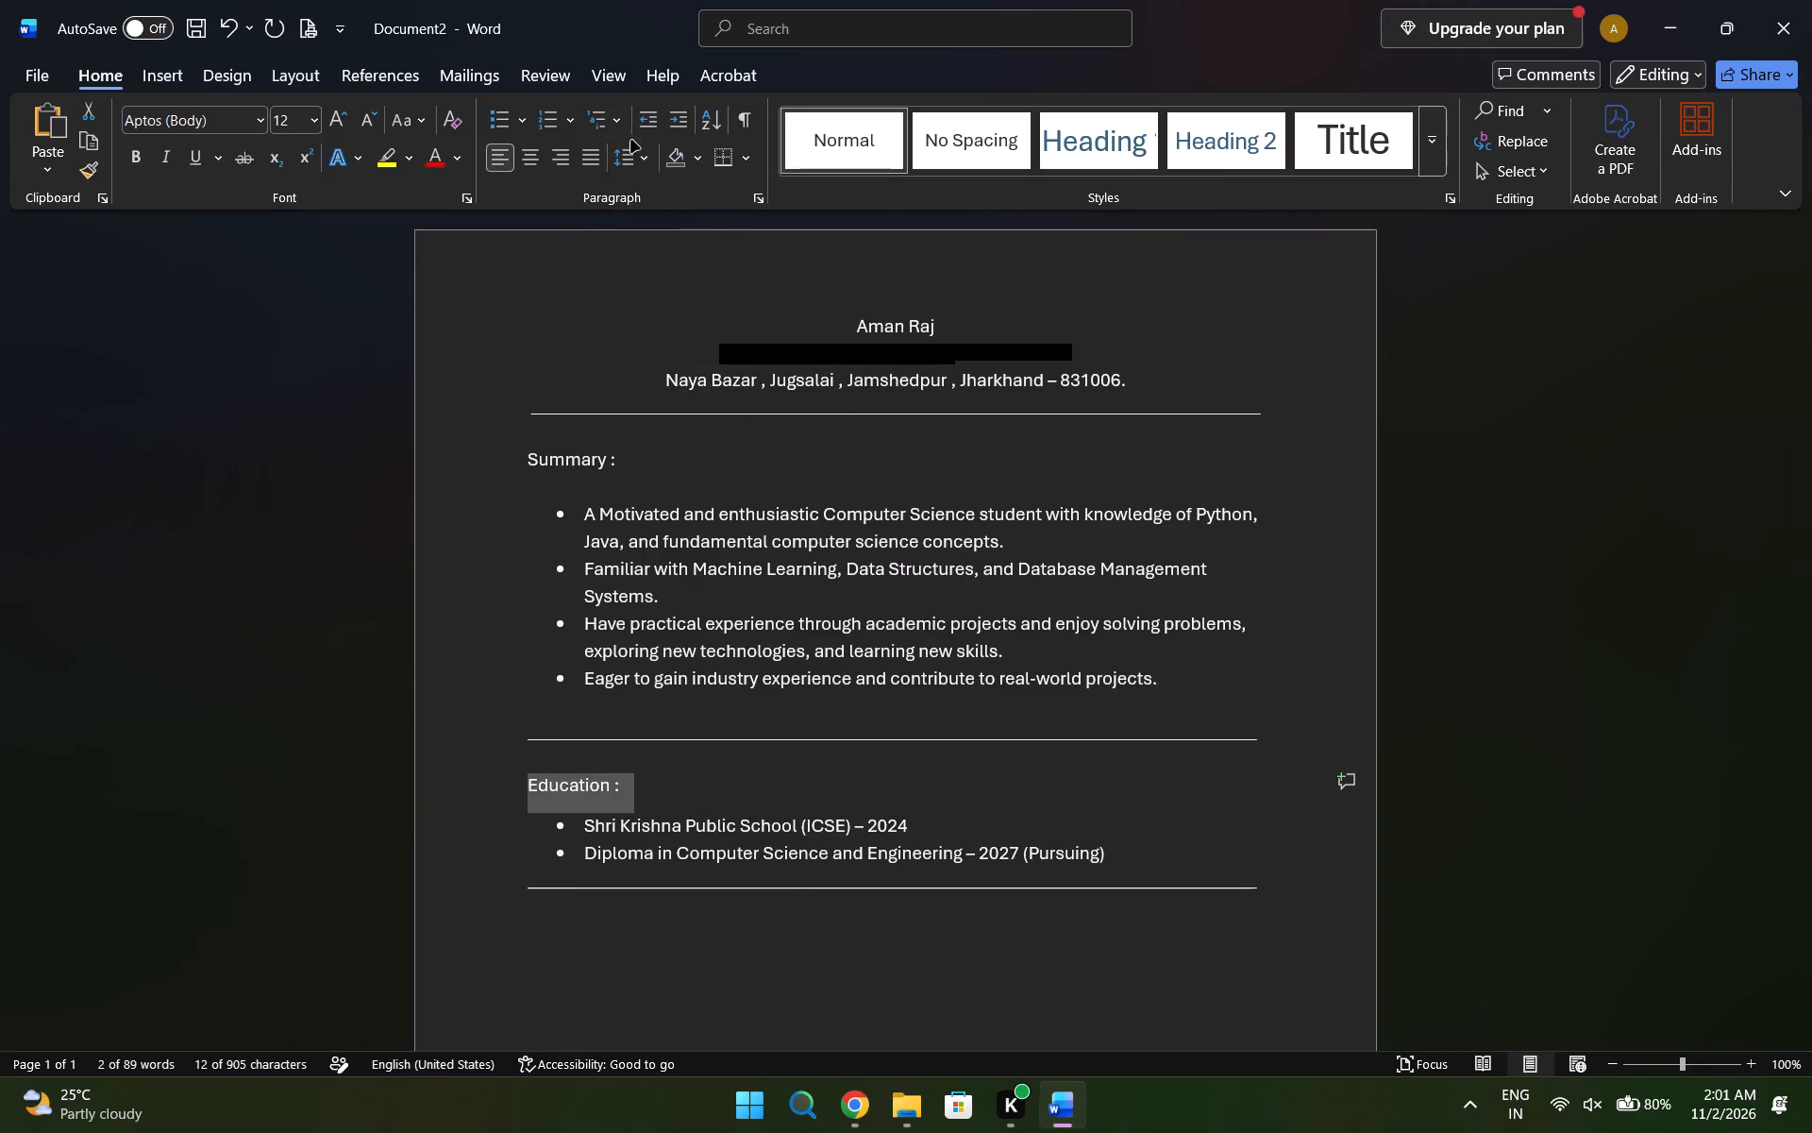
{"action": "left_click", "coordinate": [640, 161]}
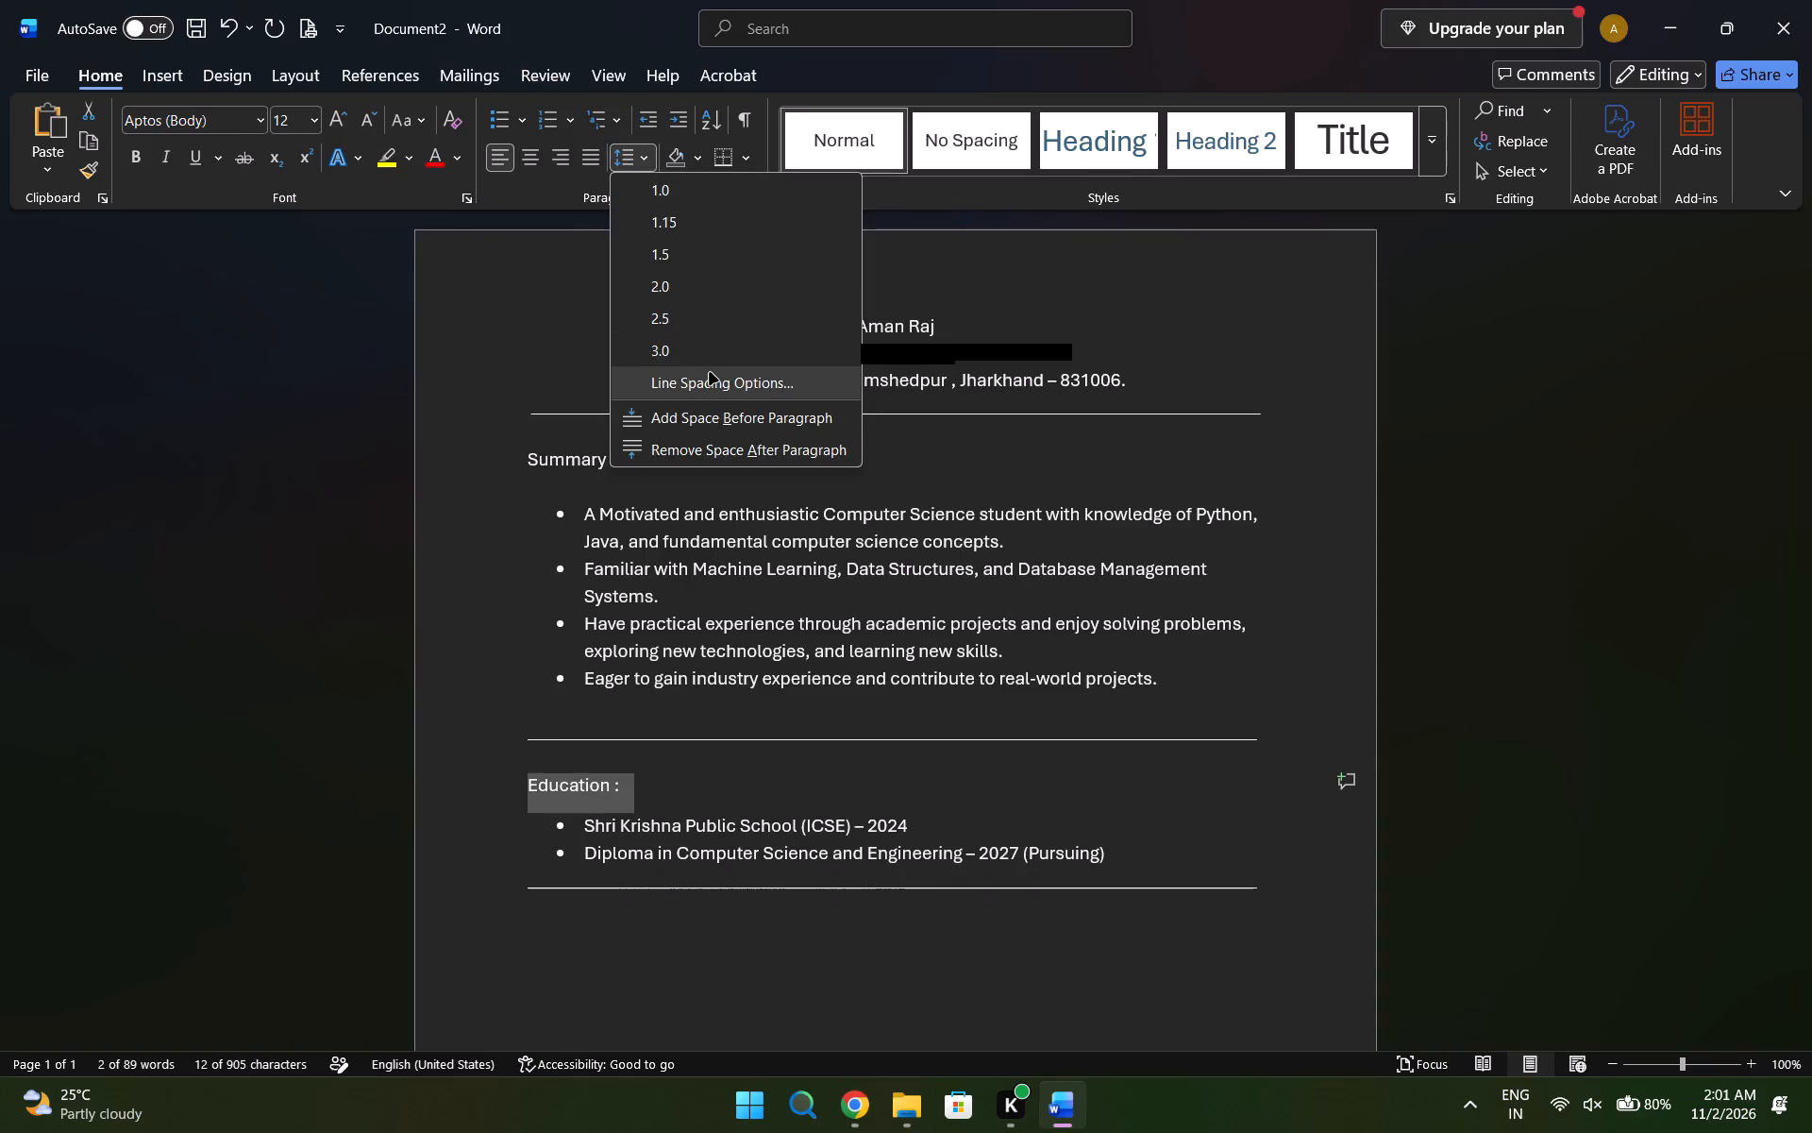
{"action": "left_click", "coordinate": [517, 633]}
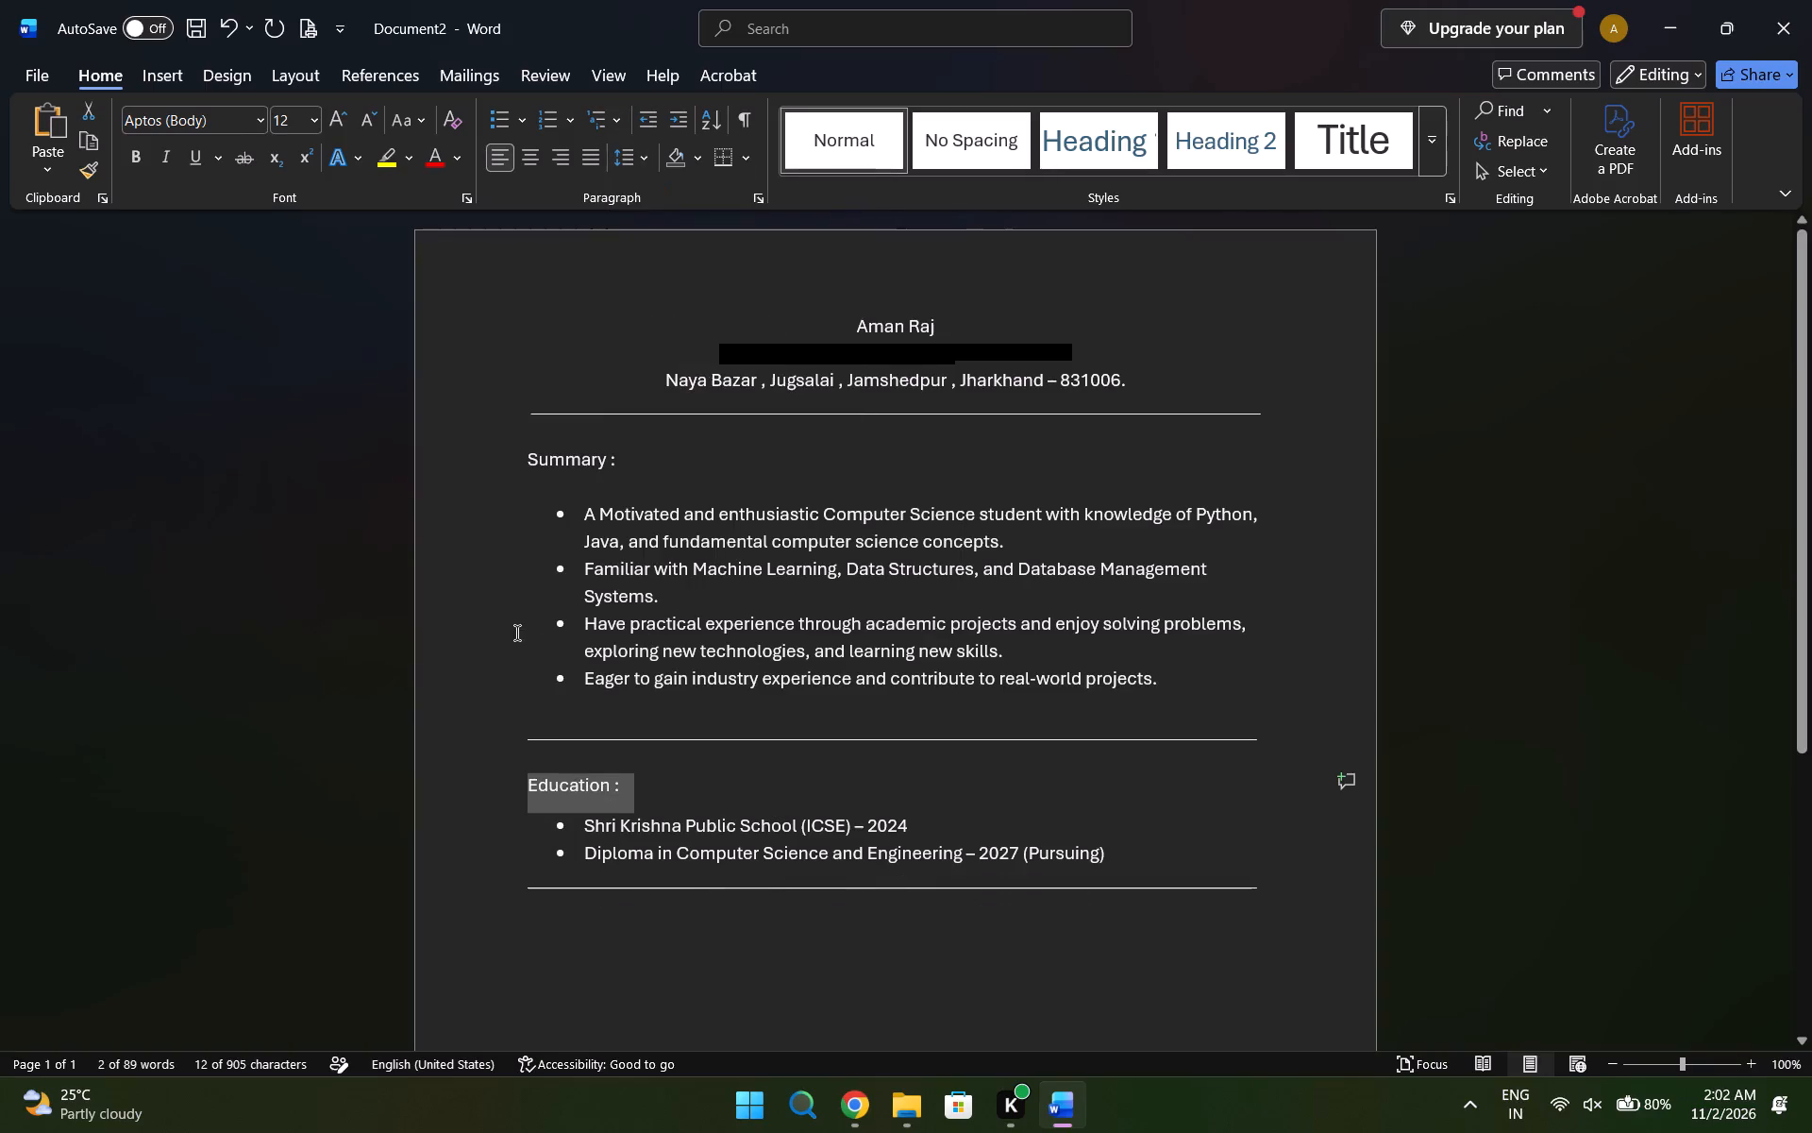
{"action": "left_click", "coordinate": [451, 614]}
Delete the blank line between the "Summary :" heading and its bullets.
{"action": "left_click", "coordinate": [619, 449]}
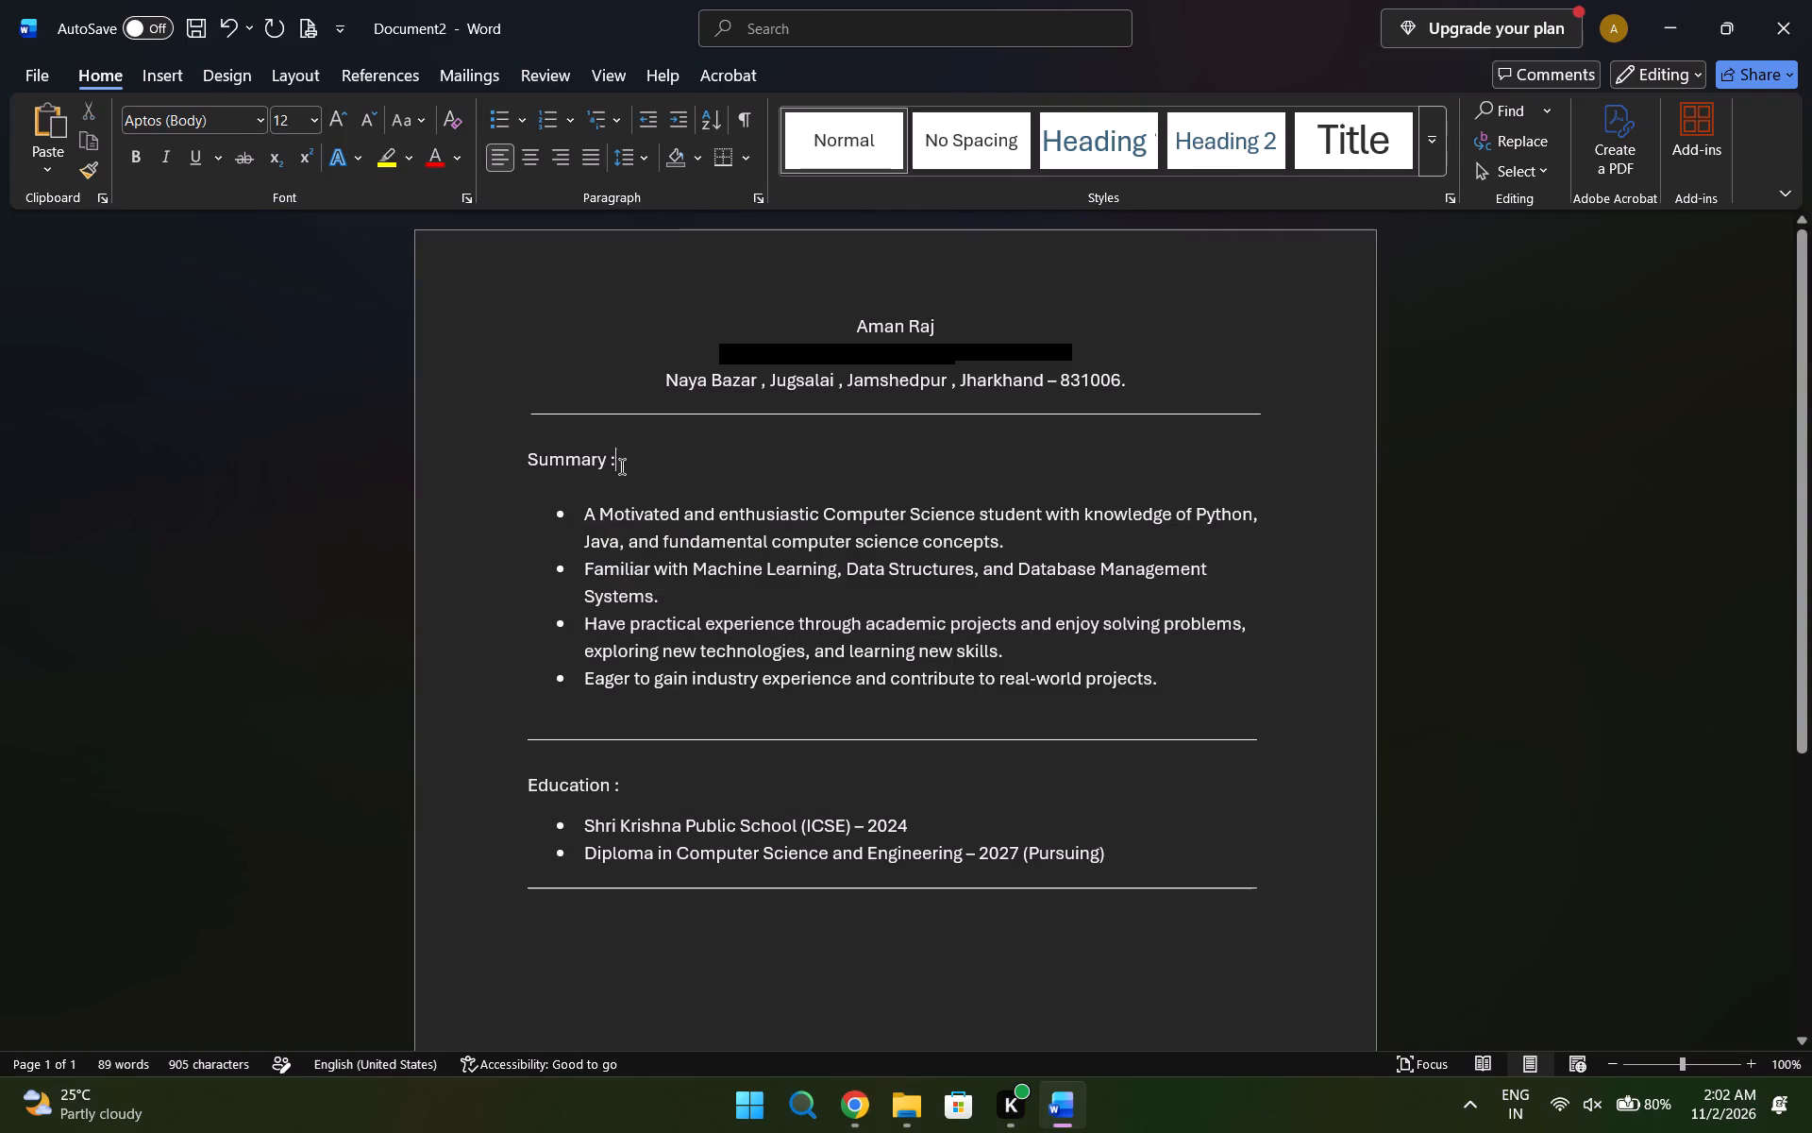
{"action": "left_click", "coordinate": [623, 478]}
{"action": "key", "text": "BackSpace"}
Add space after the "Summary :" heading paragraph to separate it from its bullets.
{"action": "left_click_drag", "start_coordinate": [623, 480], "coordinate": [542, 476]}
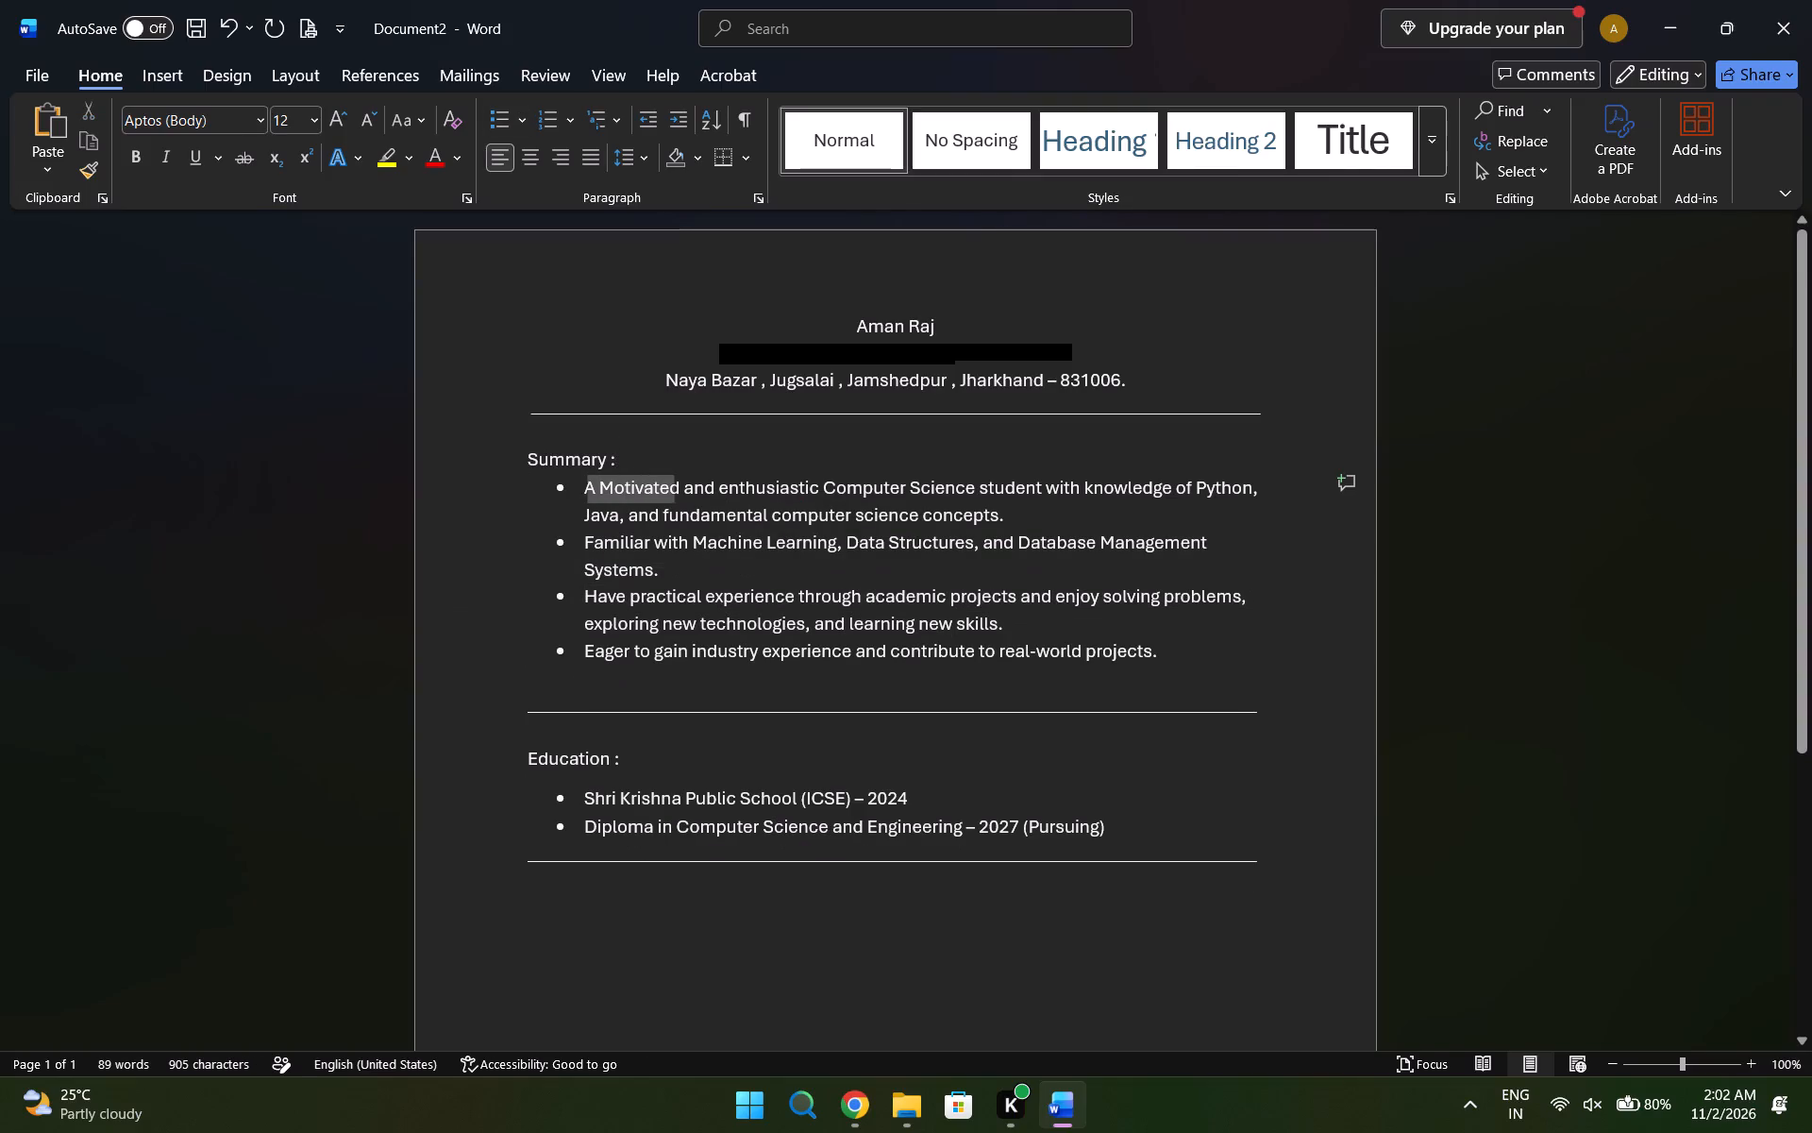
{"action": "left_click_drag", "start_coordinate": [542, 476], "coordinate": [532, 476]}
{"action": "left_click", "coordinate": [718, 502]}
{"action": "left_click_drag", "start_coordinate": [678, 460], "coordinate": [540, 451]}
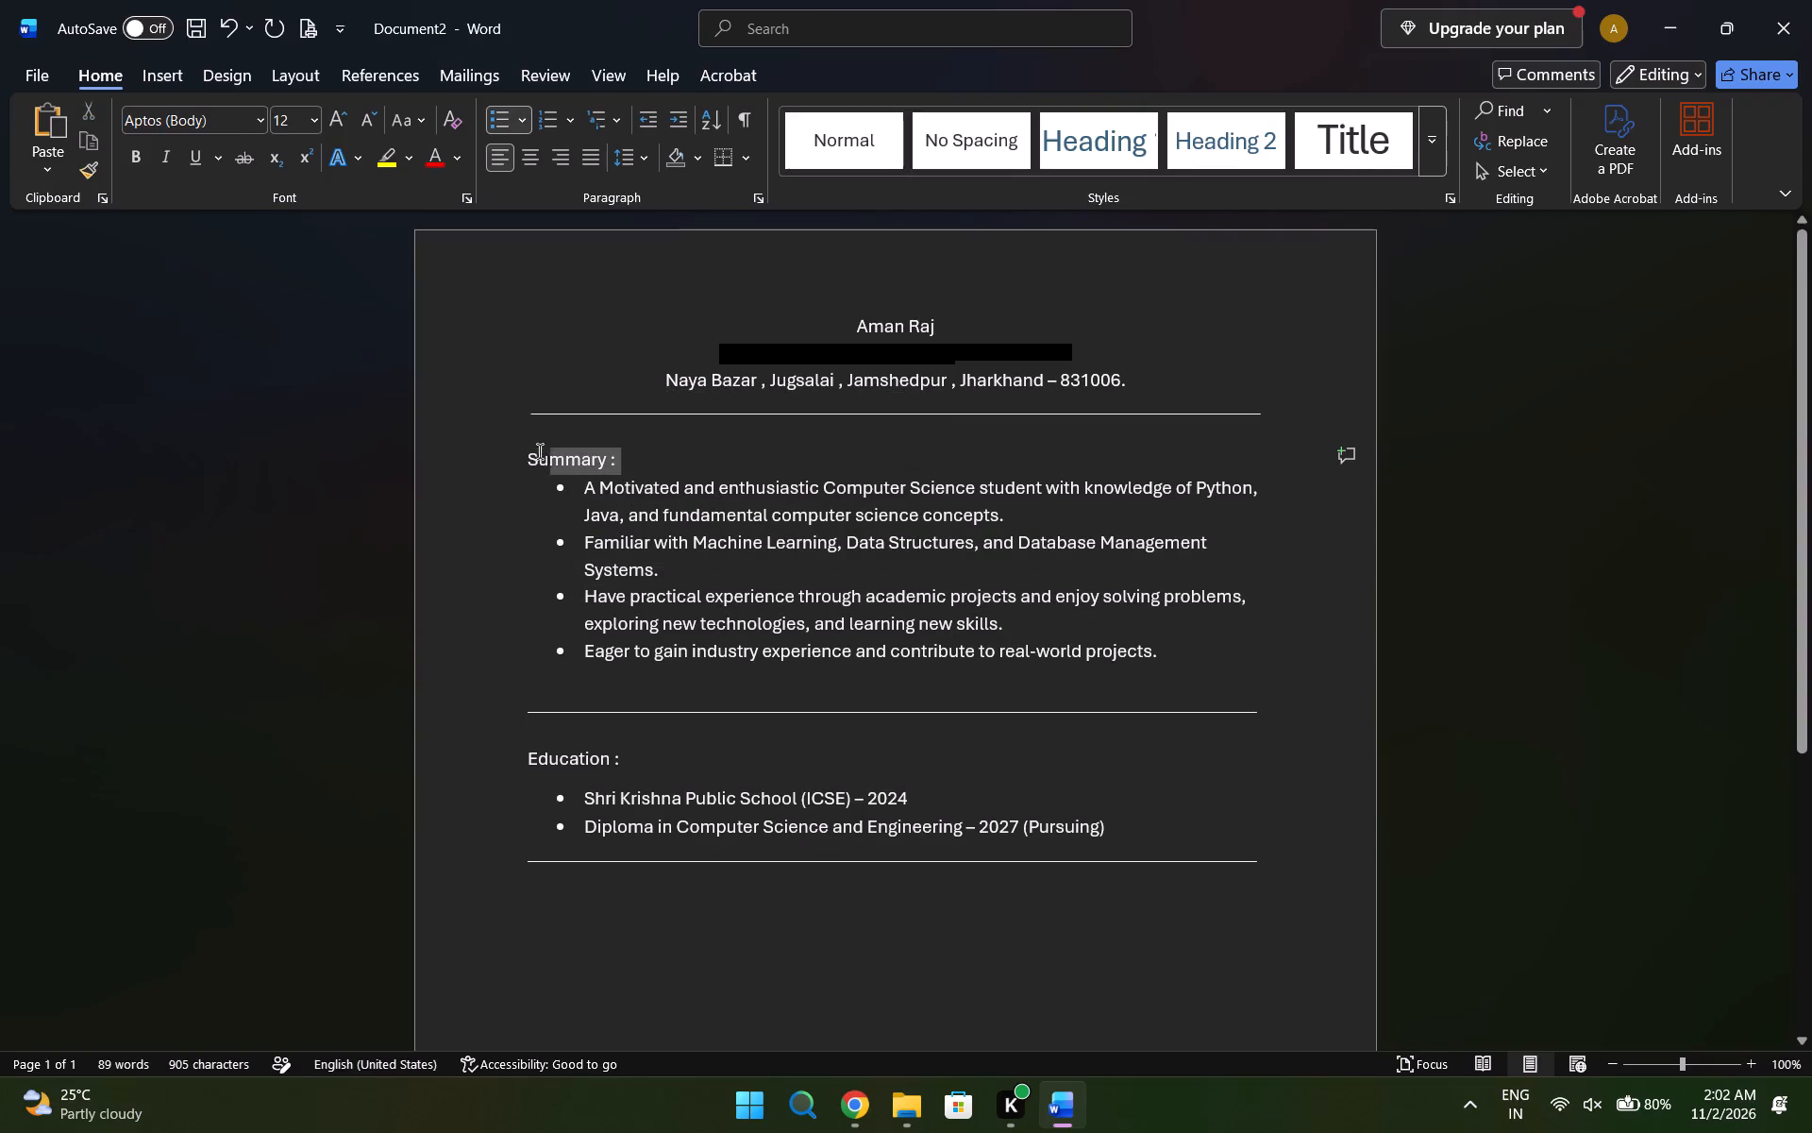
{"action": "left_click_drag", "start_coordinate": [540, 451], "coordinate": [538, 451]}
{"action": "left_click", "coordinate": [646, 159]}
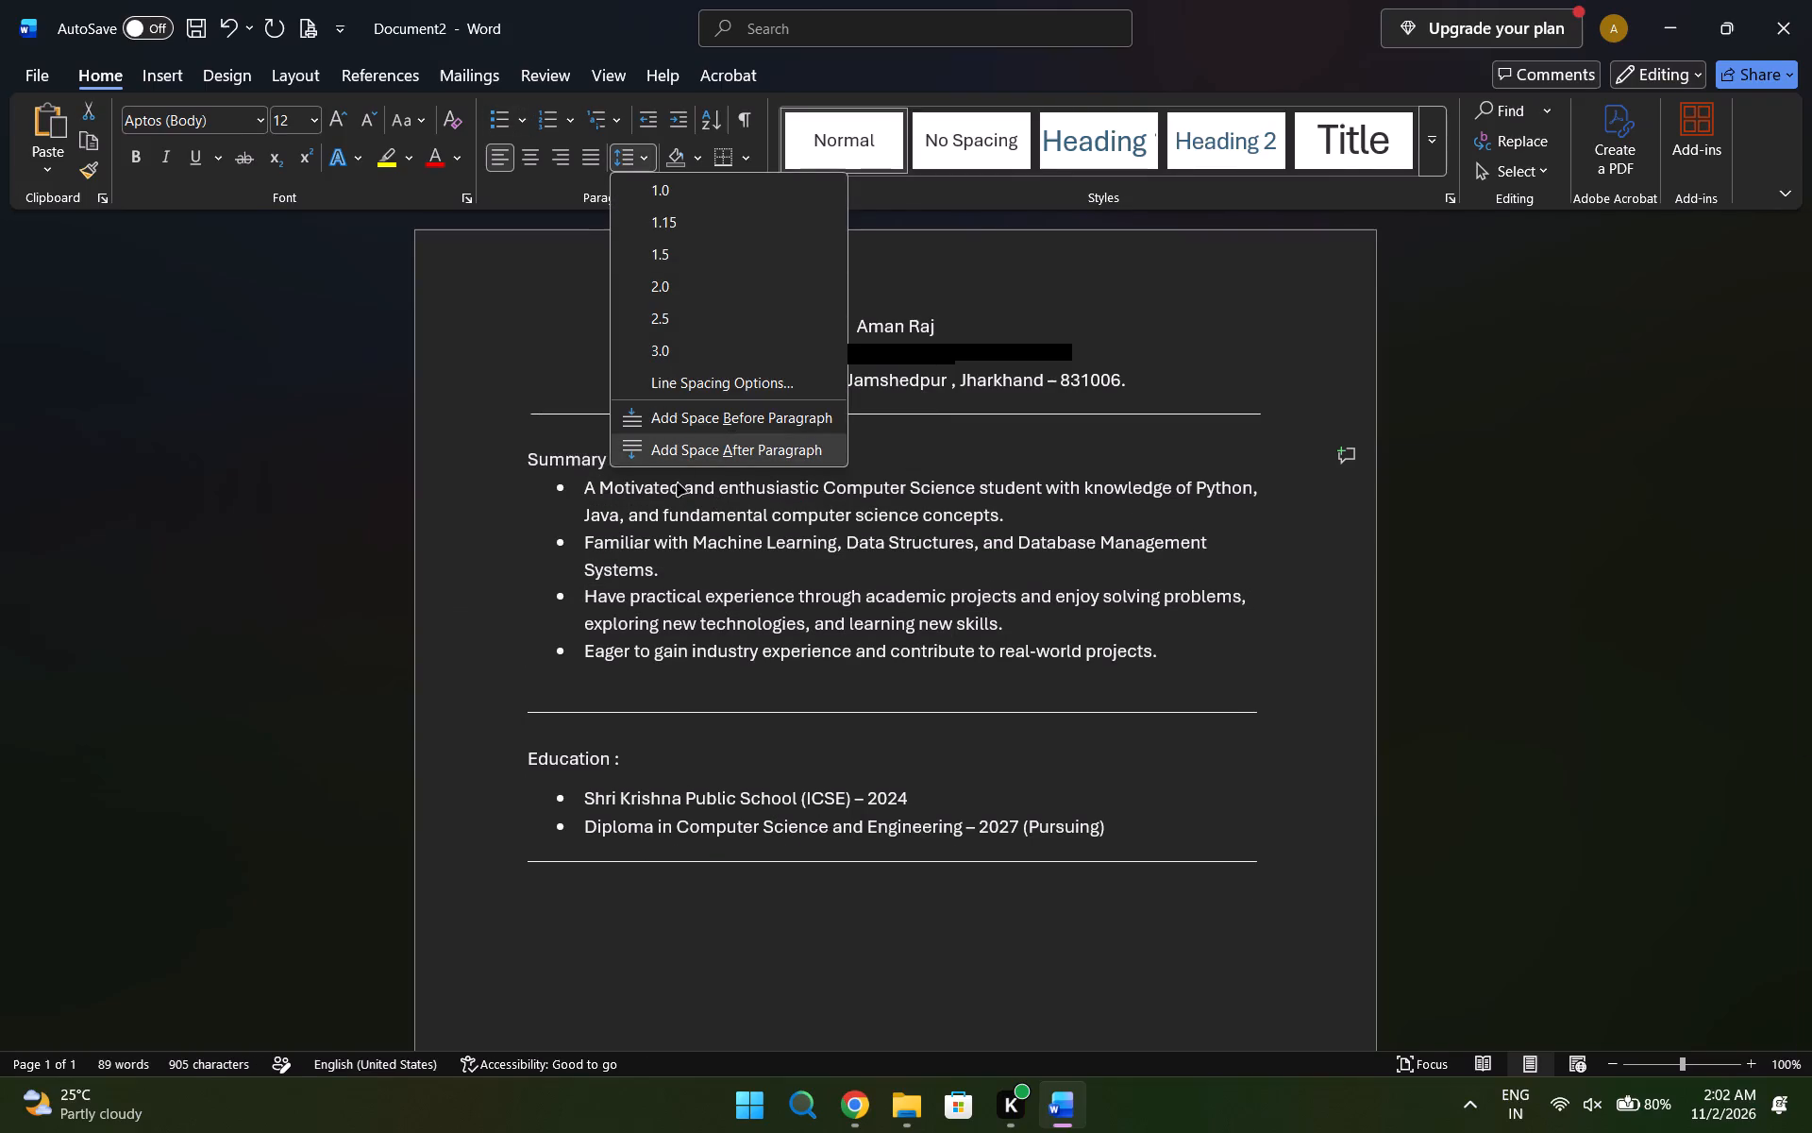
{"action": "left_click", "coordinate": [704, 448]}
{"action": "left_click", "coordinate": [1591, 482]}
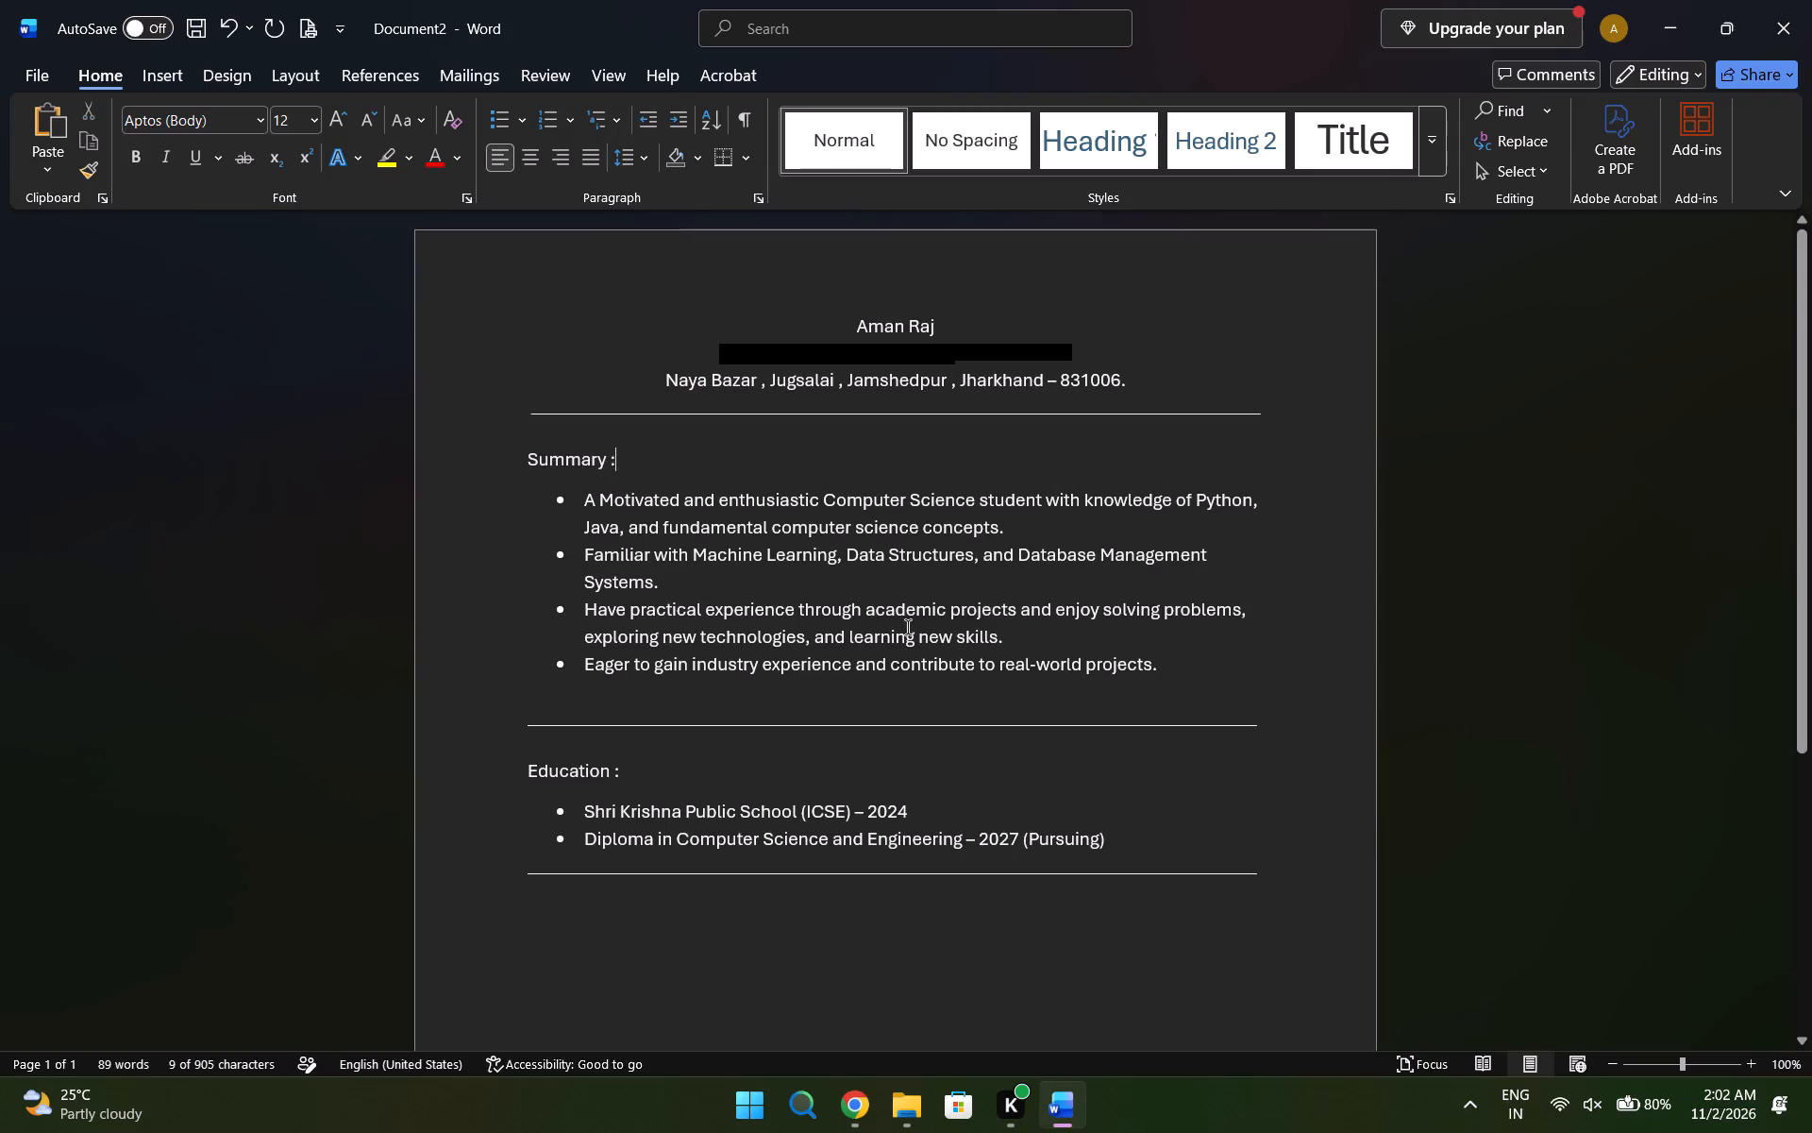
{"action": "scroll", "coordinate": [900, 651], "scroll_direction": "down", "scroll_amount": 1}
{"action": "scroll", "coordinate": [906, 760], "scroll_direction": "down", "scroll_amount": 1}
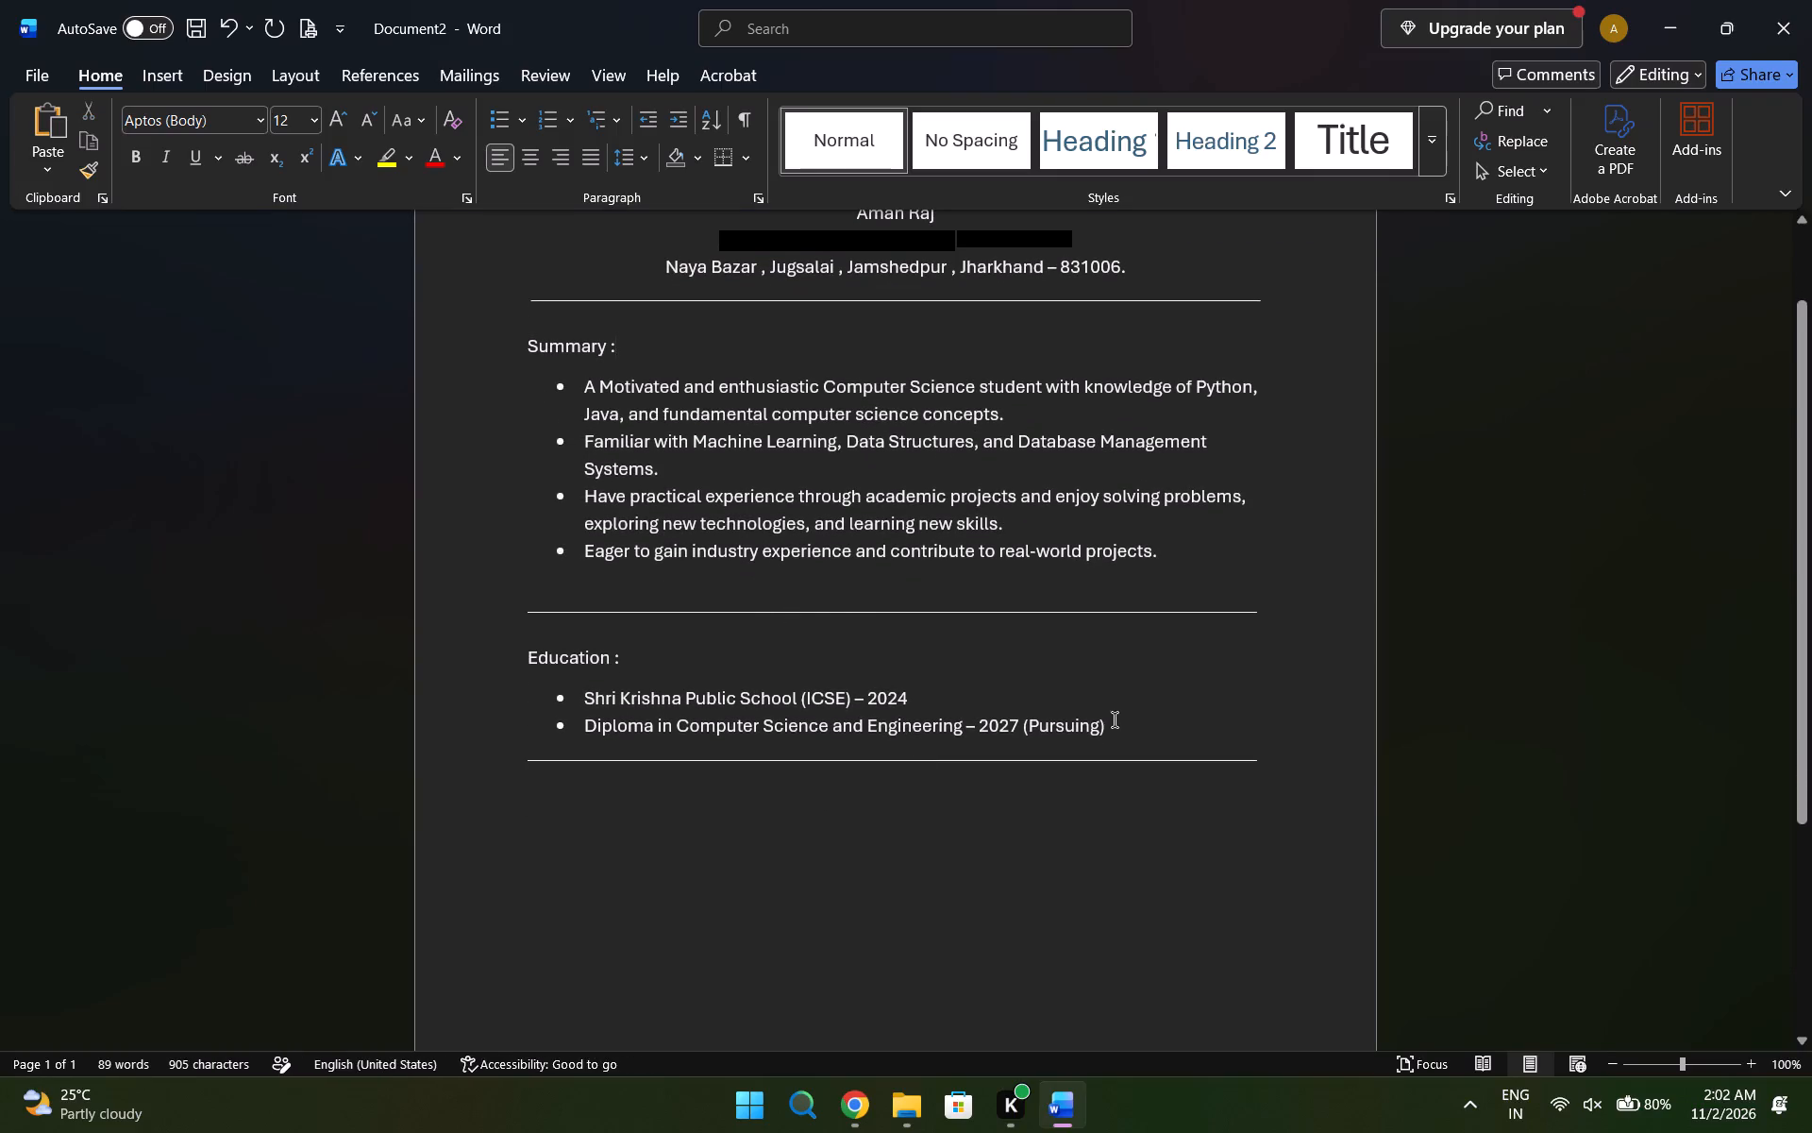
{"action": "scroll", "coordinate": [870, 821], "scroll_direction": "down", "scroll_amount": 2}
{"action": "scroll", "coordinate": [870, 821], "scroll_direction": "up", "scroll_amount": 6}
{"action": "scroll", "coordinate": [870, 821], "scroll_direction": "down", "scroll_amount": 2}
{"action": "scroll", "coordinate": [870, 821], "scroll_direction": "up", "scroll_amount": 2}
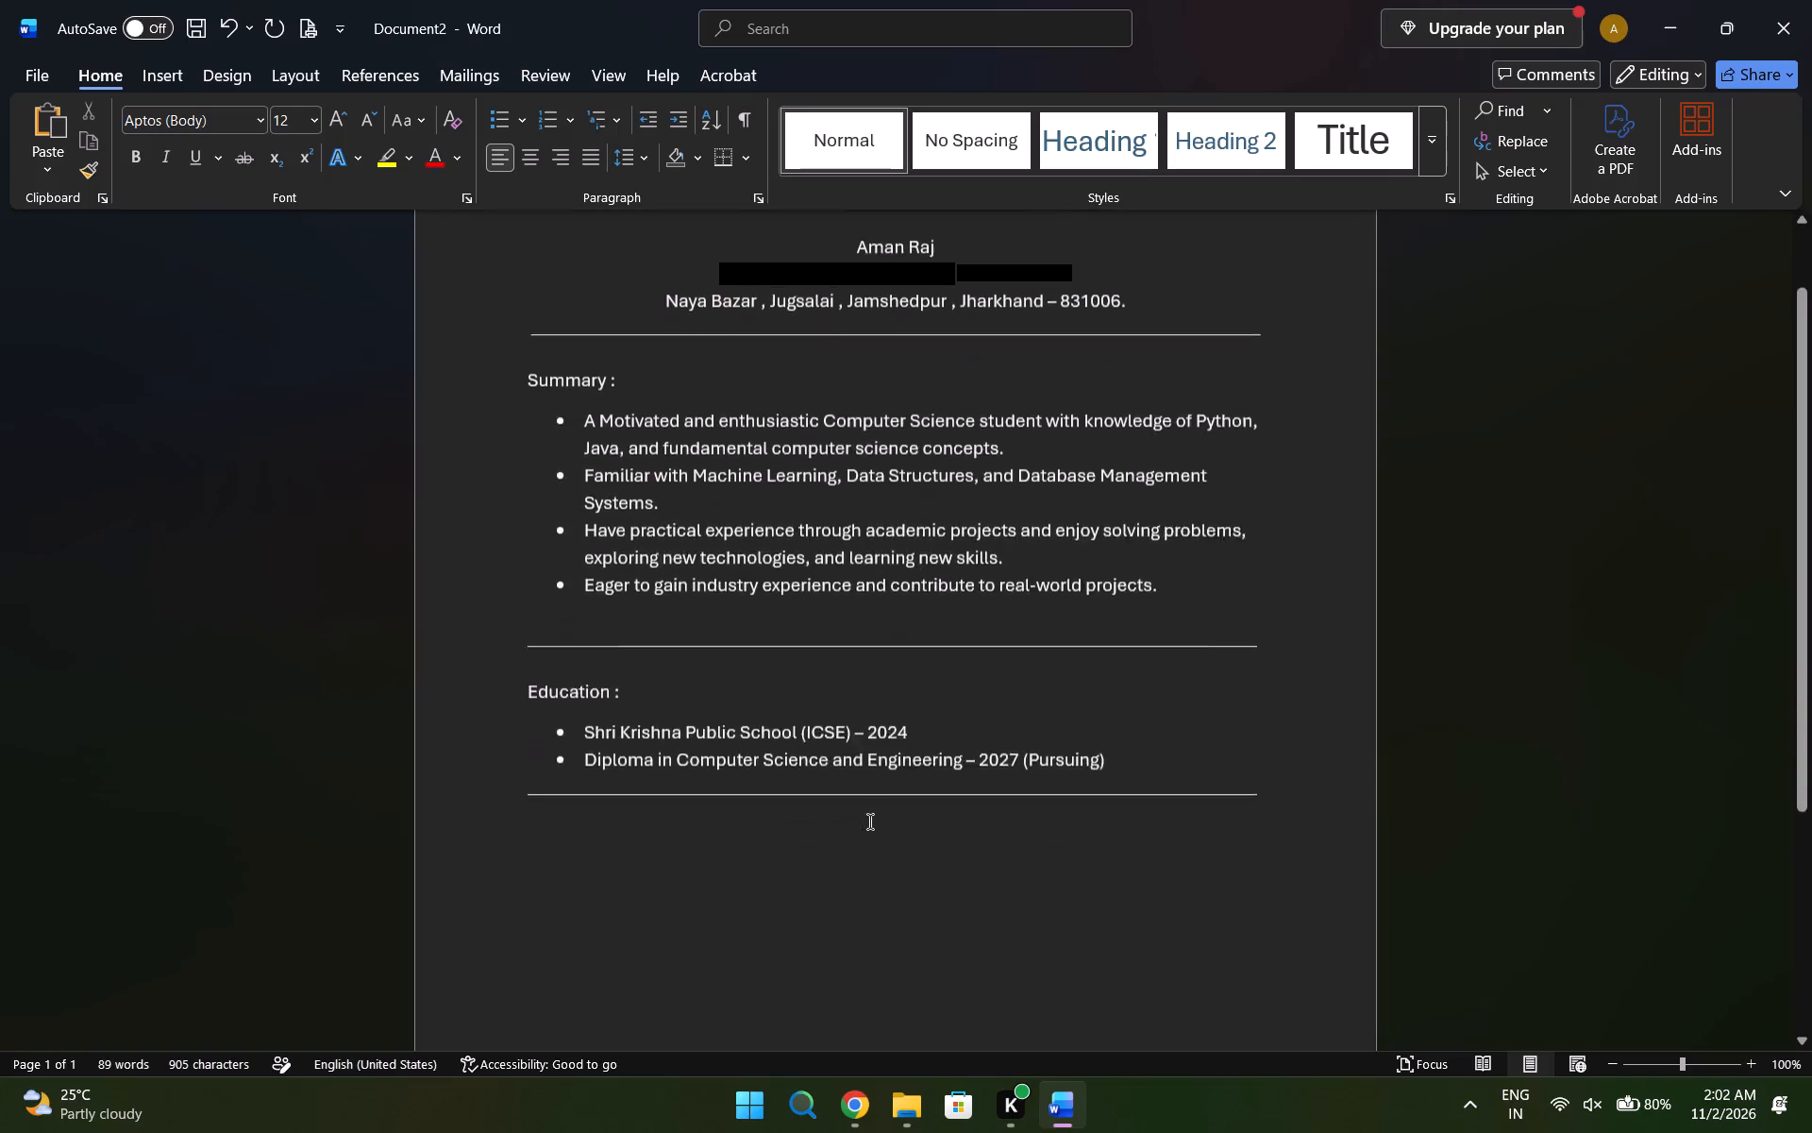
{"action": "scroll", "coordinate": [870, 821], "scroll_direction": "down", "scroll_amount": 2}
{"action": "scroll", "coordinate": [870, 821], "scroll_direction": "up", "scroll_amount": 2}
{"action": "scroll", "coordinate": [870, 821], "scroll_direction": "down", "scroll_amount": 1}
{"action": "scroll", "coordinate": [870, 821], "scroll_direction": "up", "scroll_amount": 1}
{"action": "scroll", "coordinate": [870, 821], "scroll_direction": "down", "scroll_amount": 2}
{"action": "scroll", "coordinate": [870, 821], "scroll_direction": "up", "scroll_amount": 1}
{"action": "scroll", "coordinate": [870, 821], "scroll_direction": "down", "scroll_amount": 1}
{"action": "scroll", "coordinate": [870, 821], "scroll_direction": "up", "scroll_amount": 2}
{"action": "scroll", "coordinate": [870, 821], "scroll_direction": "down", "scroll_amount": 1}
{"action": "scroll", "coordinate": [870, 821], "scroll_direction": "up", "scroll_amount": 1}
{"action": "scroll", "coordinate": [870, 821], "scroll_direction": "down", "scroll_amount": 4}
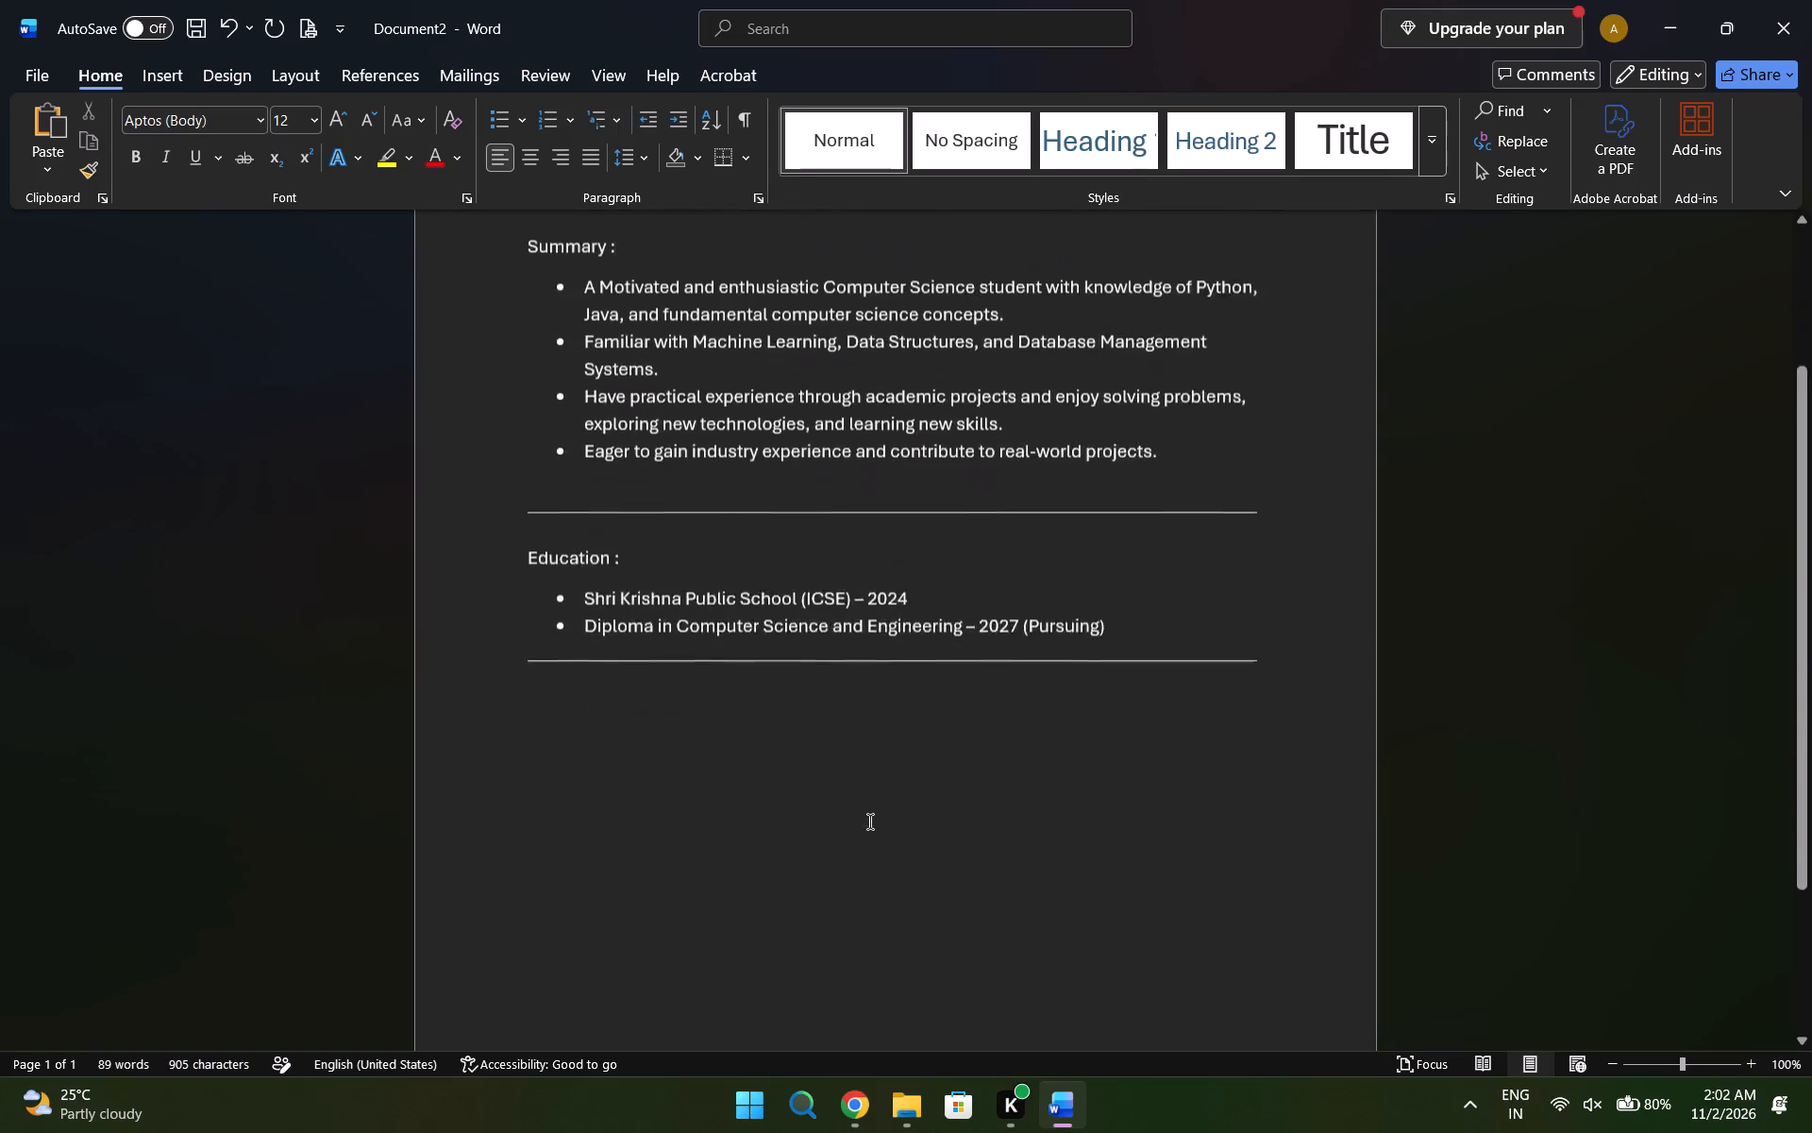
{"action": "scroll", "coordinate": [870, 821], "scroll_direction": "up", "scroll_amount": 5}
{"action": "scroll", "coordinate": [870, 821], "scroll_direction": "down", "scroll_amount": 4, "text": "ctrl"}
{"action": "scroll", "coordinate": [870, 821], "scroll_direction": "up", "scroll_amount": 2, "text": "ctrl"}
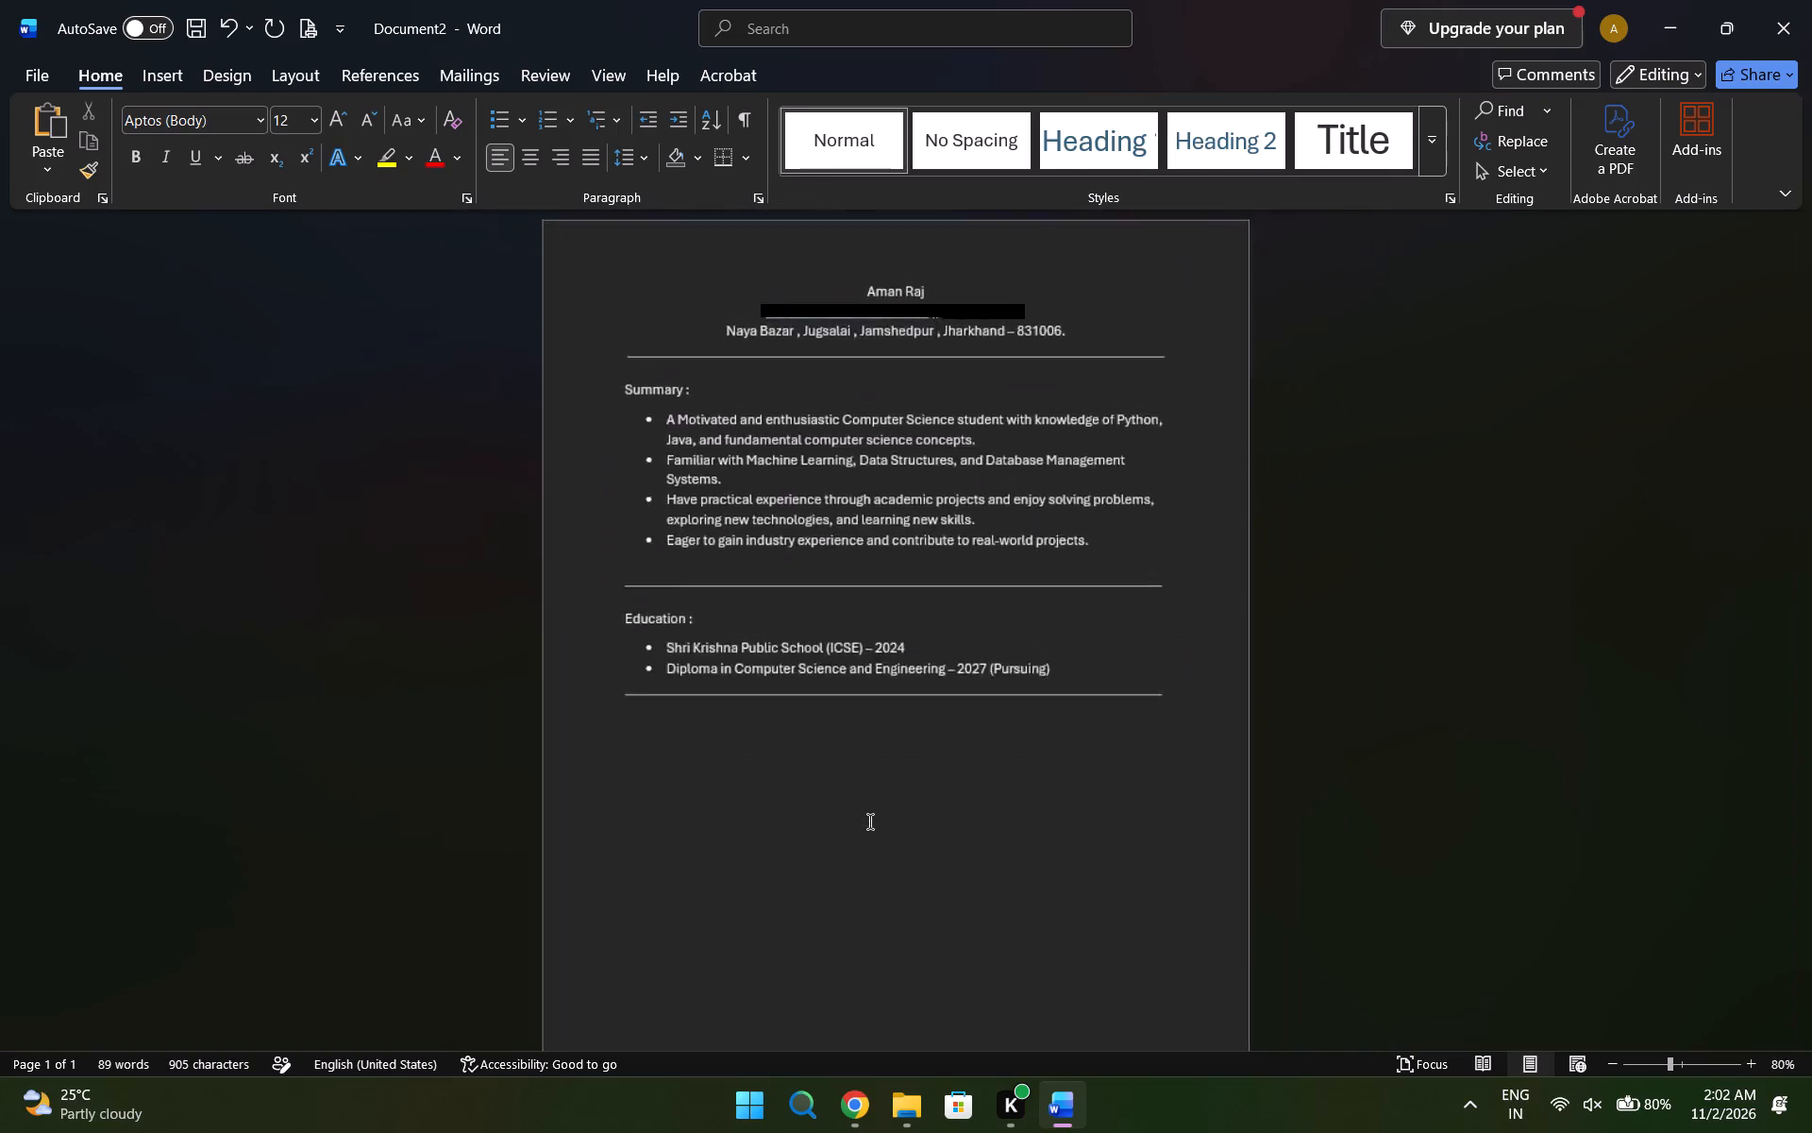
Change the capital M of "Motivated" in the first Summary bullet to lowercase so it reads "A motivated".
{"action": "scroll", "coordinate": [870, 821], "scroll_direction": "up", "scroll_amount": 3, "text": "ctrl"}
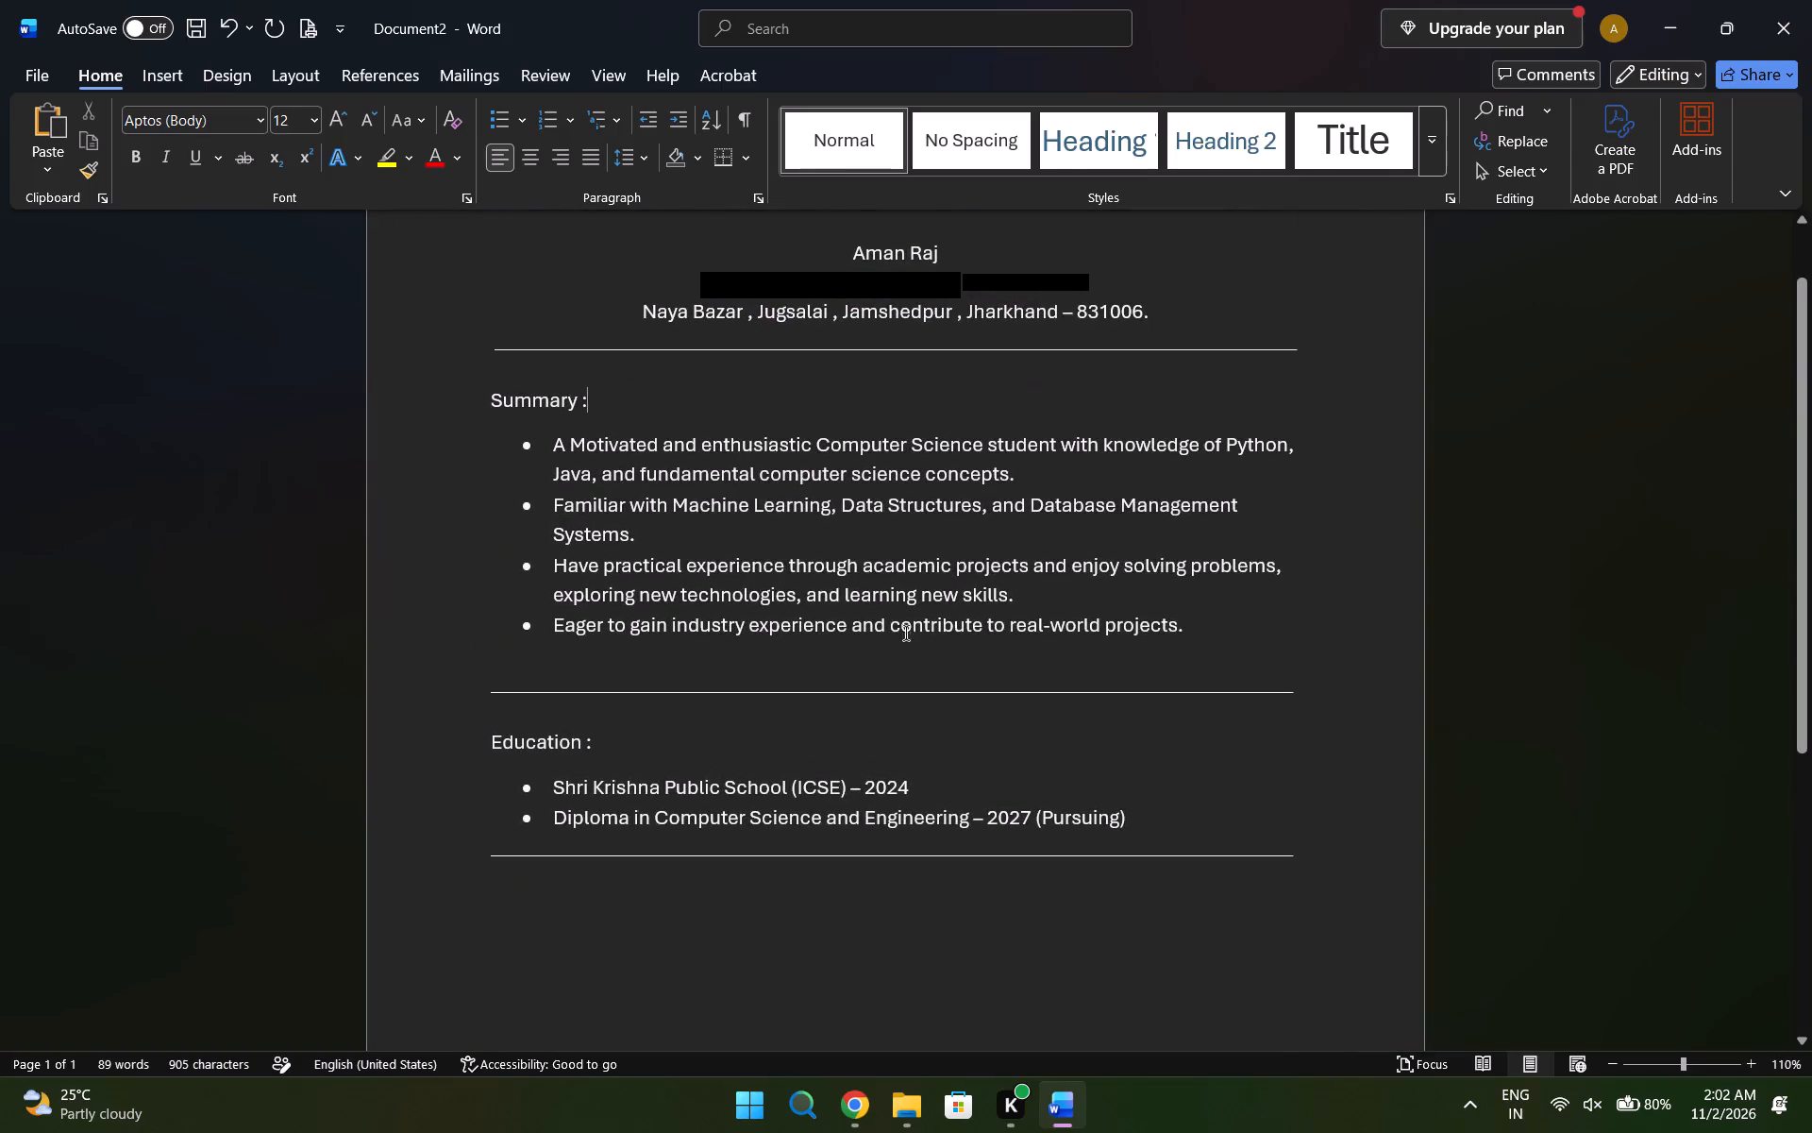
{"action": "scroll", "coordinate": [904, 605], "scroll_direction": "up", "scroll_amount": 1}
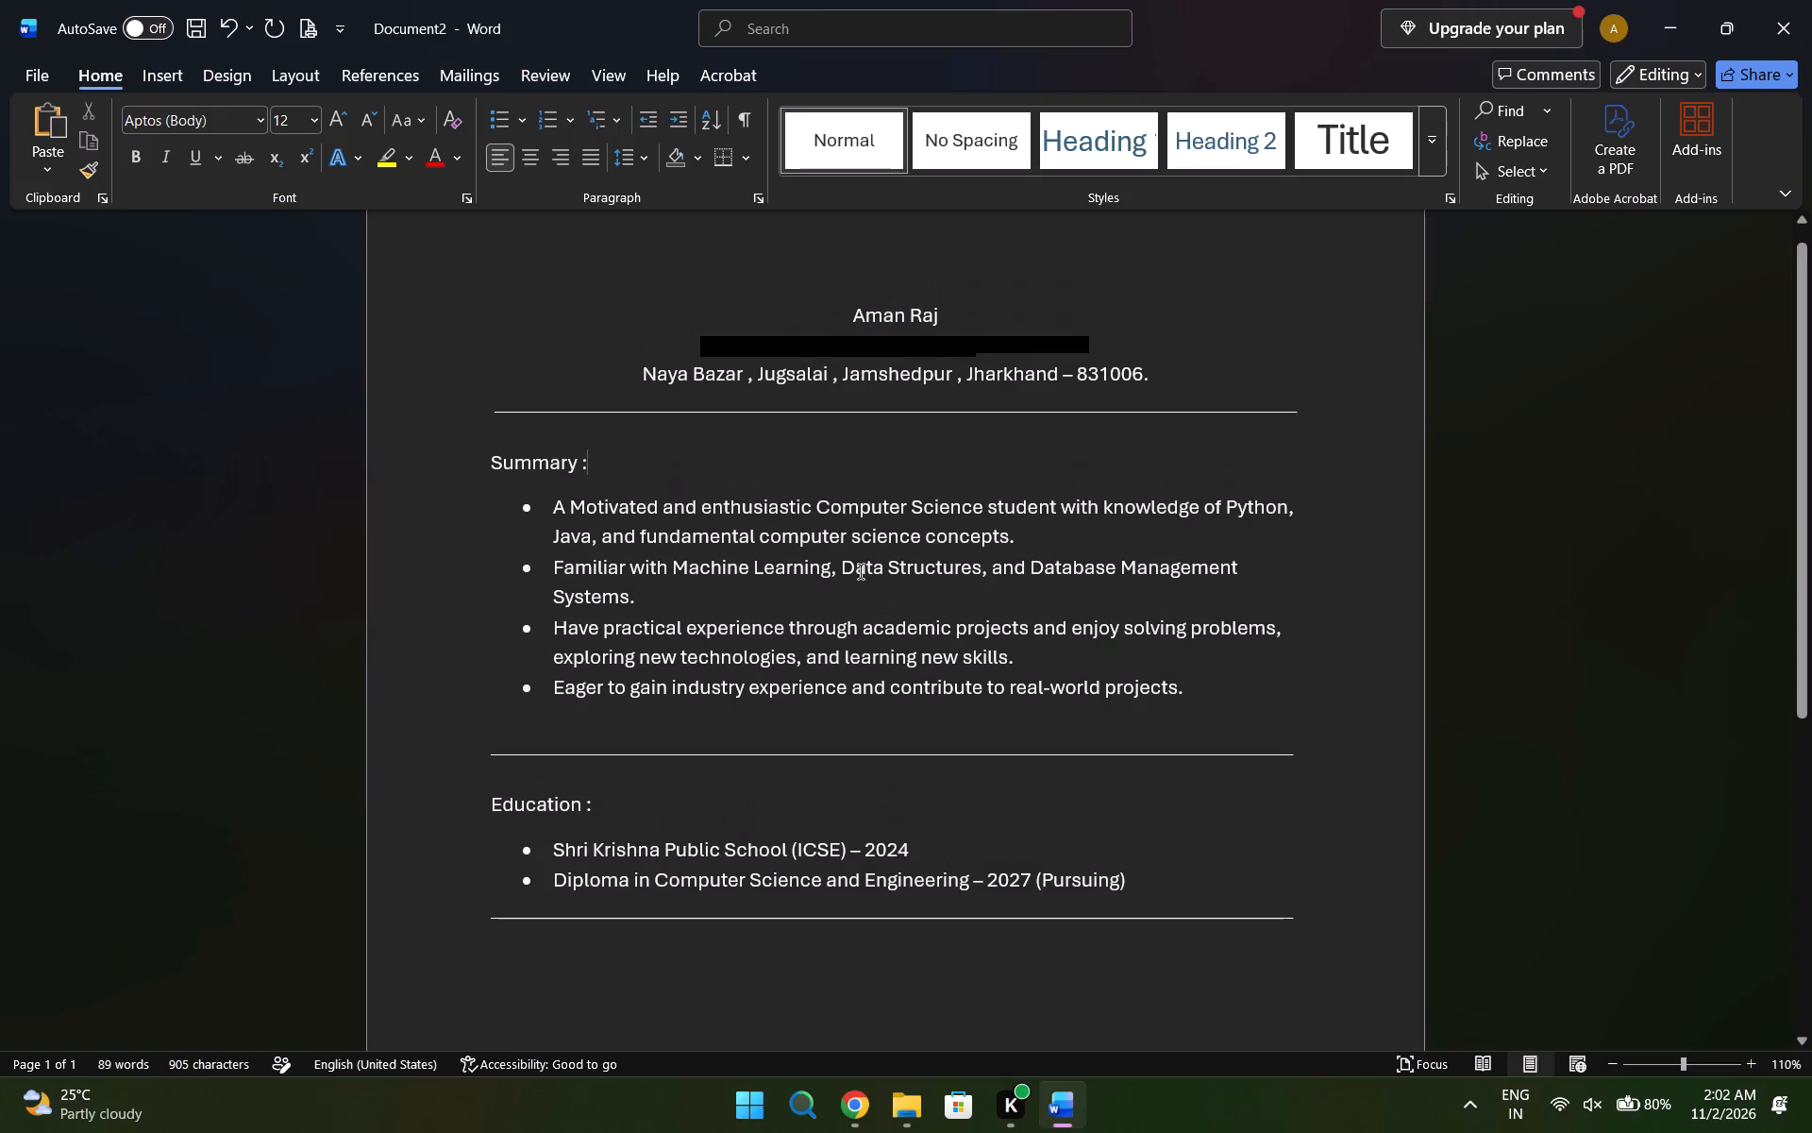
{"action": "left_click", "coordinate": [584, 509]}
{"action": "key", "text": "BackSpace"}
{"action": "key", "text": "m"}
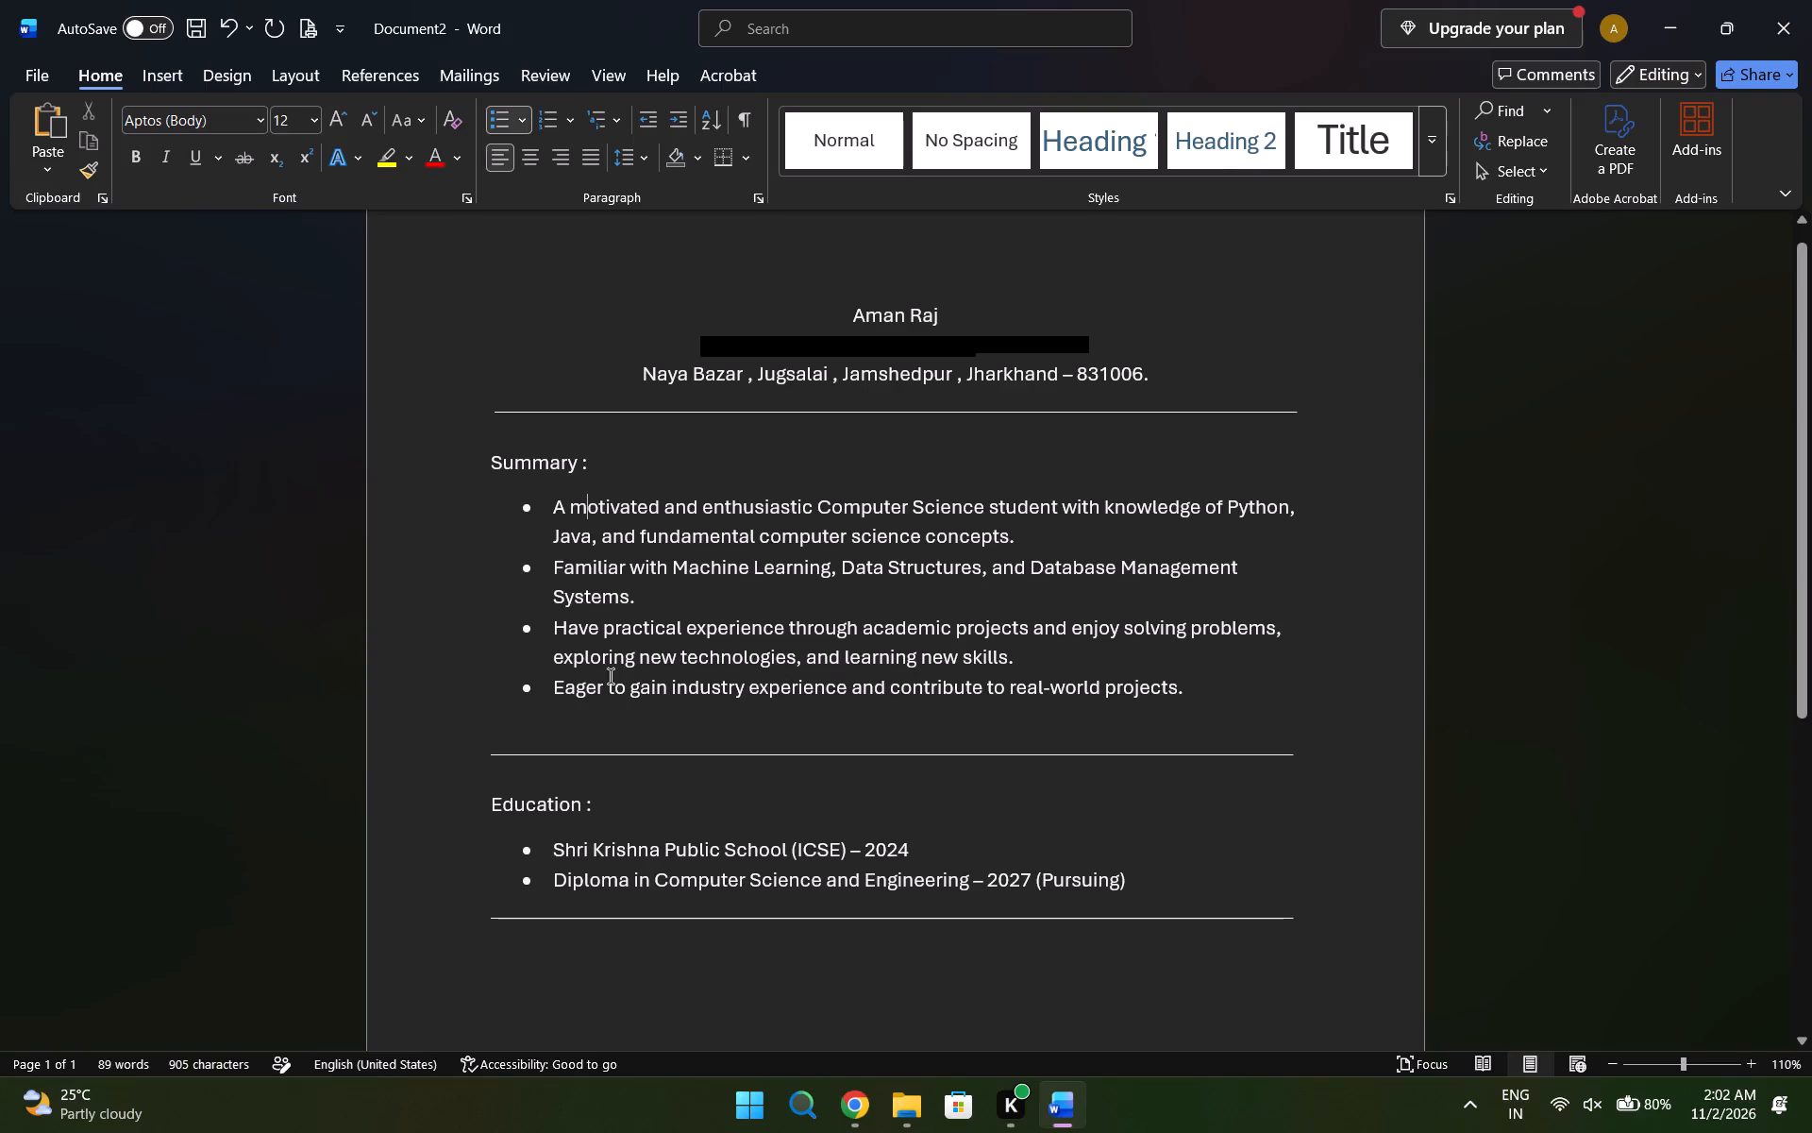
Place the insertion point on the empty line below the divider that closes the Education section.
{"action": "scroll", "coordinate": [710, 733], "scroll_direction": "down", "scroll_amount": 4}
{"action": "scroll", "coordinate": [566, 758], "scroll_direction": "down", "scroll_amount": 1}
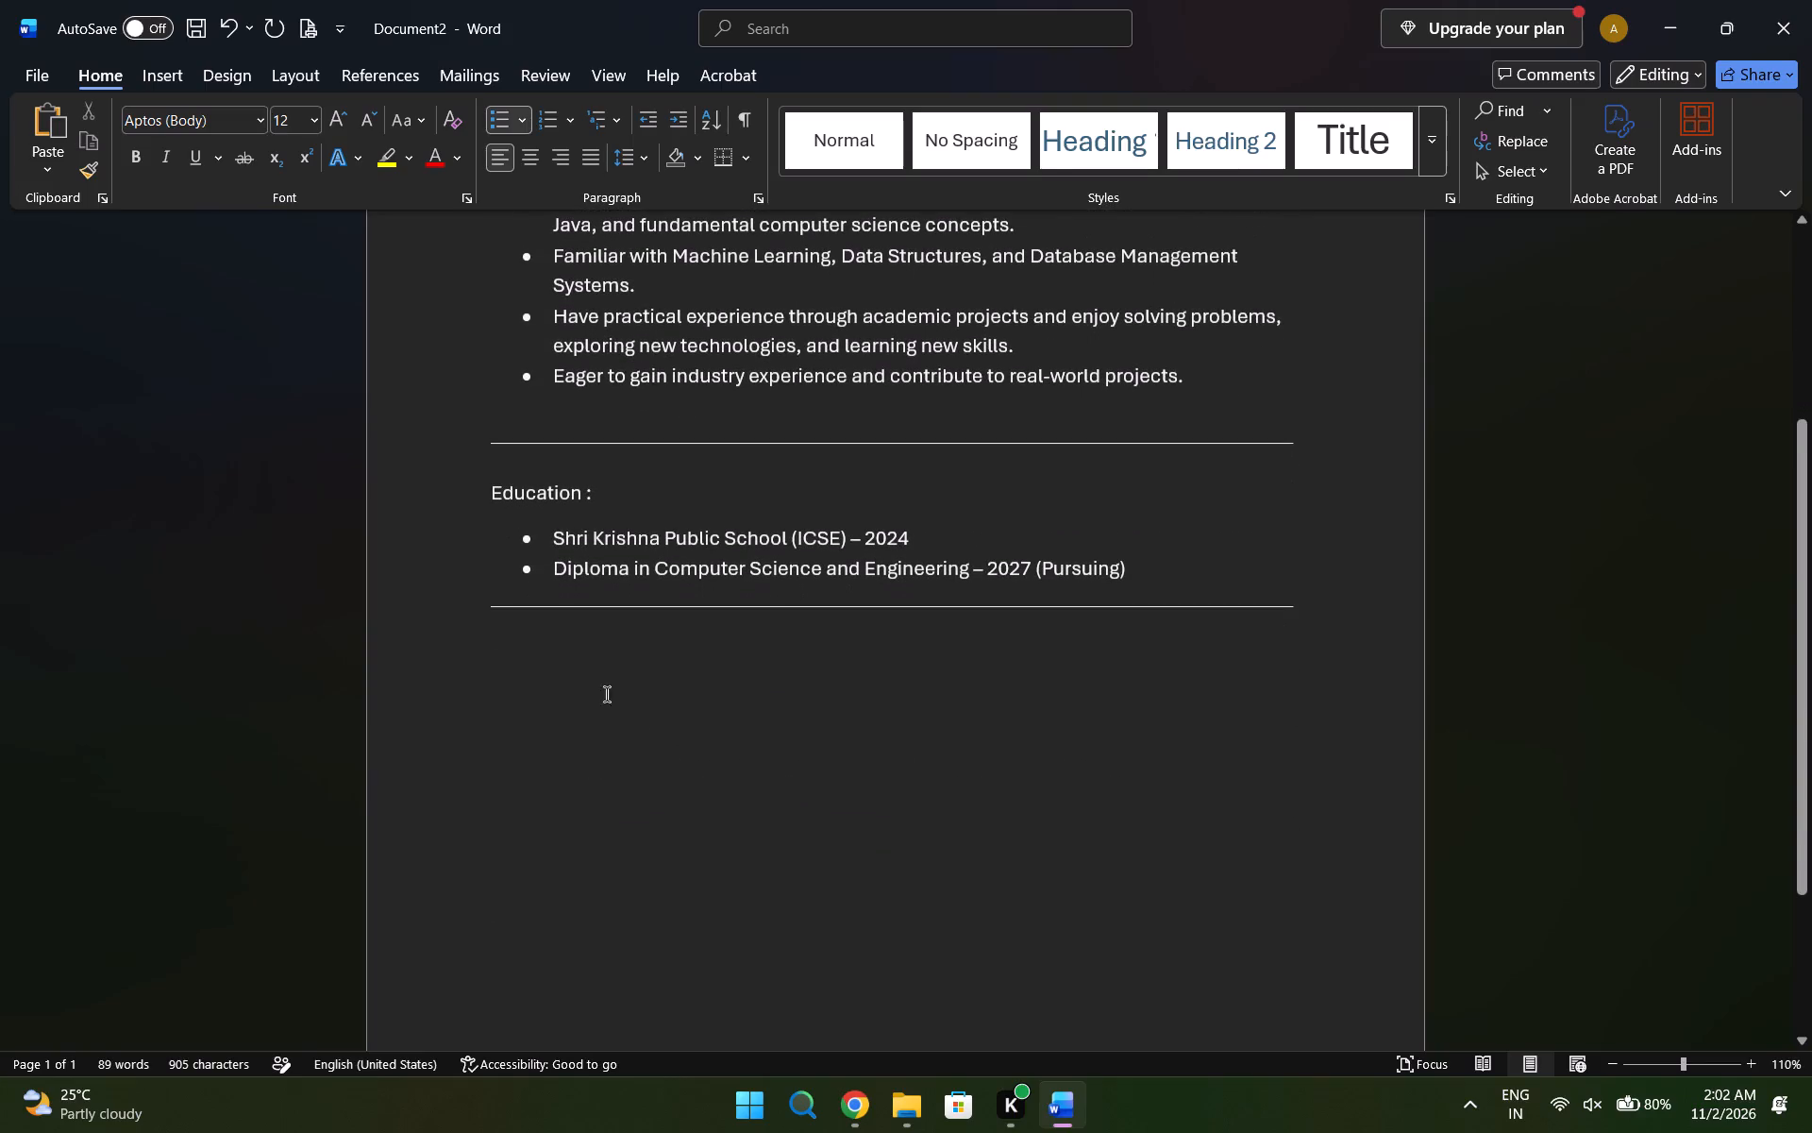
{"action": "left_click", "coordinate": [615, 675]}
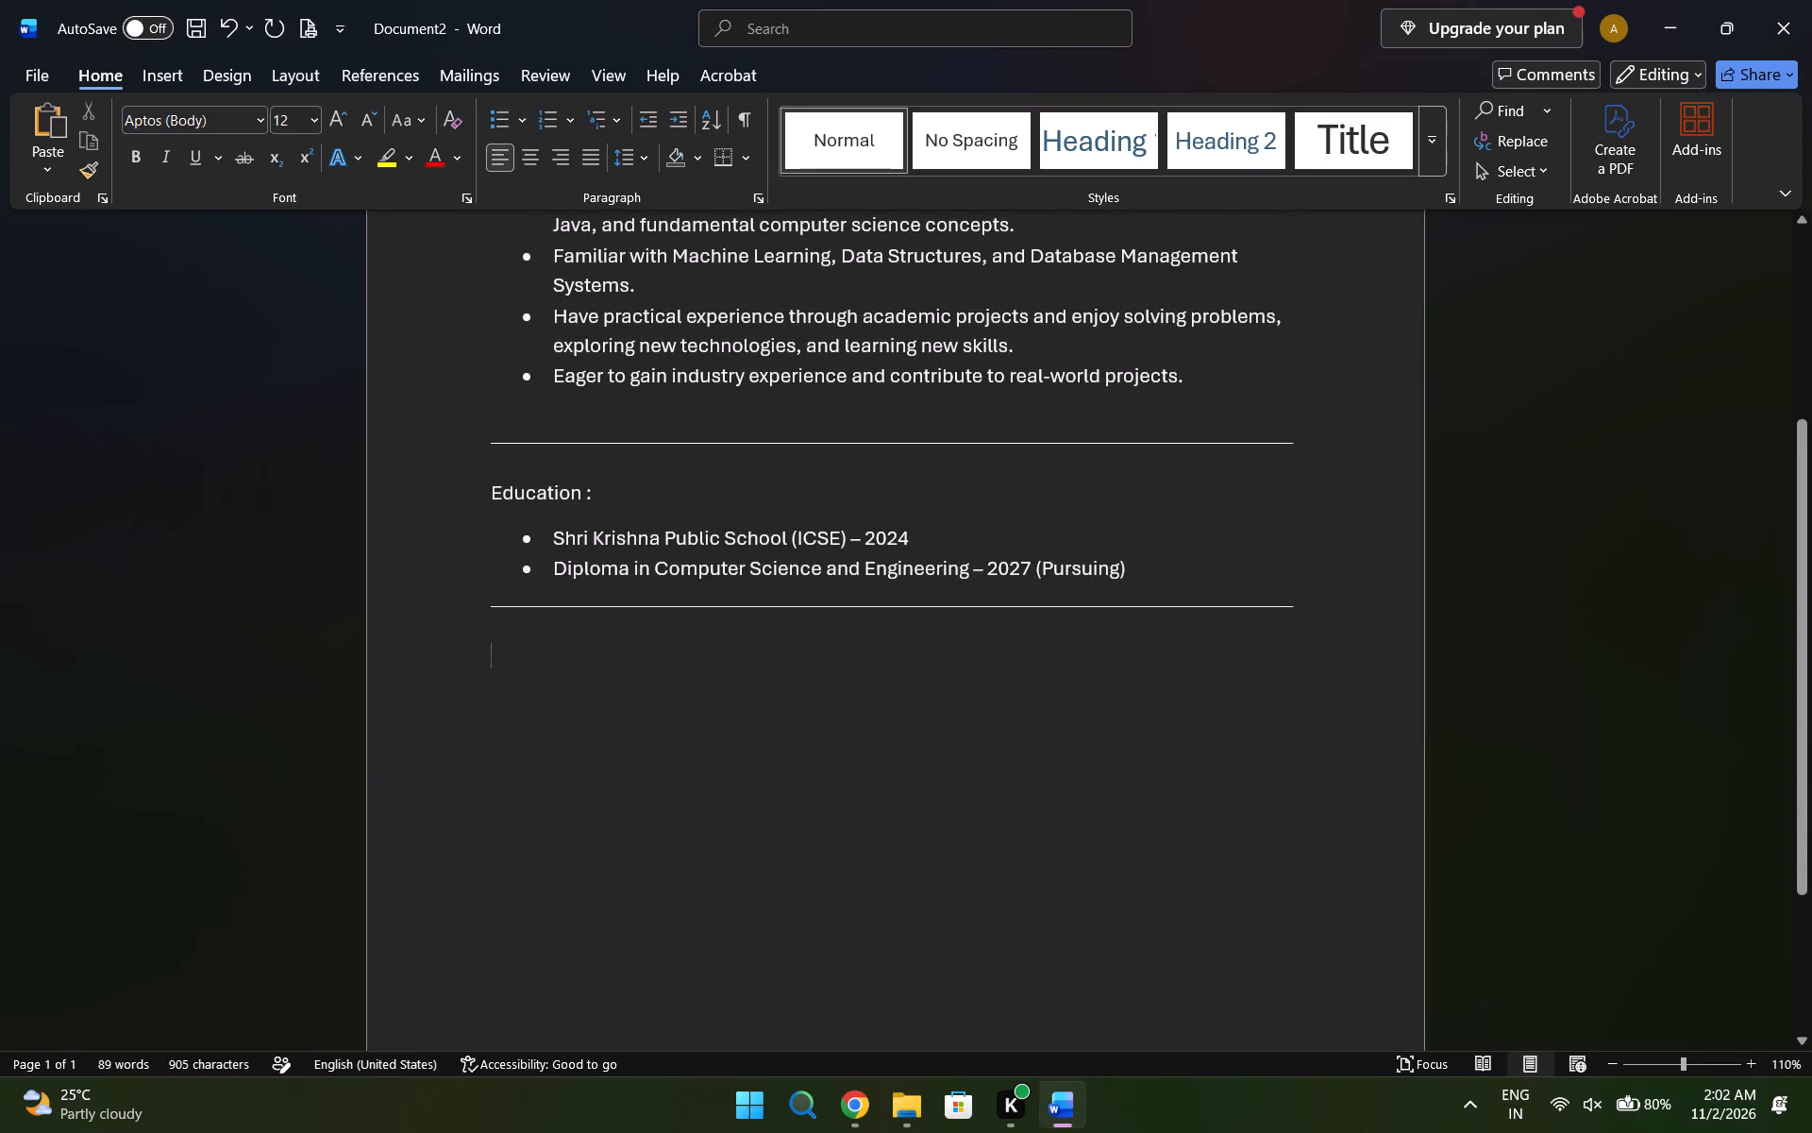
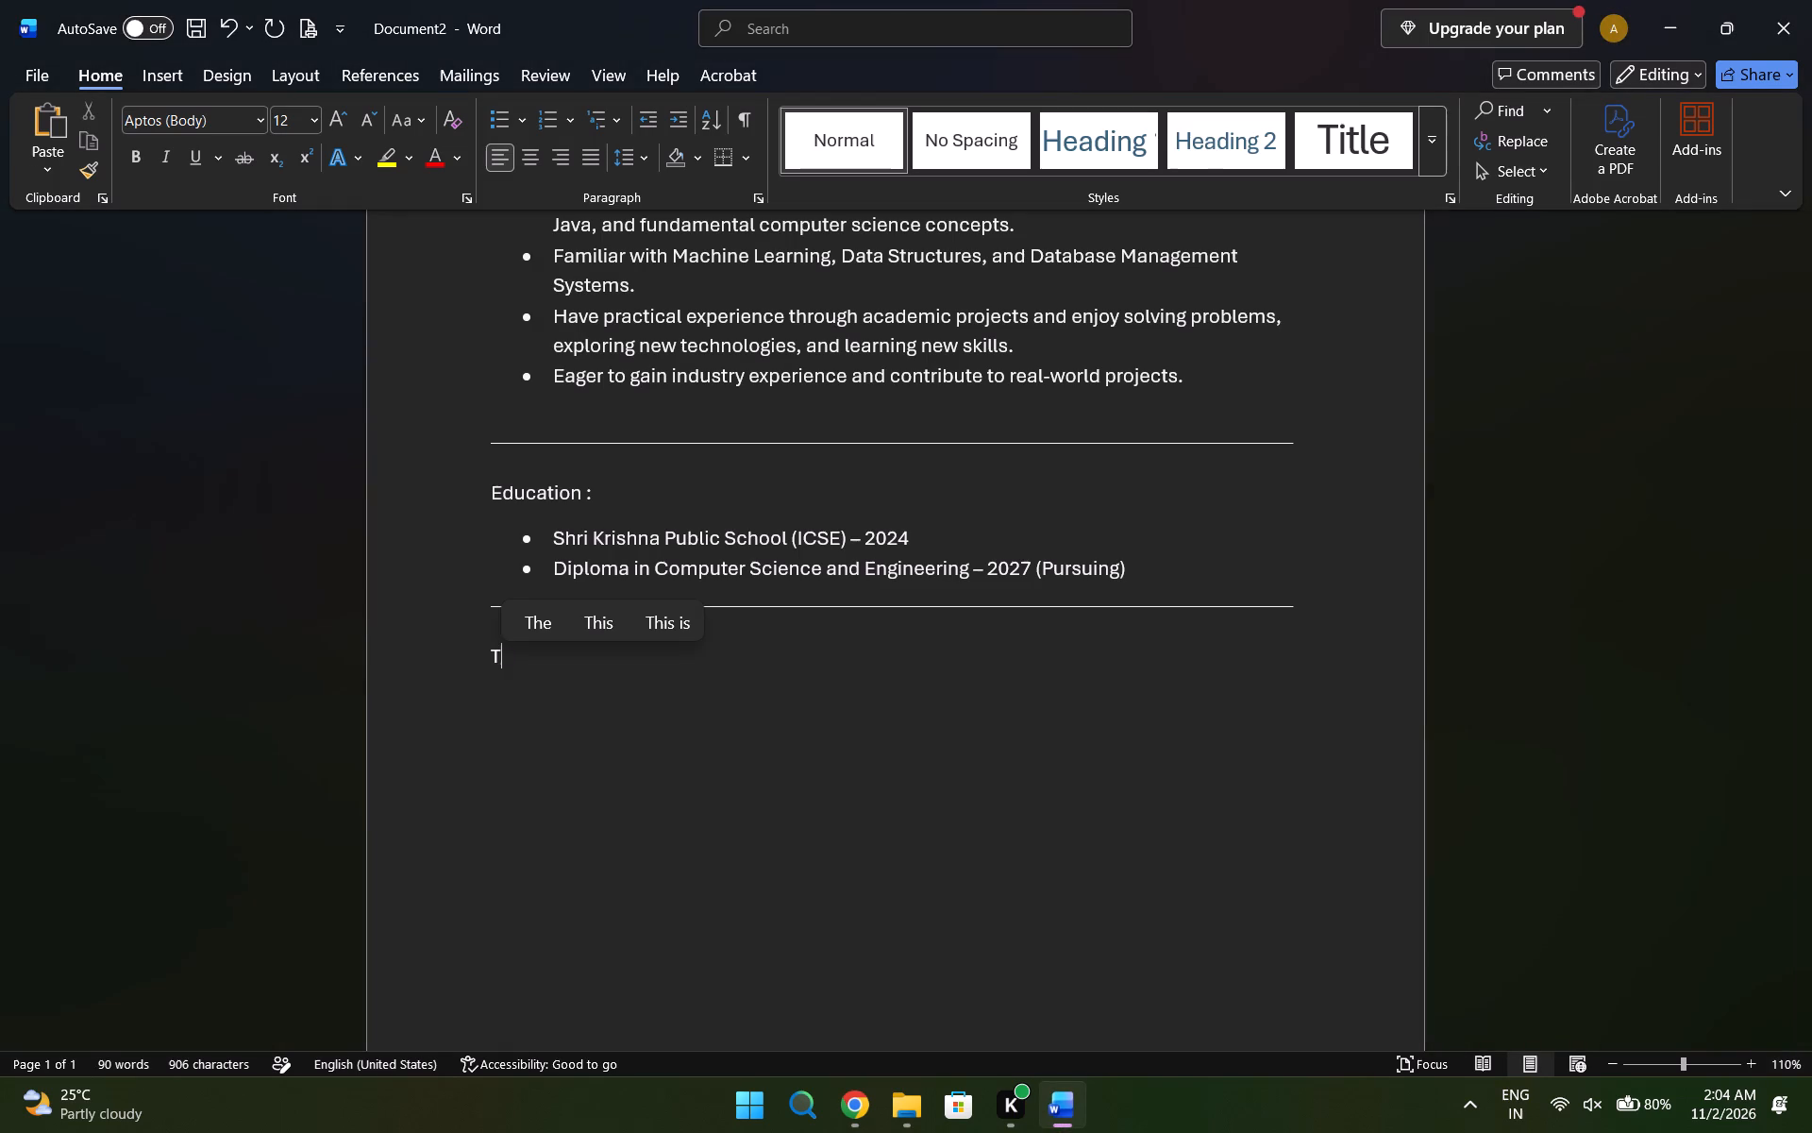
{"action": "key", "text": "e"}
{"action": "type", "text": "chnical"}
{"action": "key", "text": "space"}
{"action": "type", "text": "Skill"}
{"action": "key", "text": "s"}
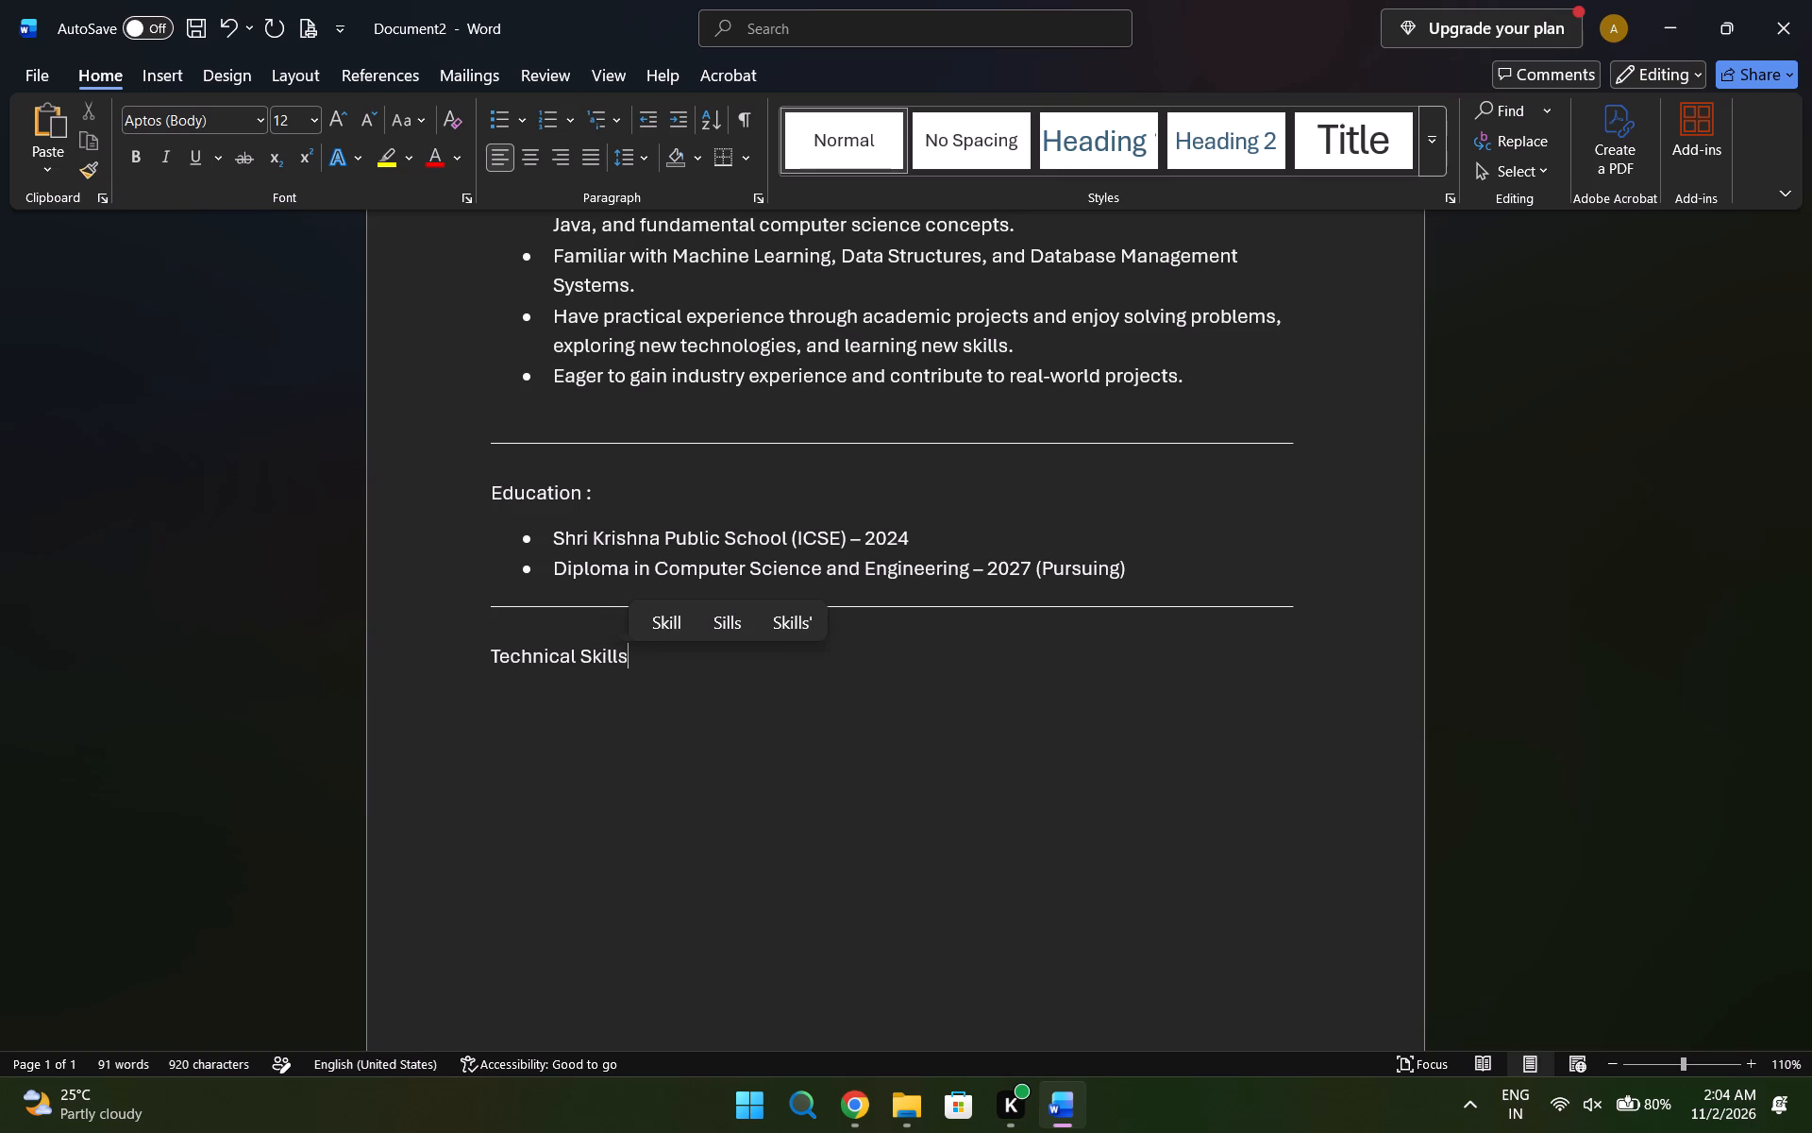
{"action": "key", "text": "space"}
{"action": "key", "text": "shift+colon"}
{"action": "key", "text": "Return"}
{"action": "key", "text": "BackSpace"}
Add space after the "Technical Skills :" heading paragraph.
{"action": "left_click", "coordinate": [639, 166]}
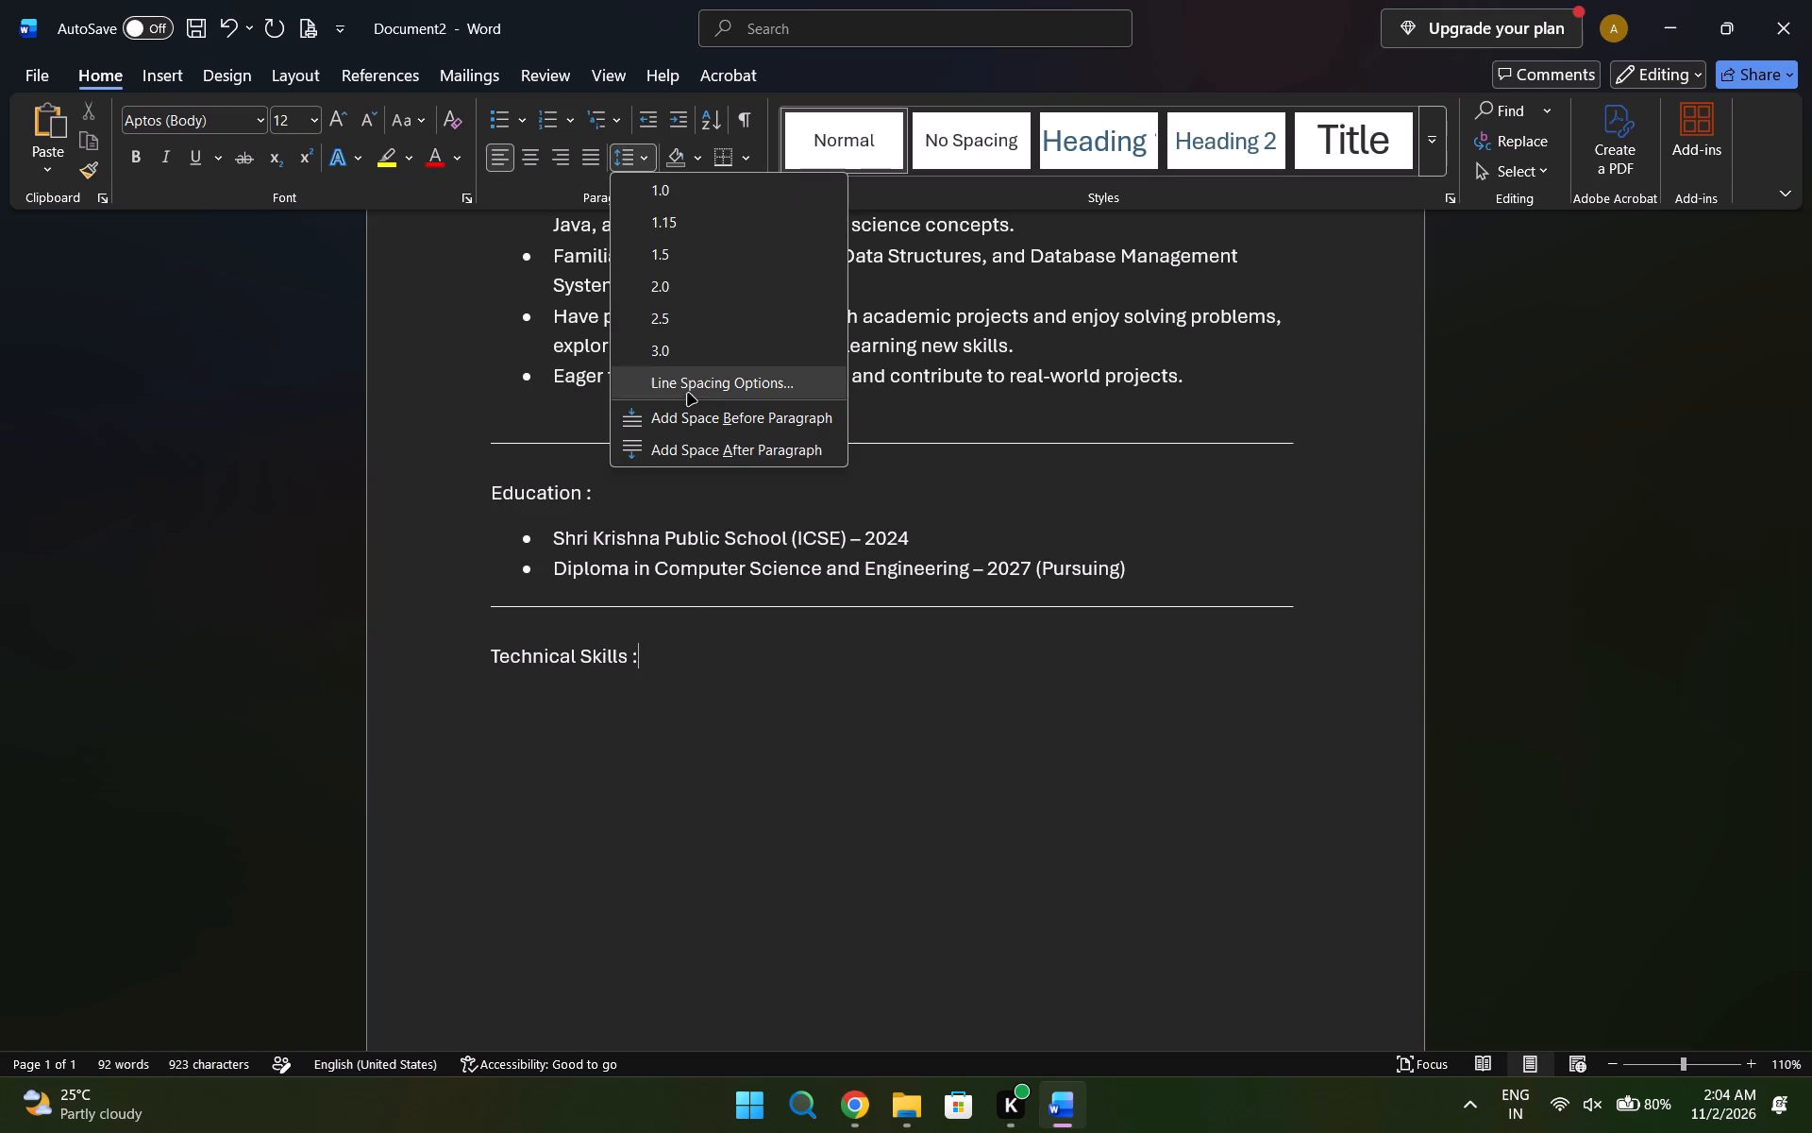
{"action": "left_click", "coordinate": [688, 456]}
{"action": "left_click", "coordinate": [689, 658]}
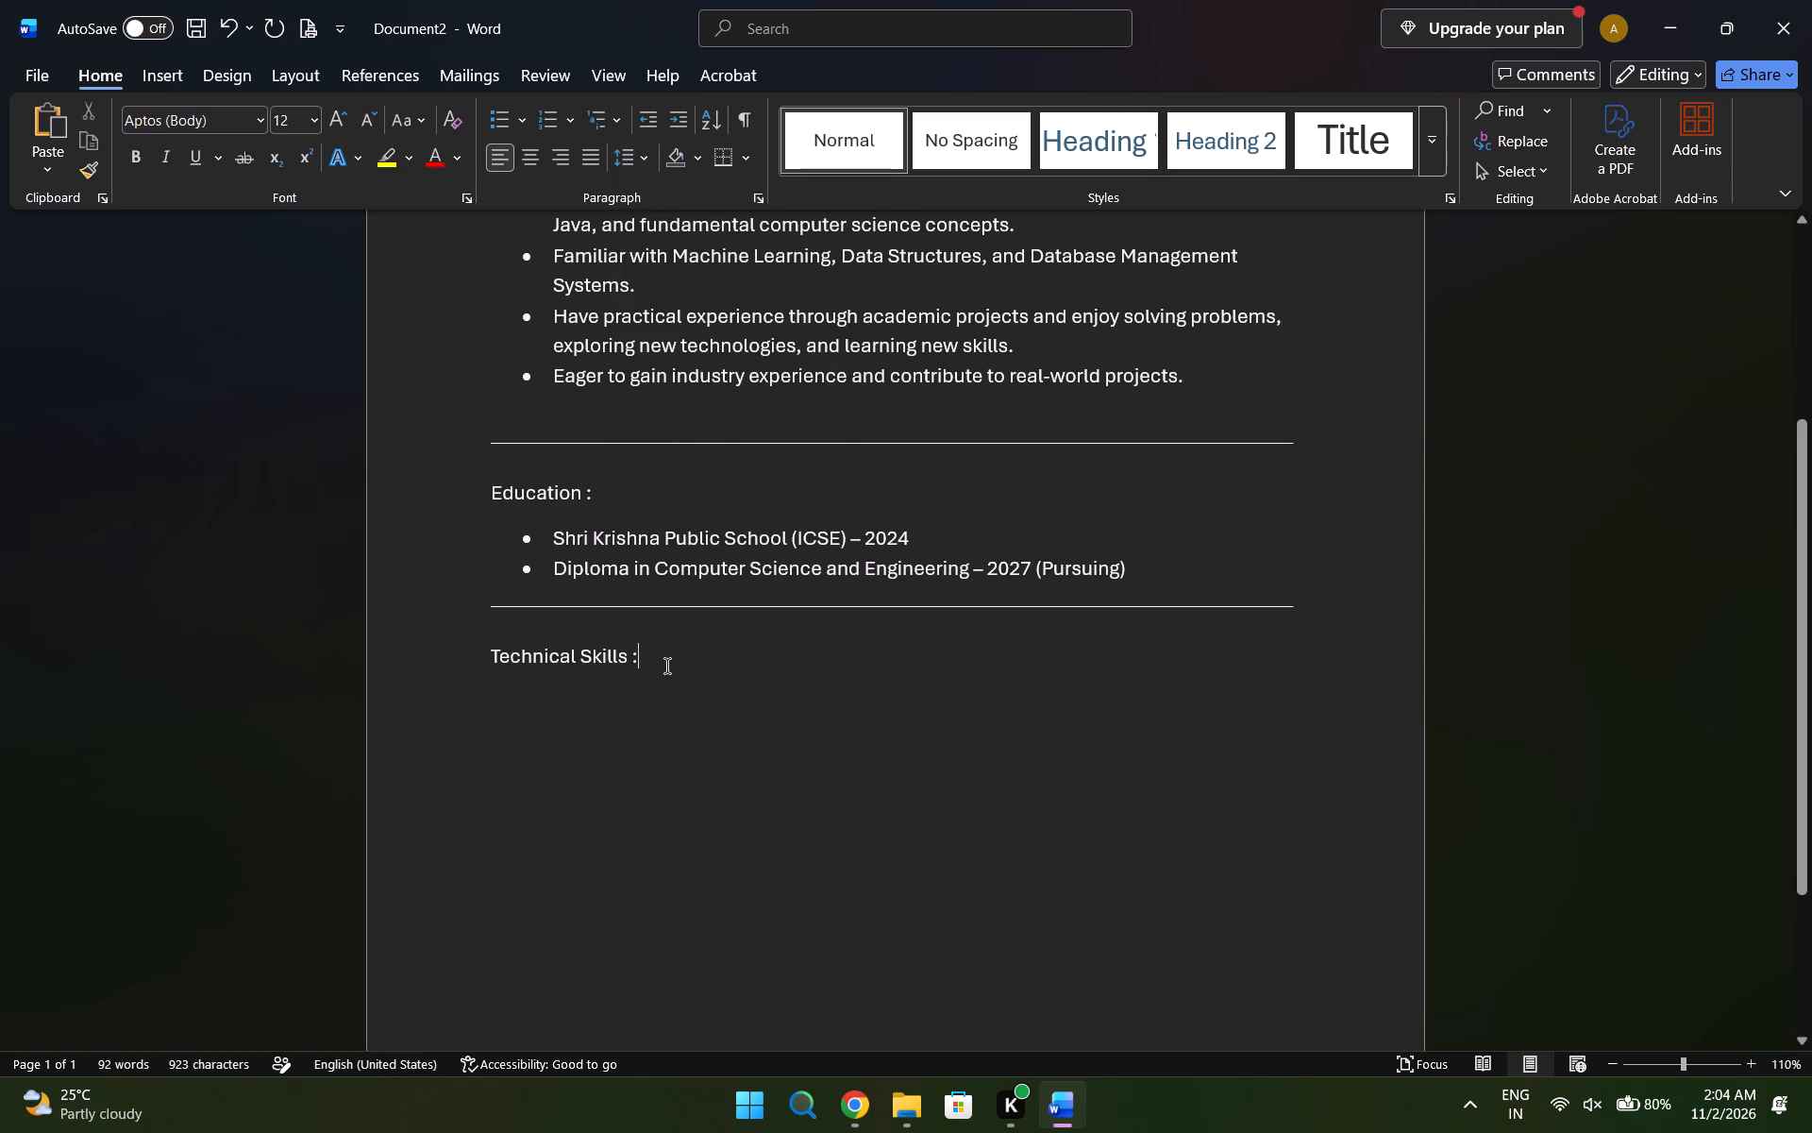
{"action": "left_click", "coordinate": [666, 645]}
{"action": "key", "text": "Up"}
{"action": "left_click_drag", "start_coordinate": [650, 660], "coordinate": [506, 656]}
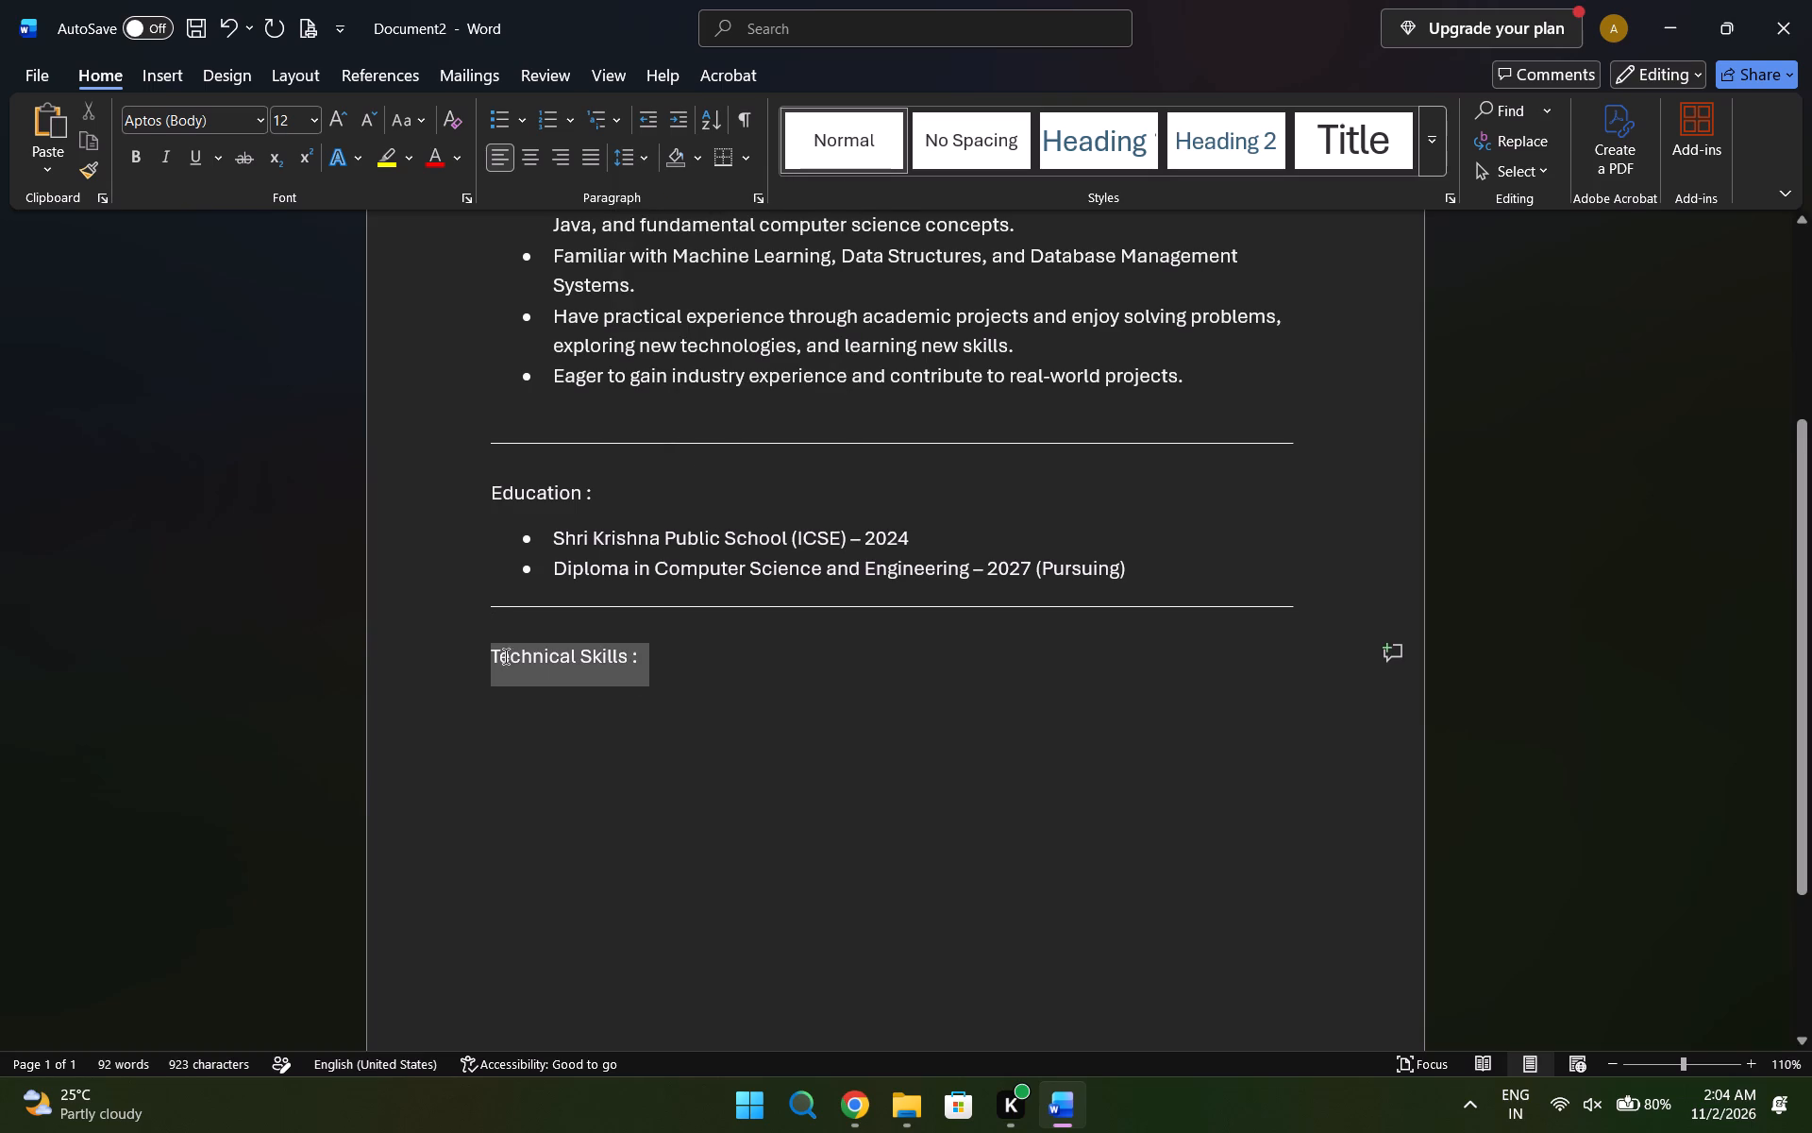
{"action": "left_click_drag", "start_coordinate": [506, 656], "coordinate": [479, 656]}
Start a bulleted list on a new line below the "Technical Skills :" heading.
{"action": "left_click", "coordinate": [697, 690]}
{"action": "key", "text": "Return"}
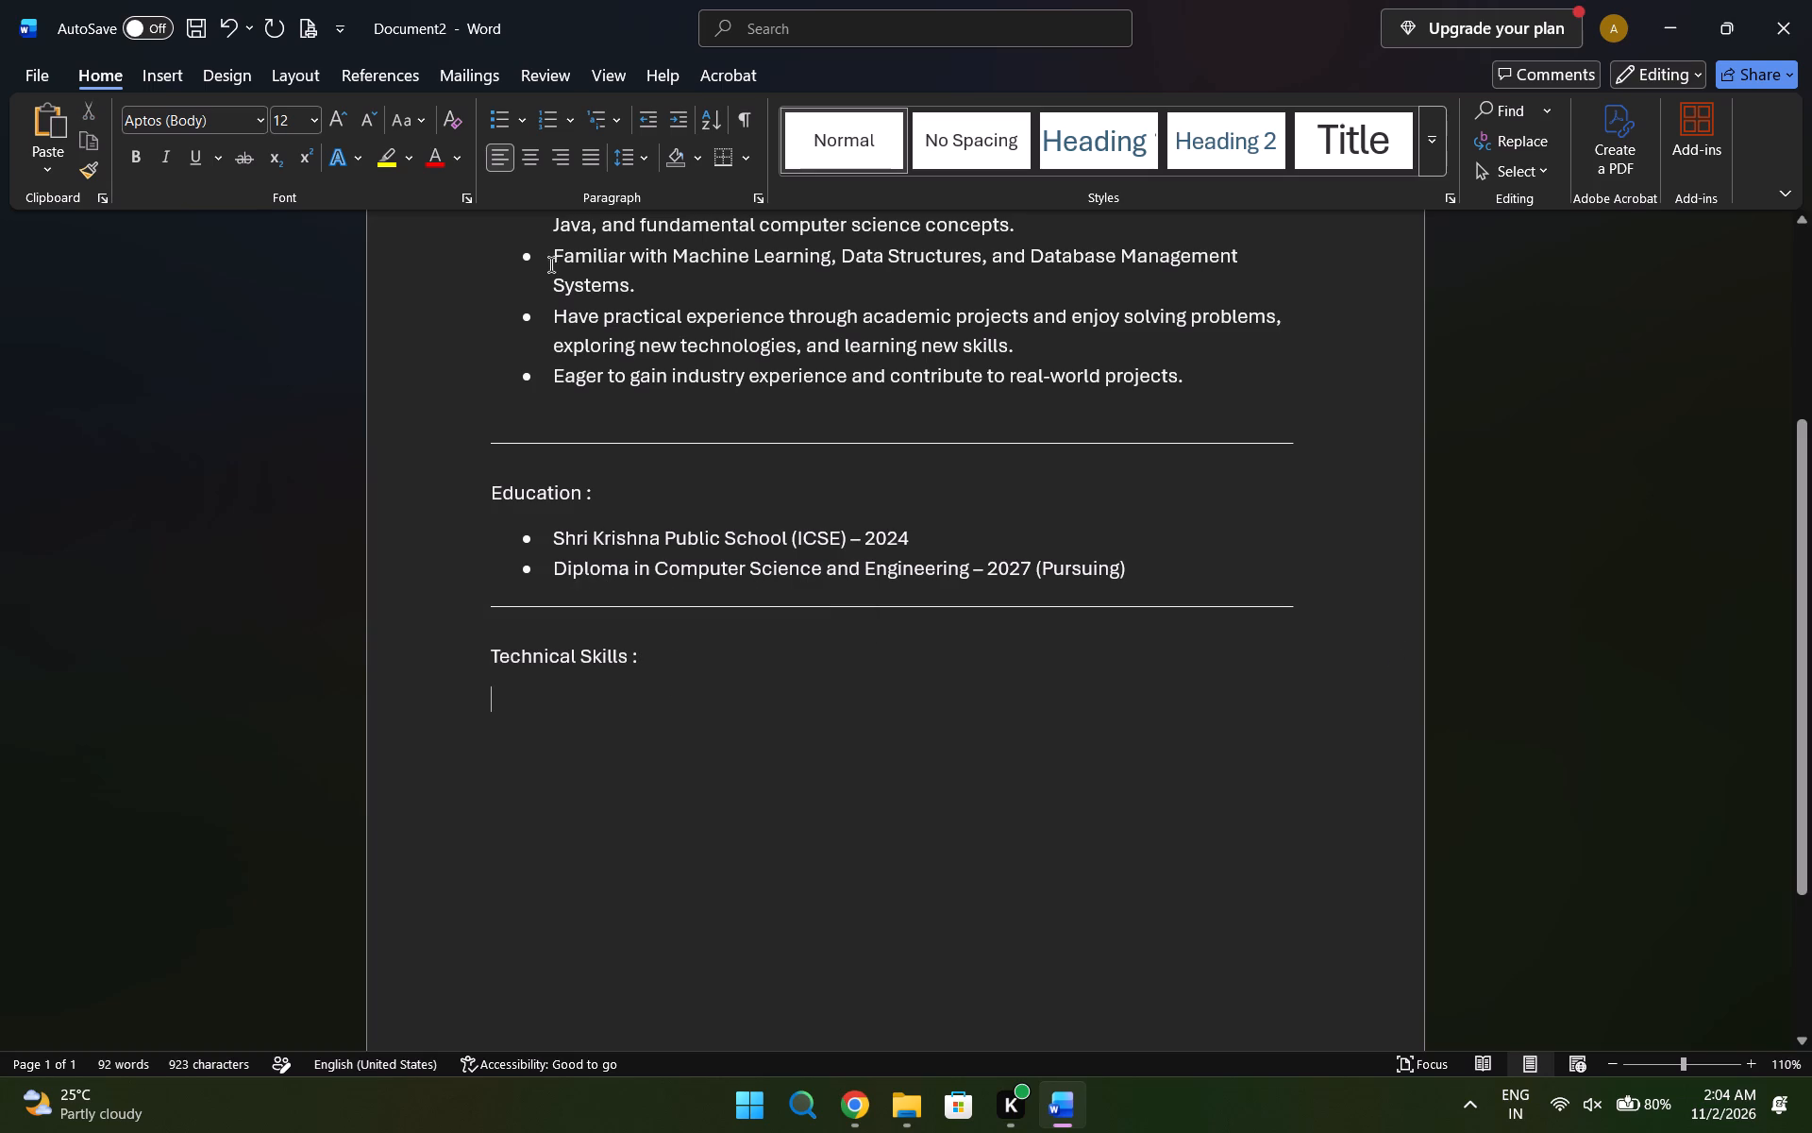
{"action": "left_click", "coordinate": [498, 126]}
Switch back to the ChatGPT conversation in Chrome to consult the suggested Technical Skills entries.
{"action": "left_click", "coordinate": [867, 1121]}
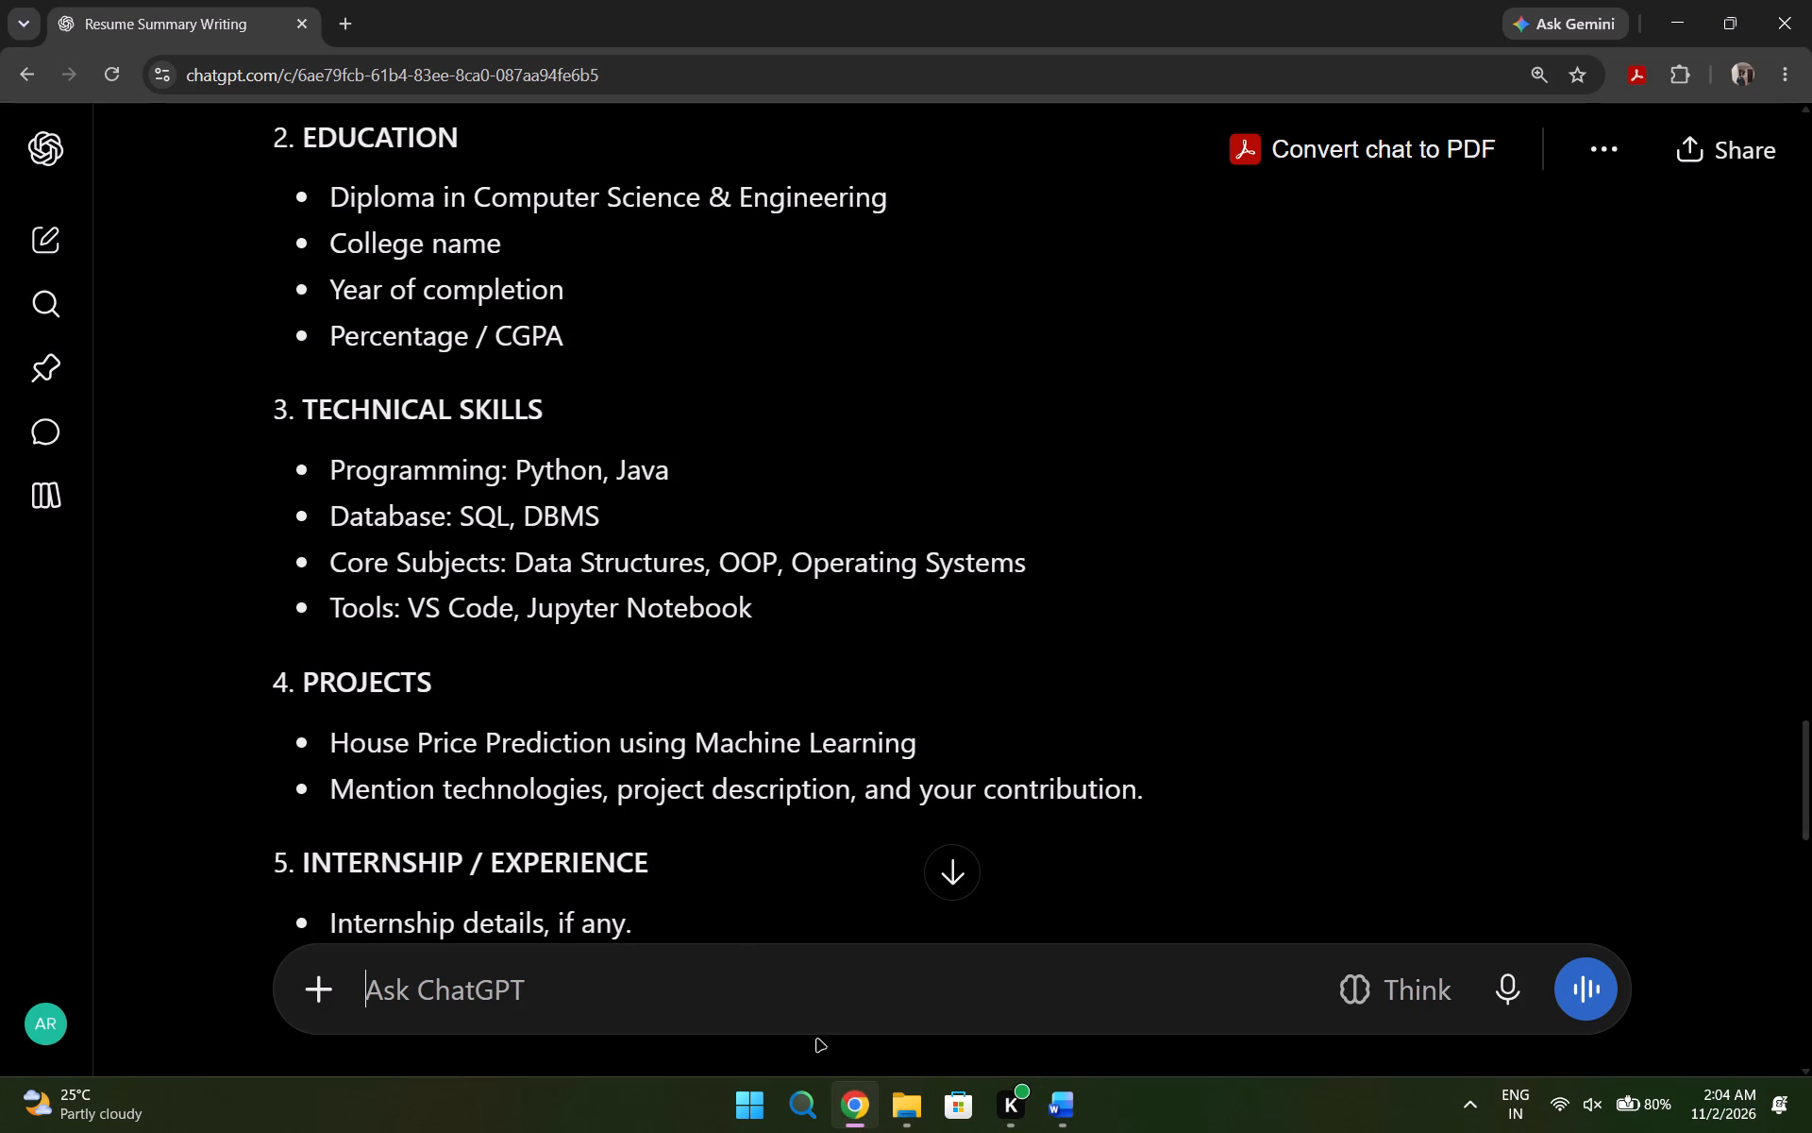
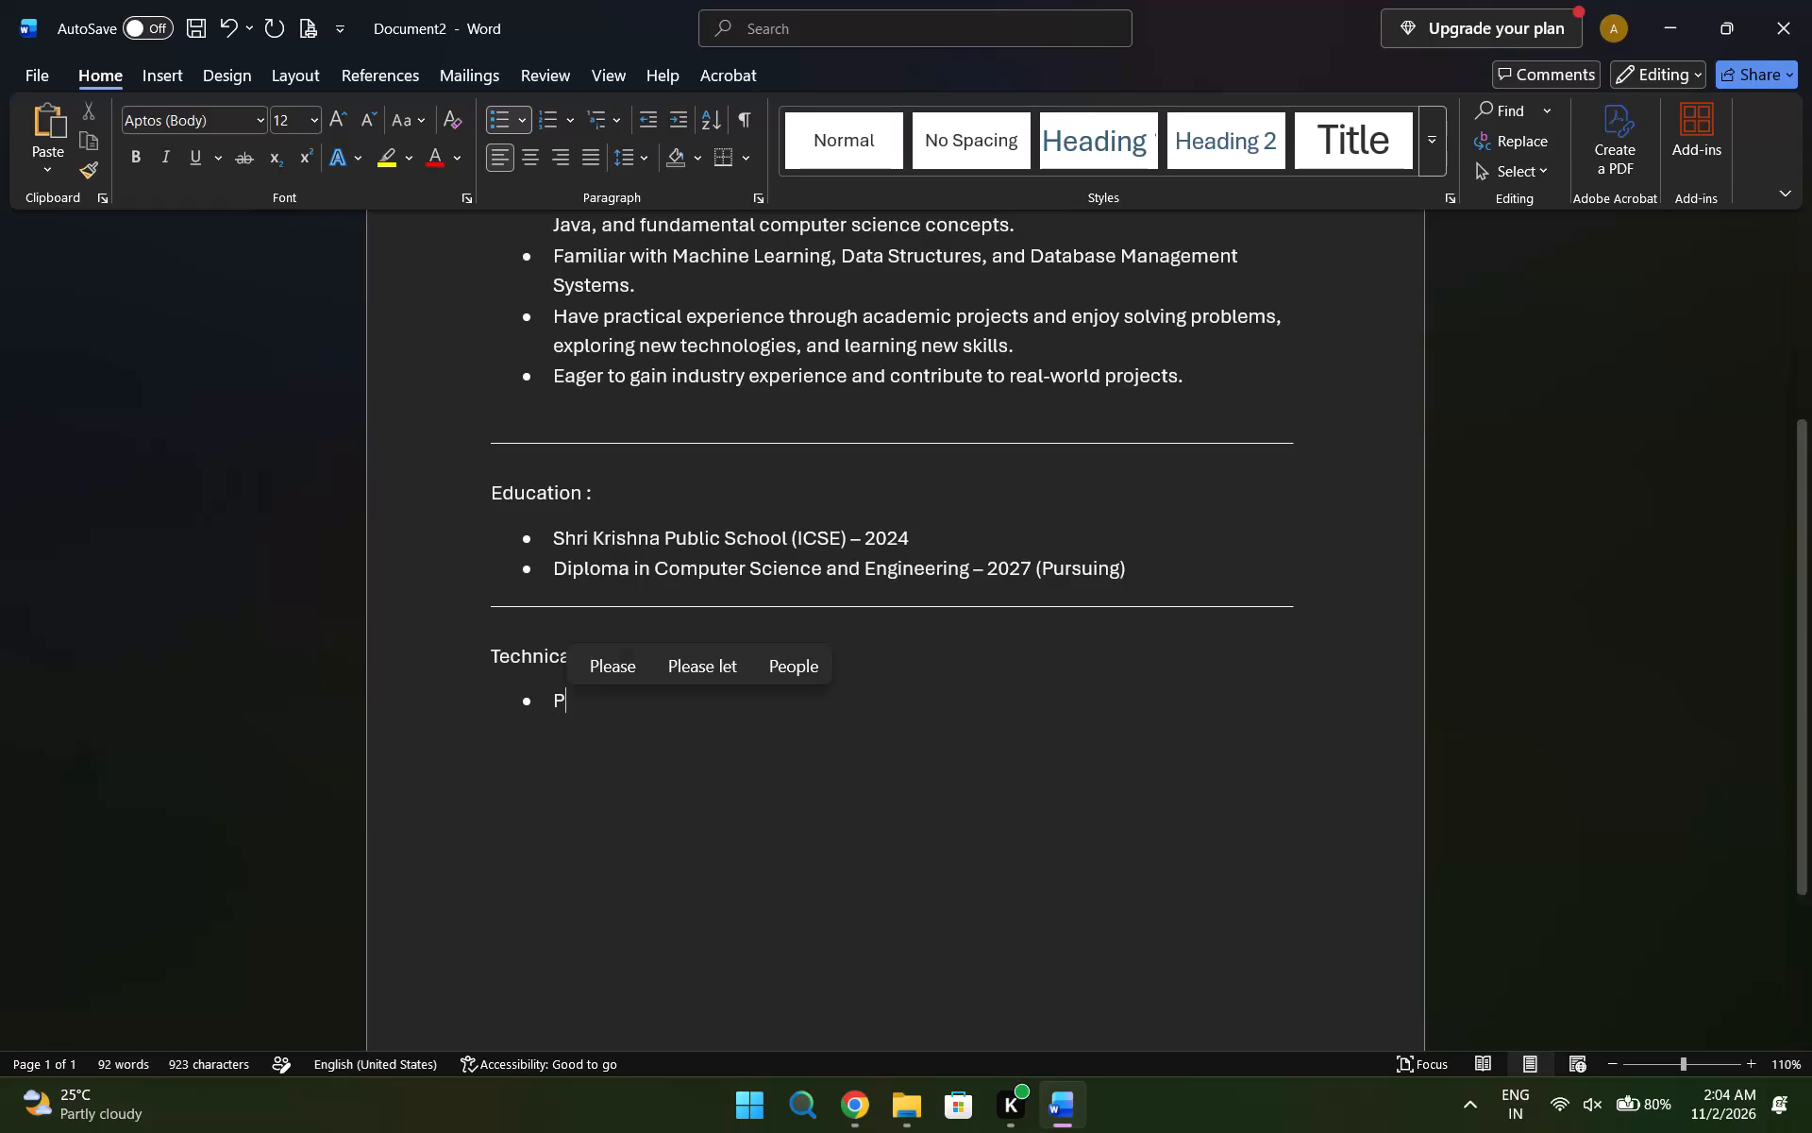
Complete the first Technical Skills bullet as "Programming Languages : Java , Python" and start a new bullet below it.
{"action": "type", "text": "rog"}
{"action": "key", "text": "r"}
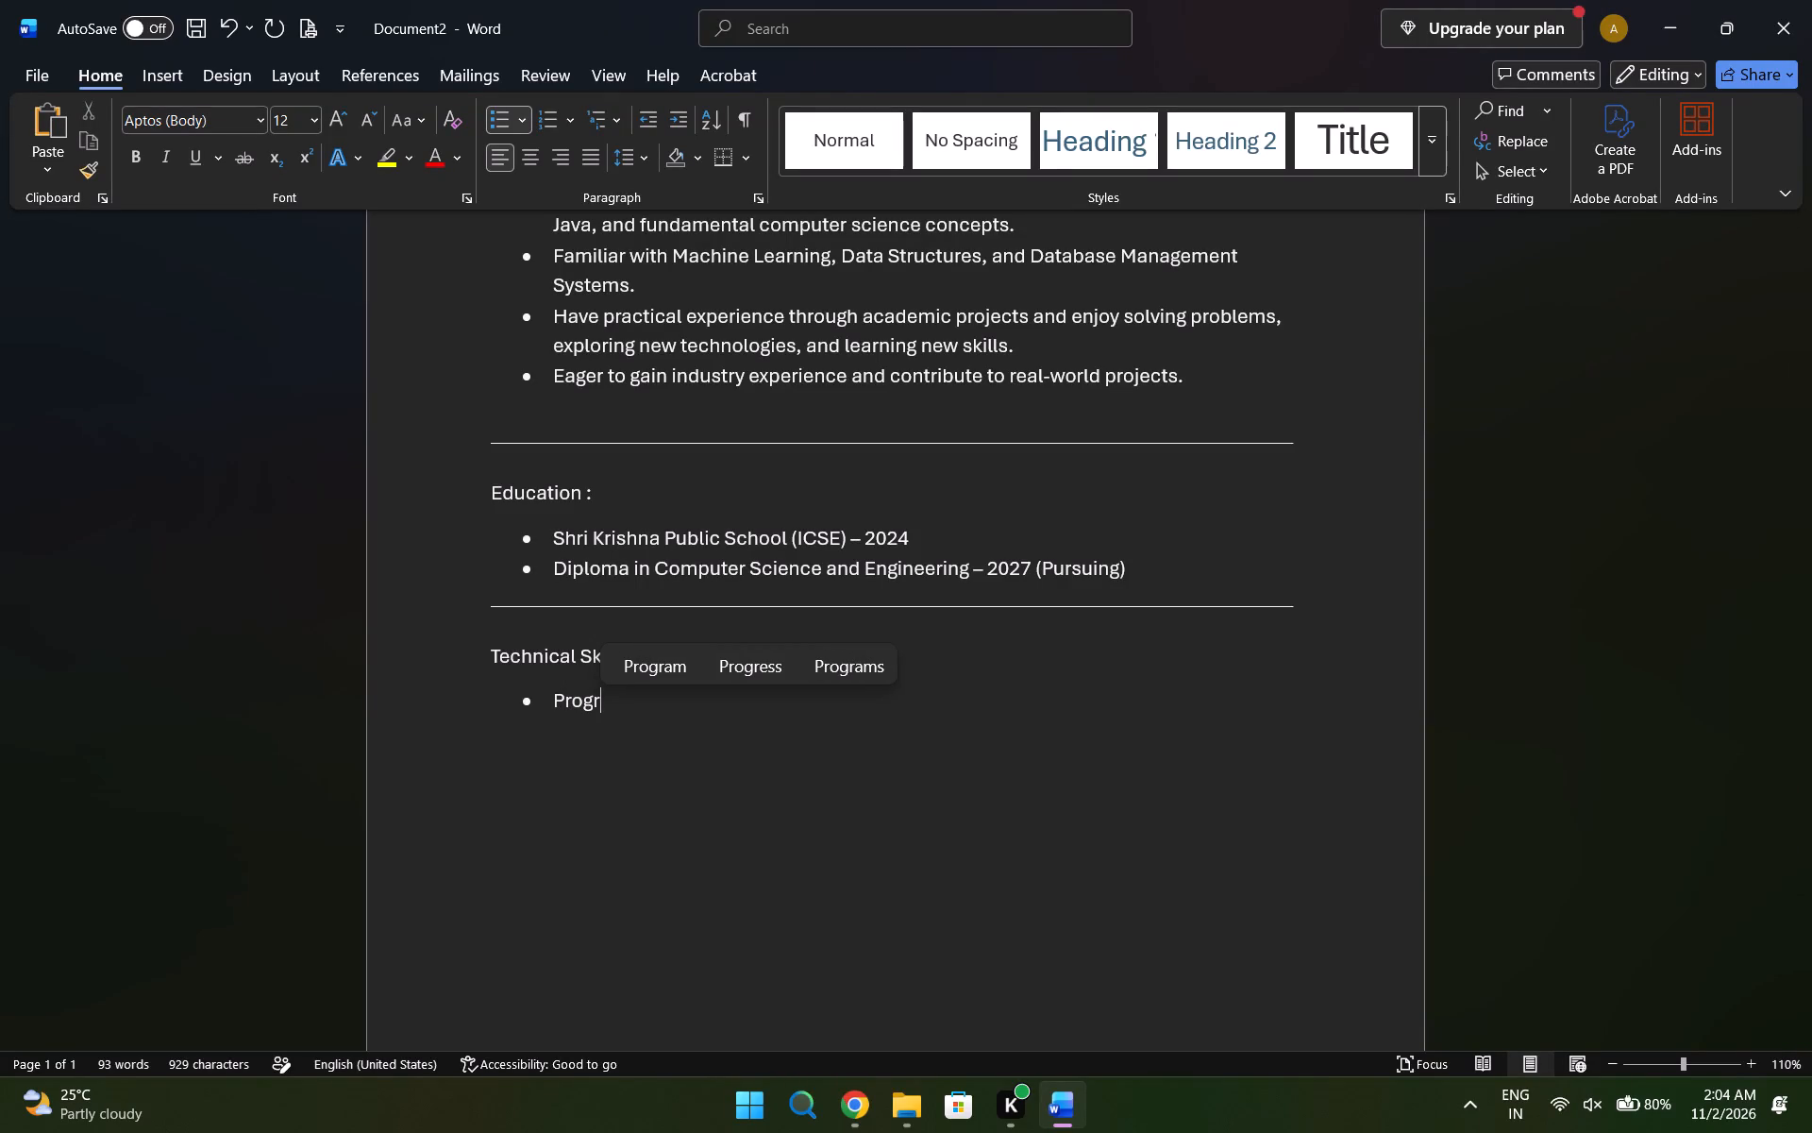
{"action": "type", "text": "amm"}
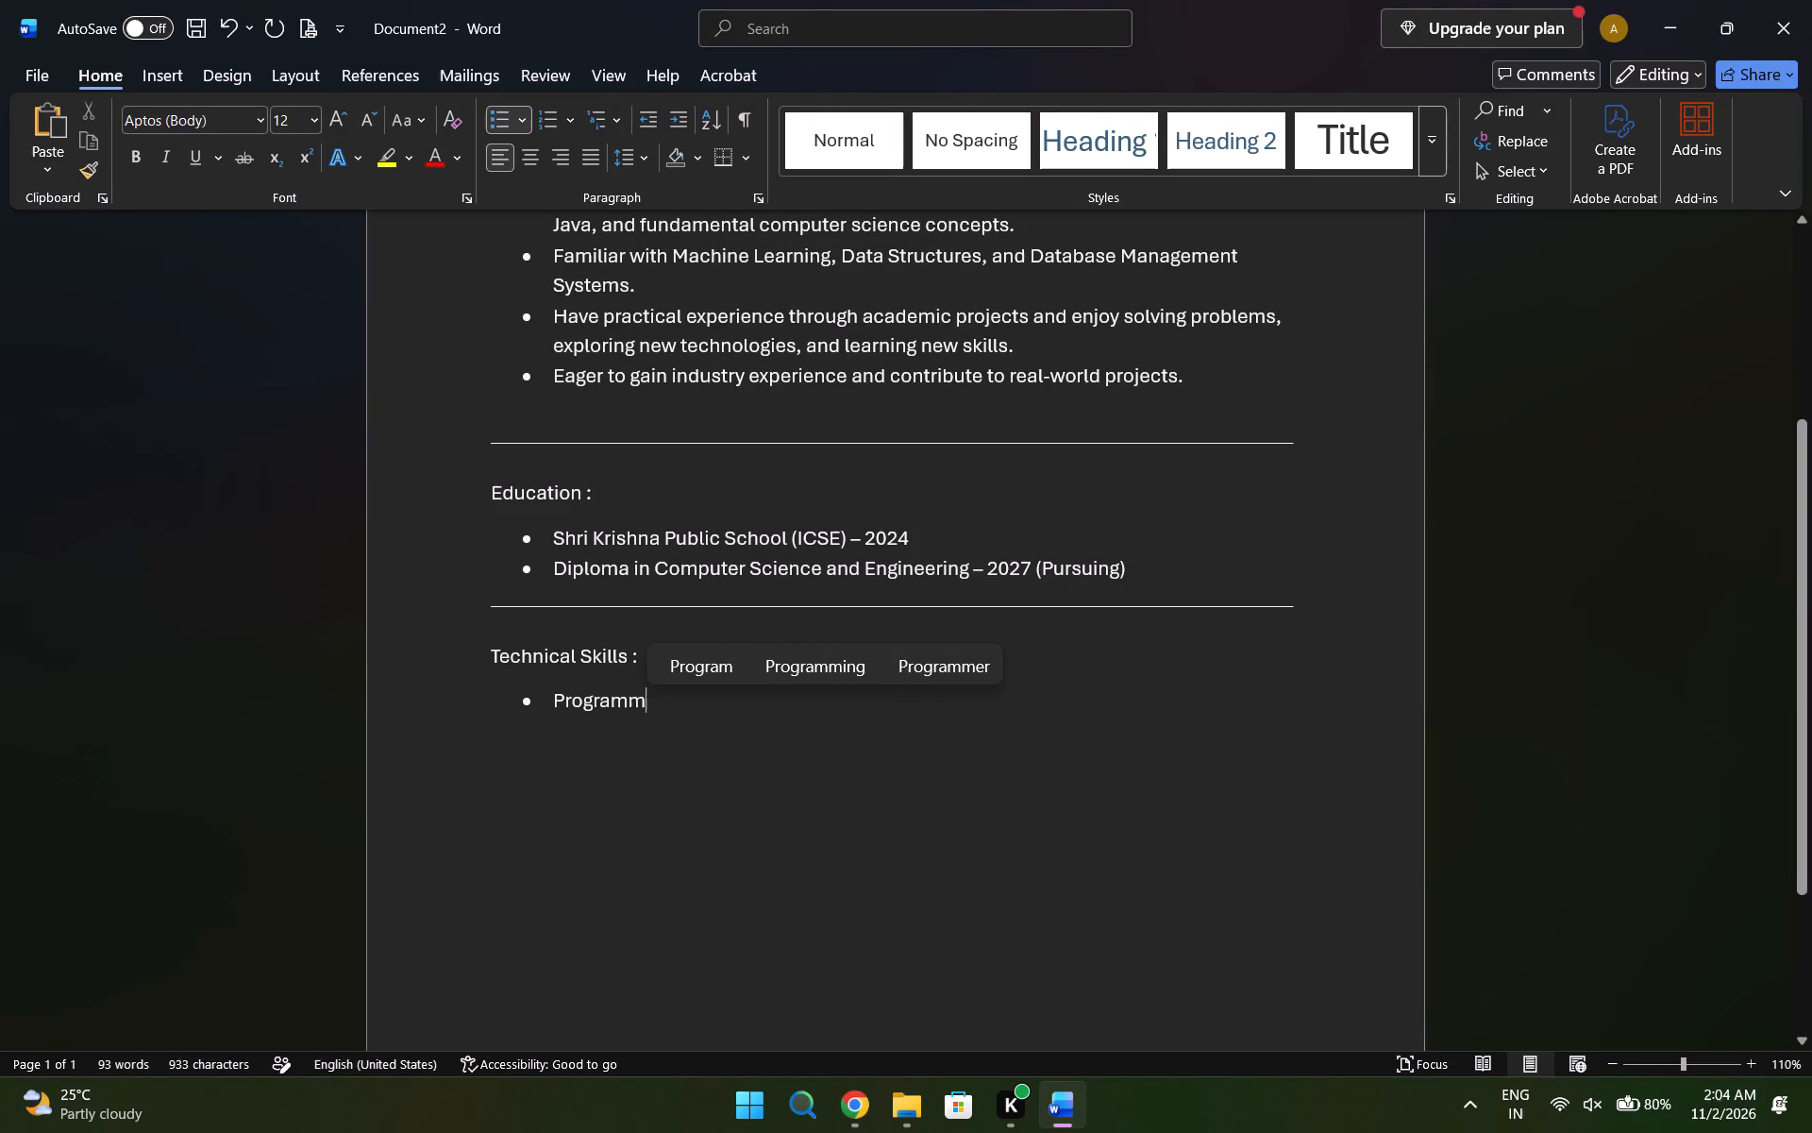
{"action": "left_click", "coordinate": [834, 666]}
{"action": "type", "text": "Languages"}
{"action": "key", "text": "space"}
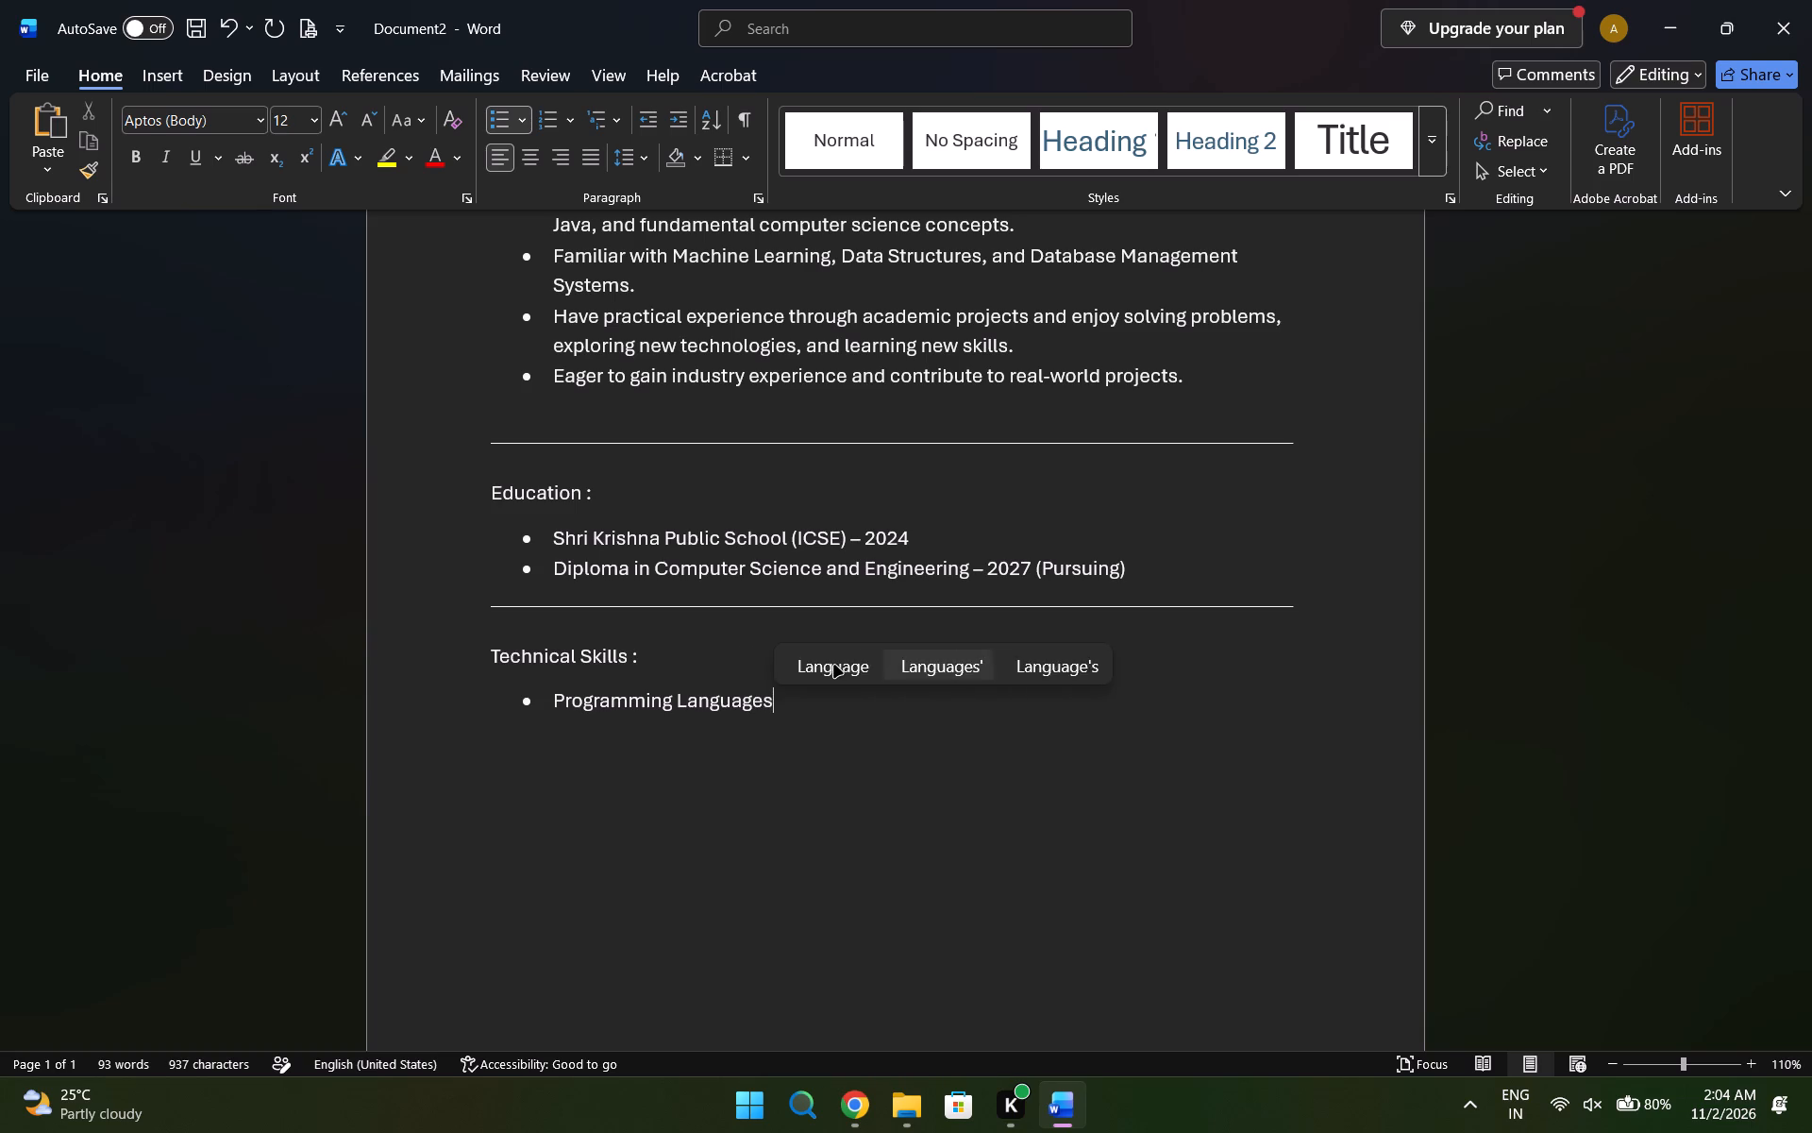
{"action": "type", "text": ":"}
{"action": "key", "text": "space"}
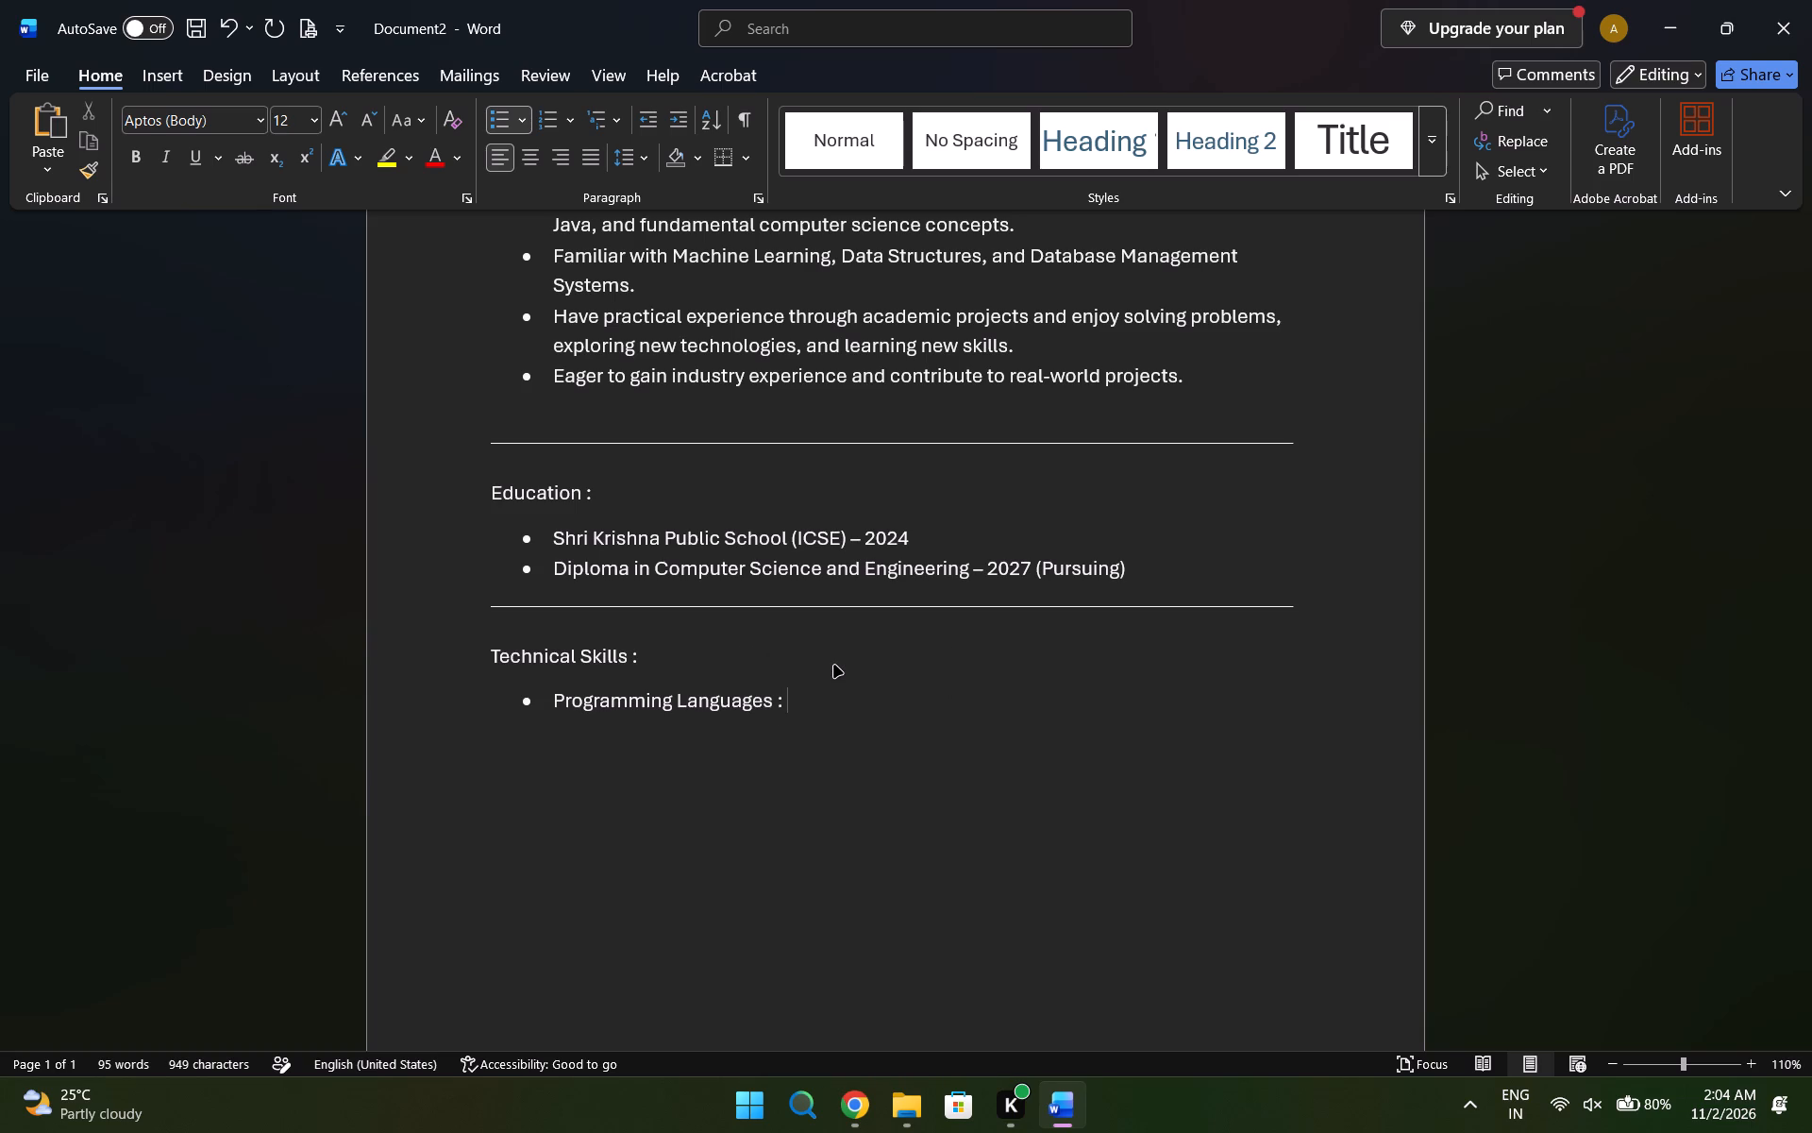
{"action": "type", "text": "Java ,"}
{"action": "key", "text": "space"}
{"action": "type", "text": "Pyh"}
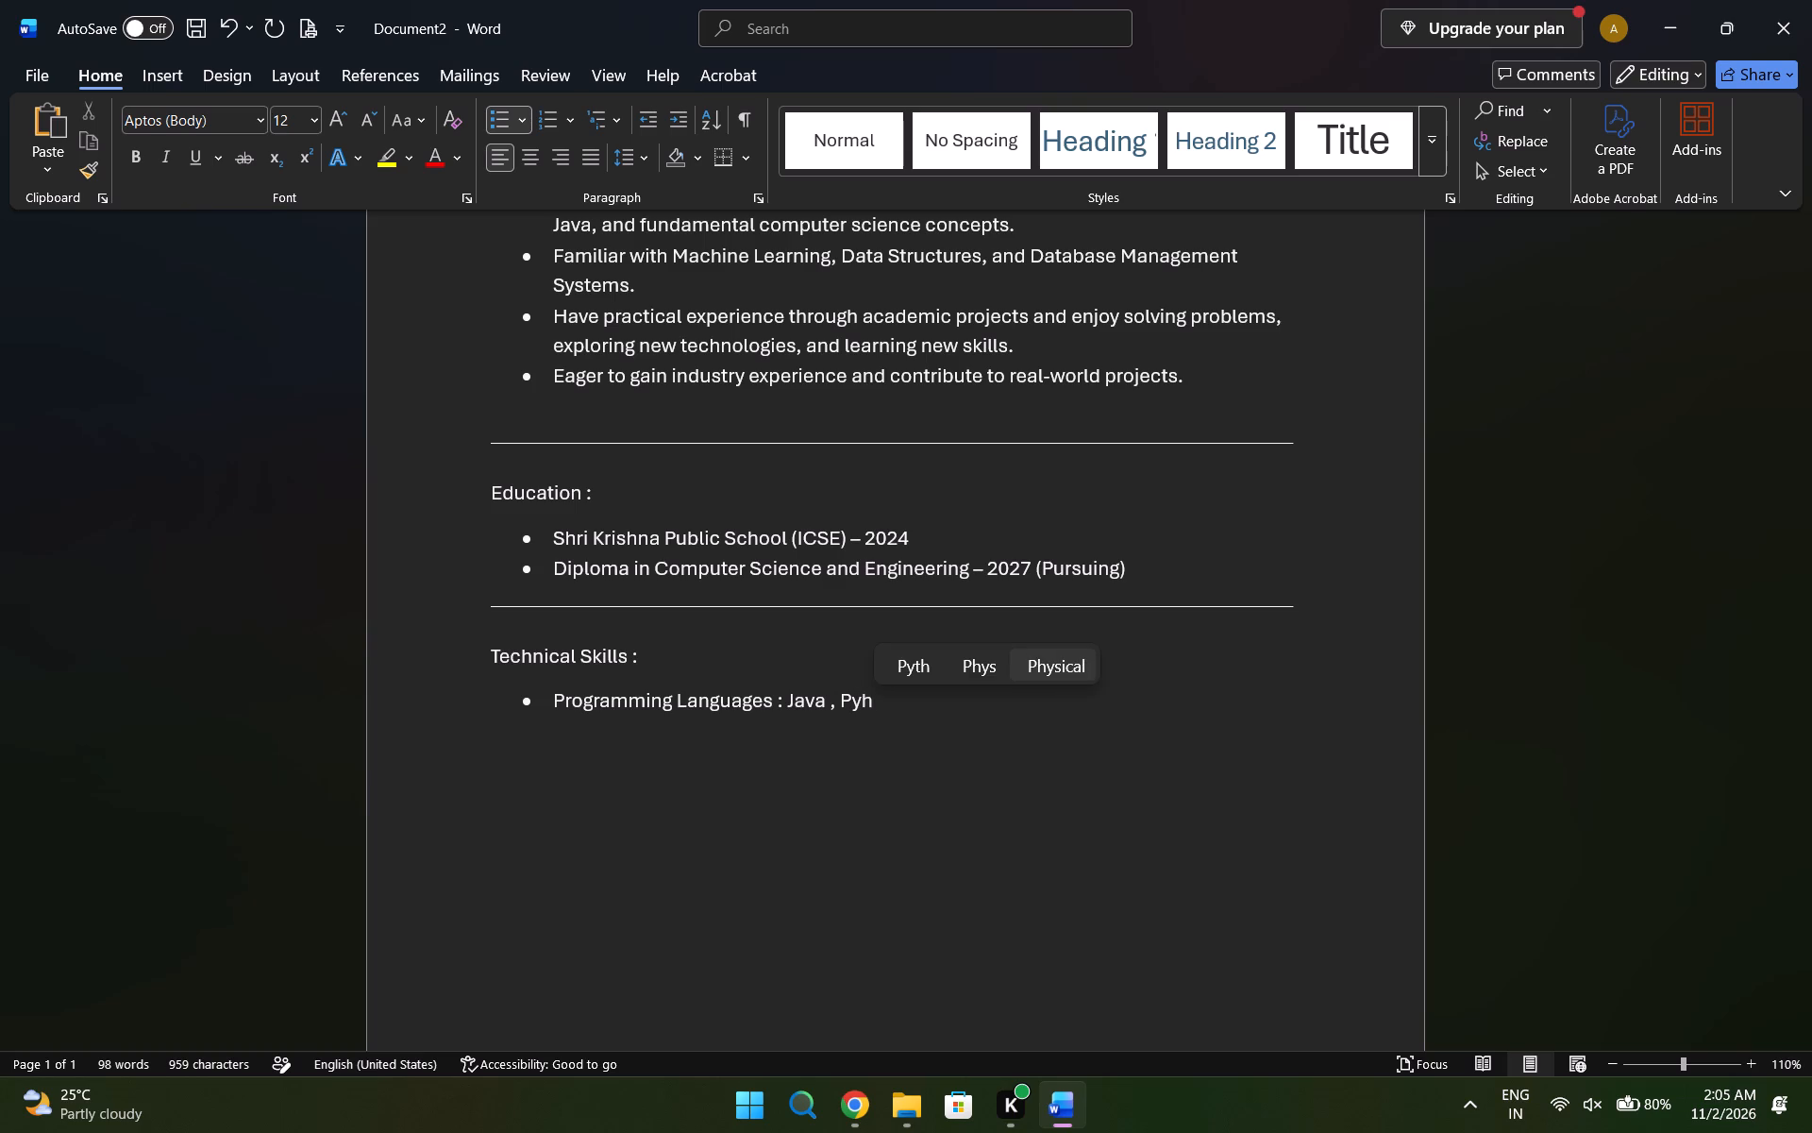
{"action": "key", "text": "BackSpace"}
{"action": "type", "text": "thon"}
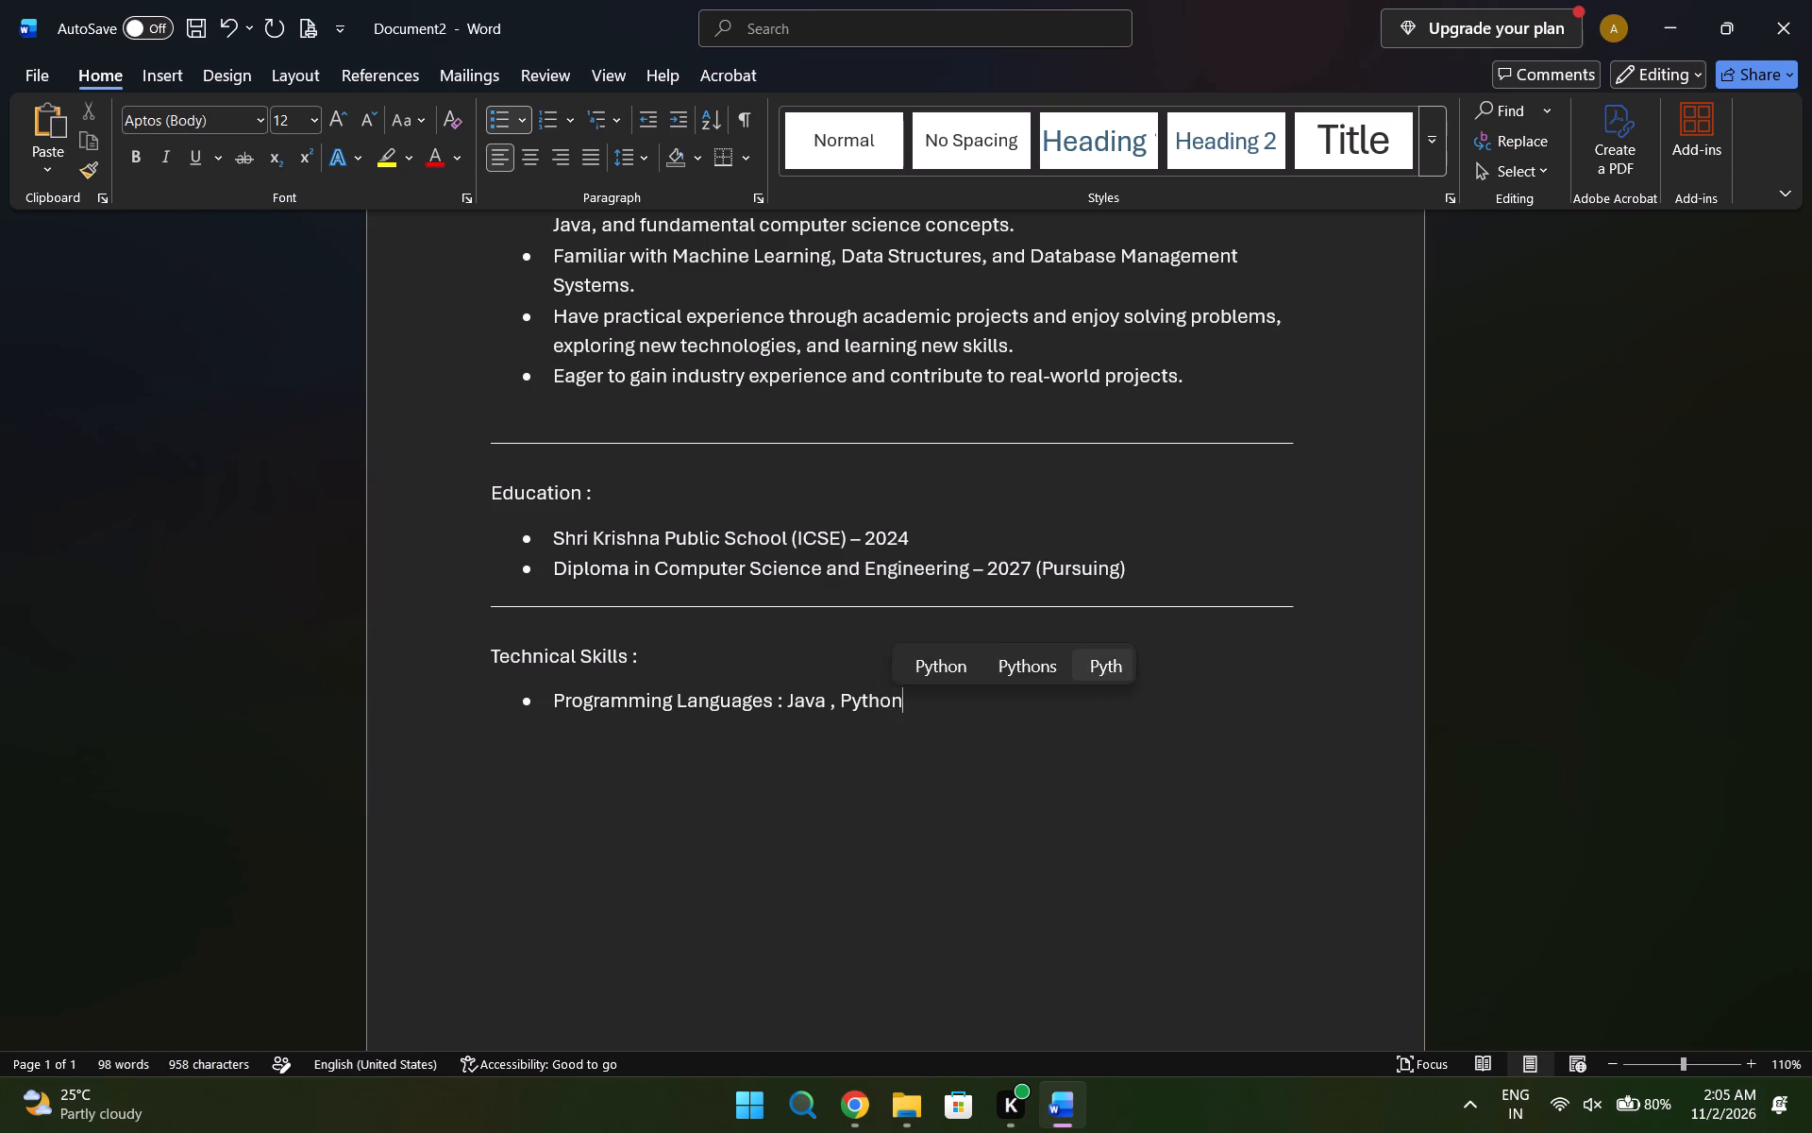
{"action": "key", "text": "space"}
{"action": "key", "text": "shift+less"}
{"action": "key", "text": "BackSpace"}
{"action": "type", "text": ","}
{"action": "key", "text": "space"}
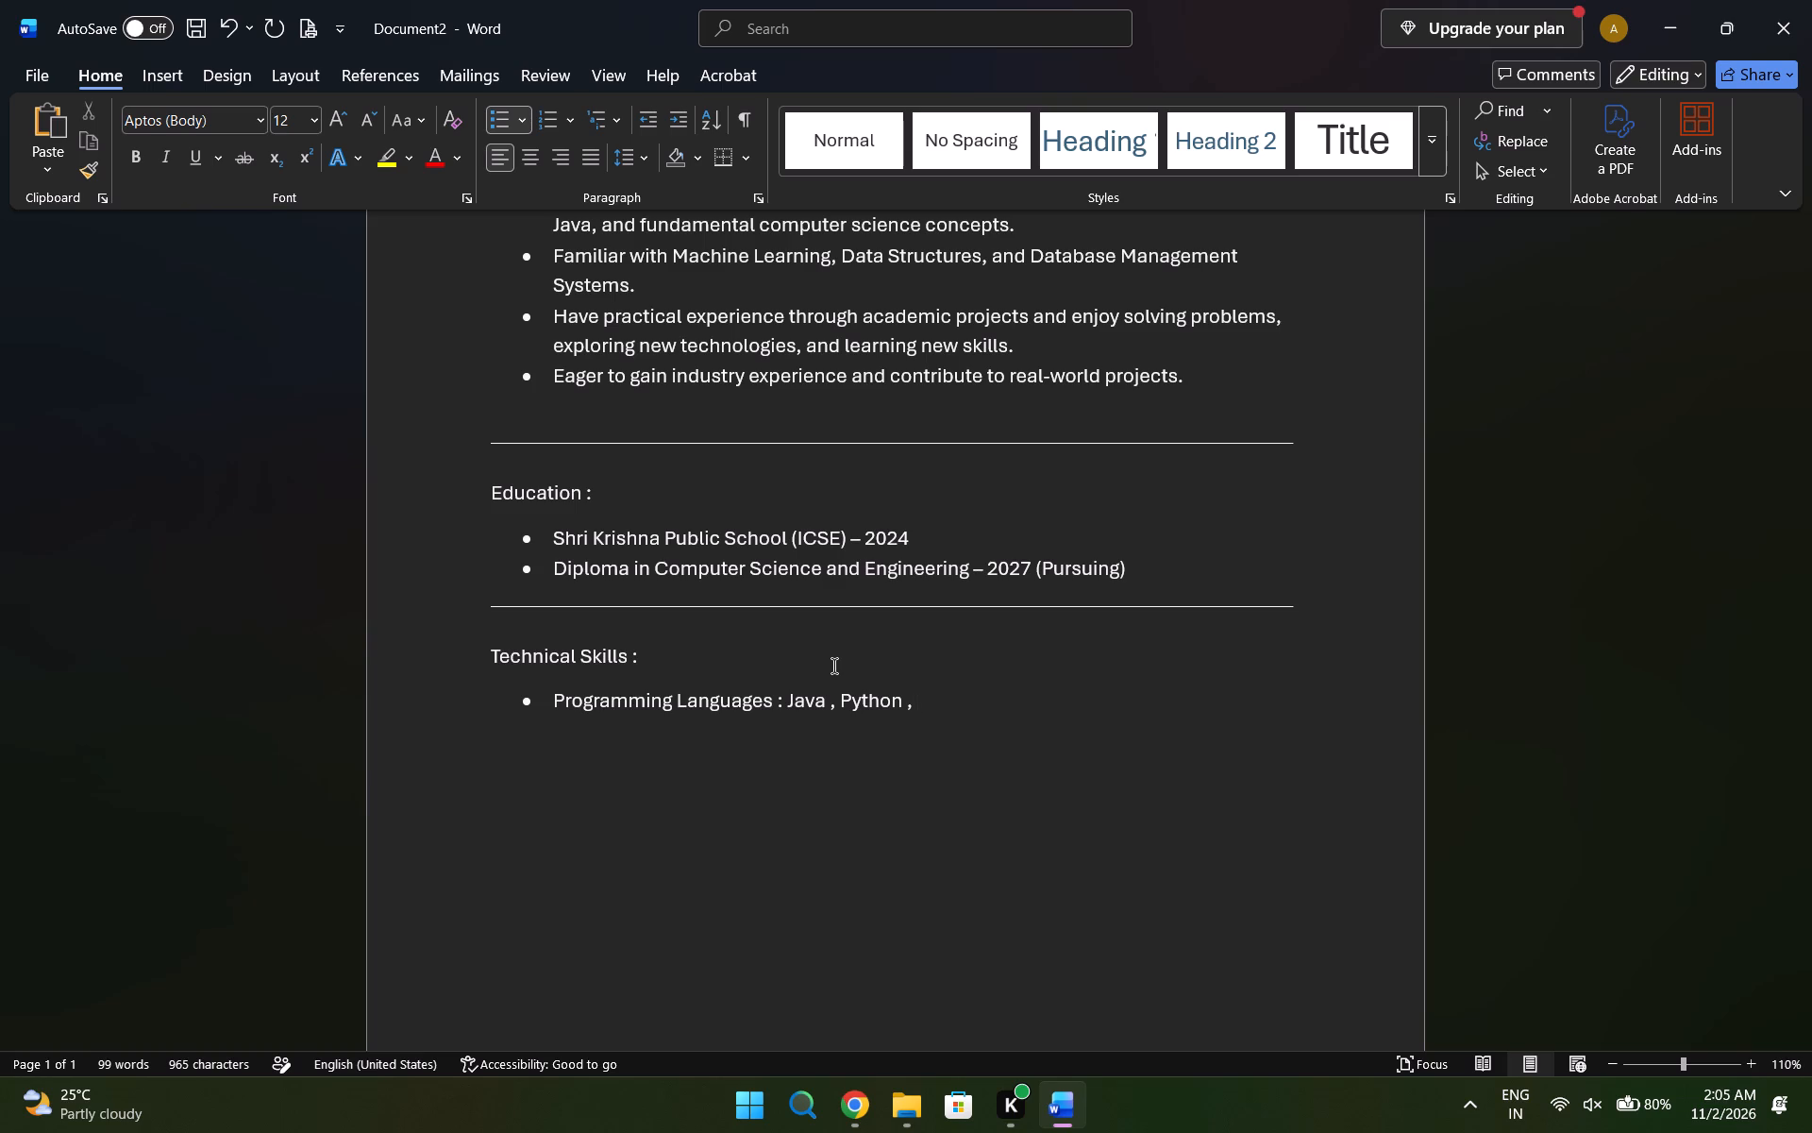
{"action": "key", "text": "BackSpace"}
{"action": "key", "text": "BackSpace"}
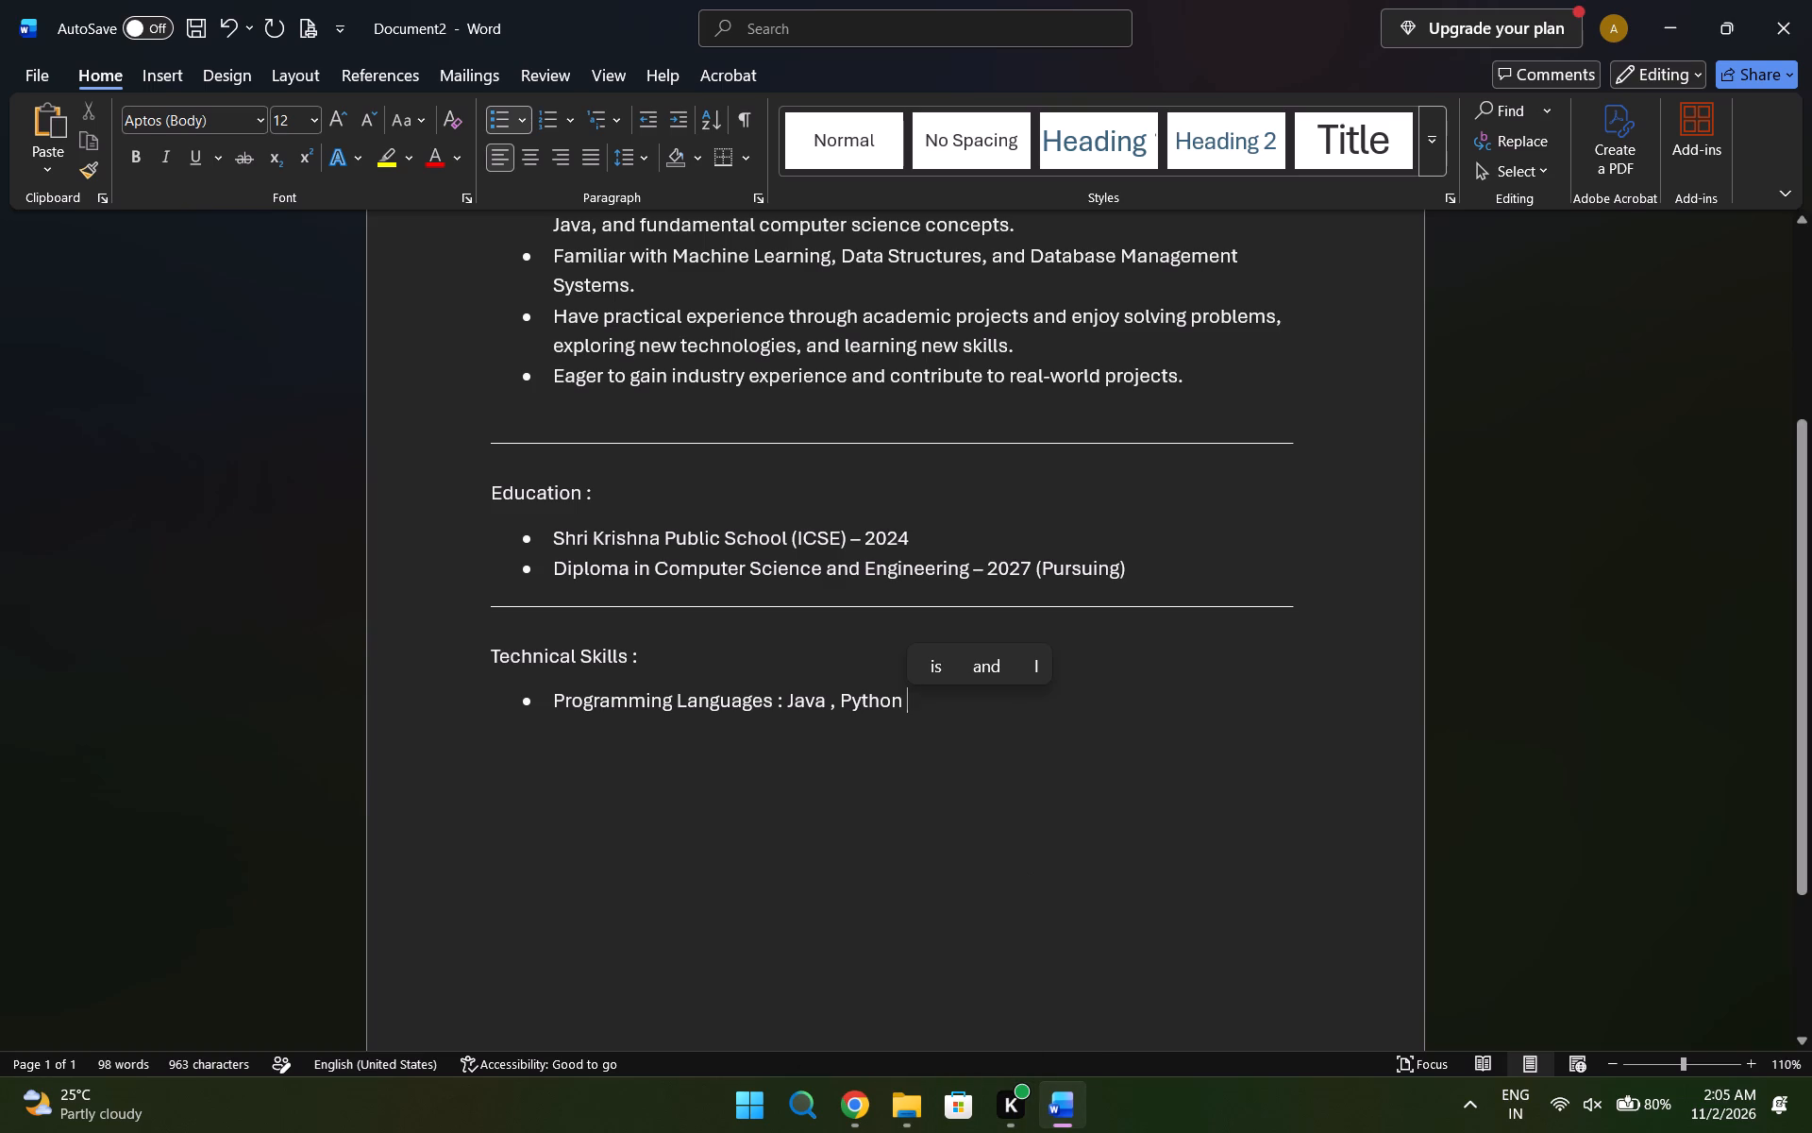
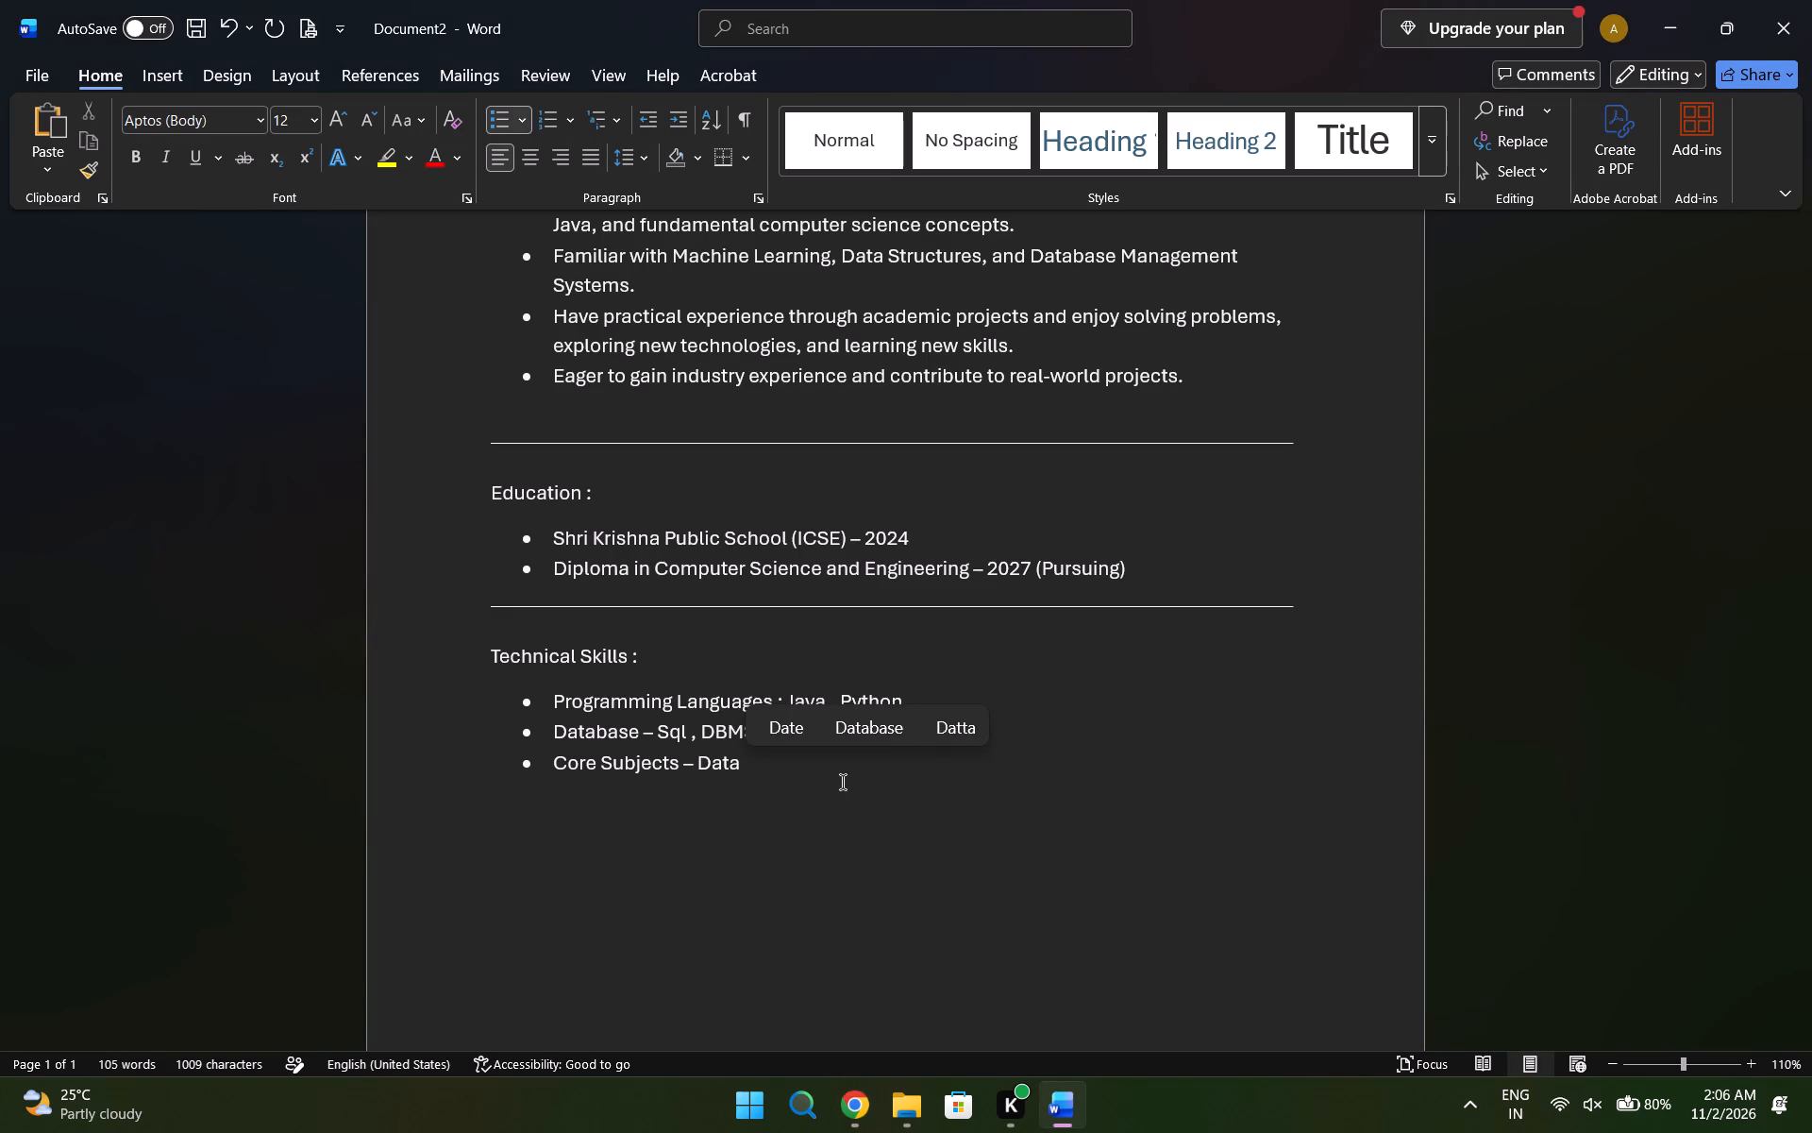
{"action": "key", "text": "shift+s"}
{"action": "key", "text": "t"}
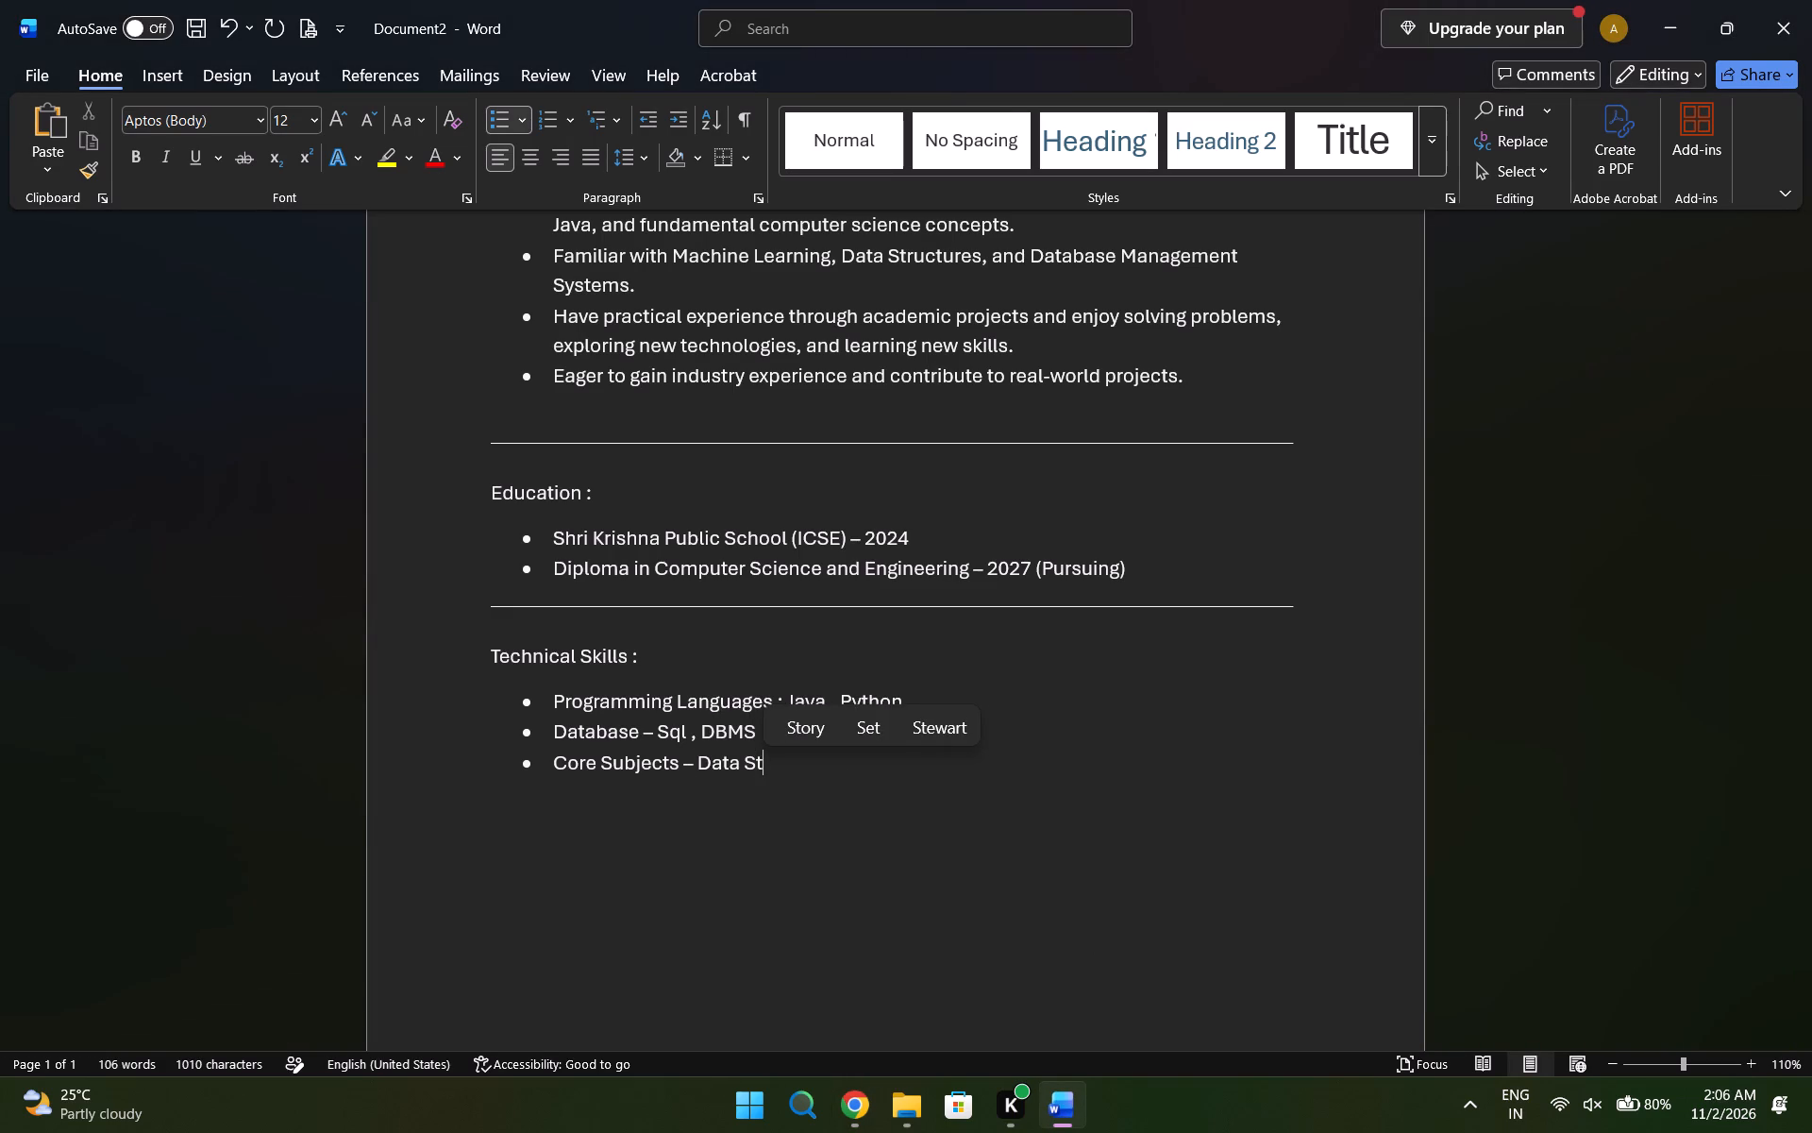
{"action": "type", "text": "ruct"}
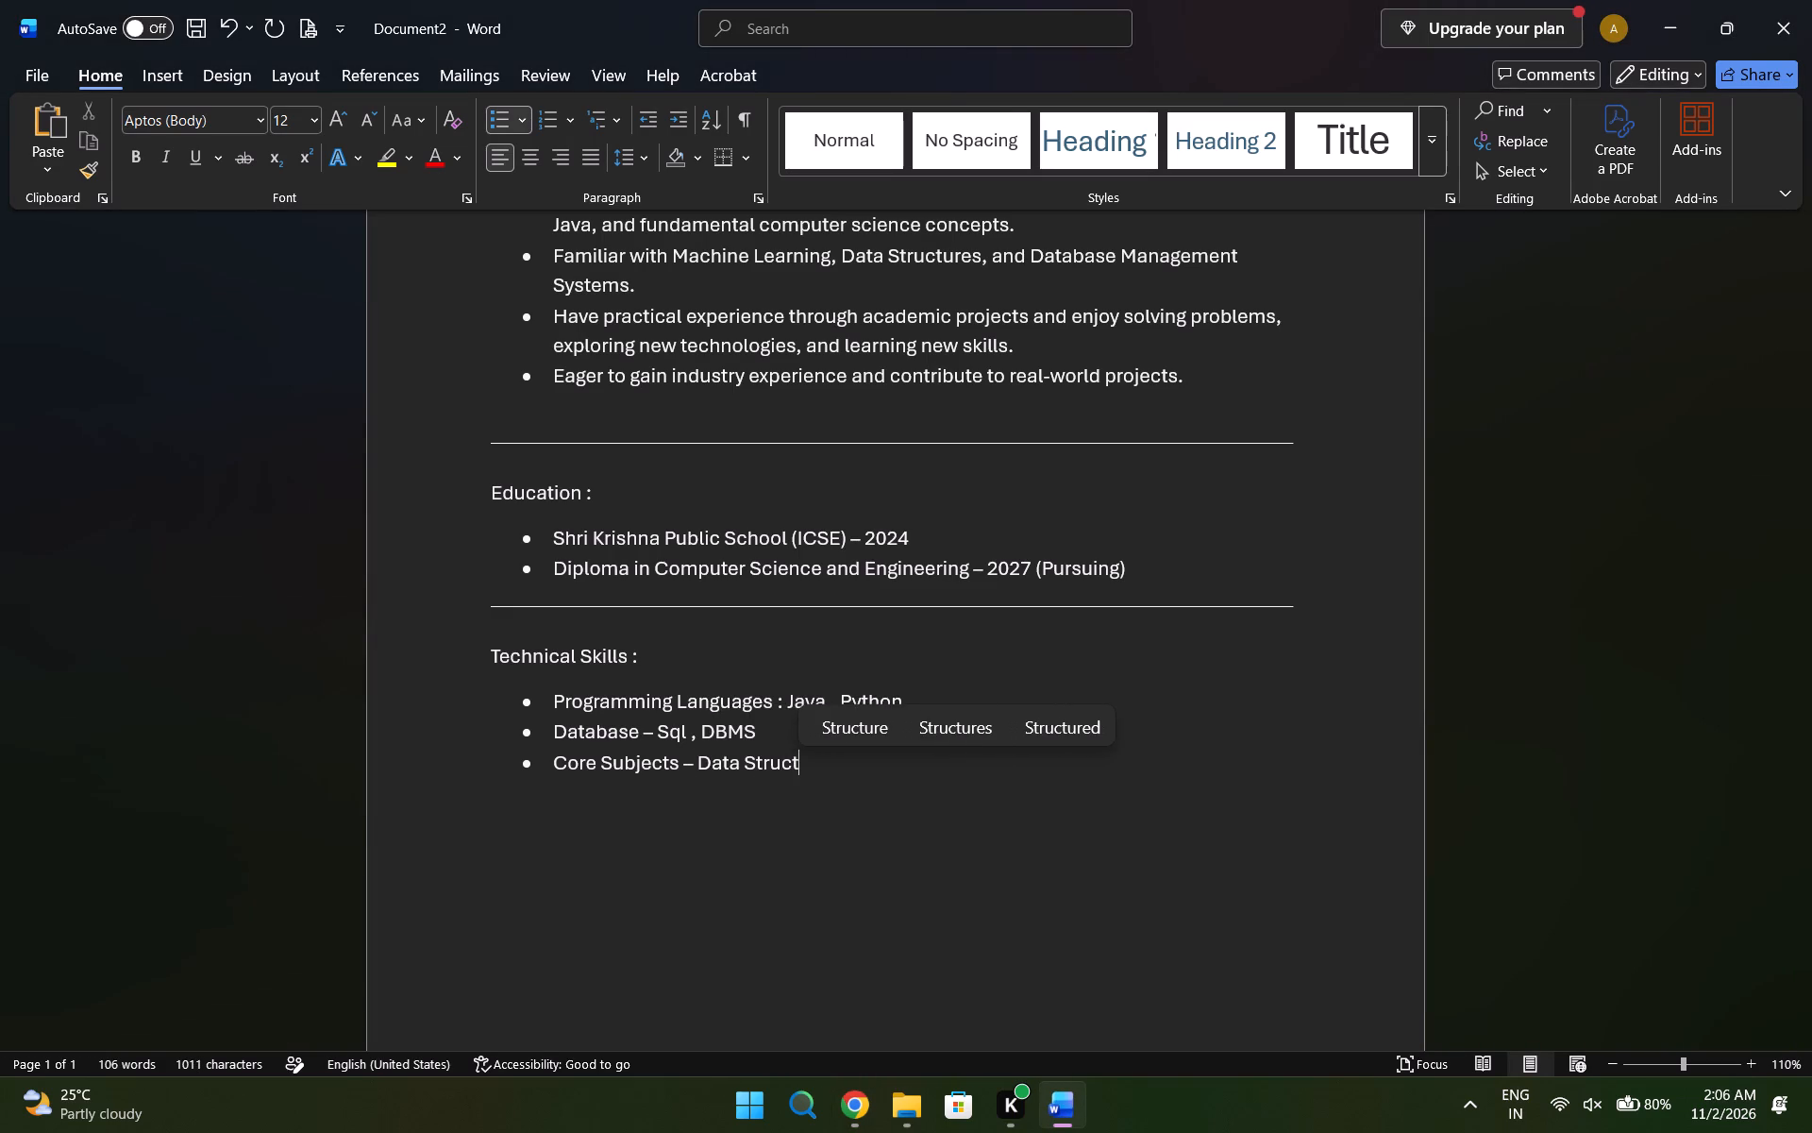
{"action": "left_click", "coordinate": [981, 723]}
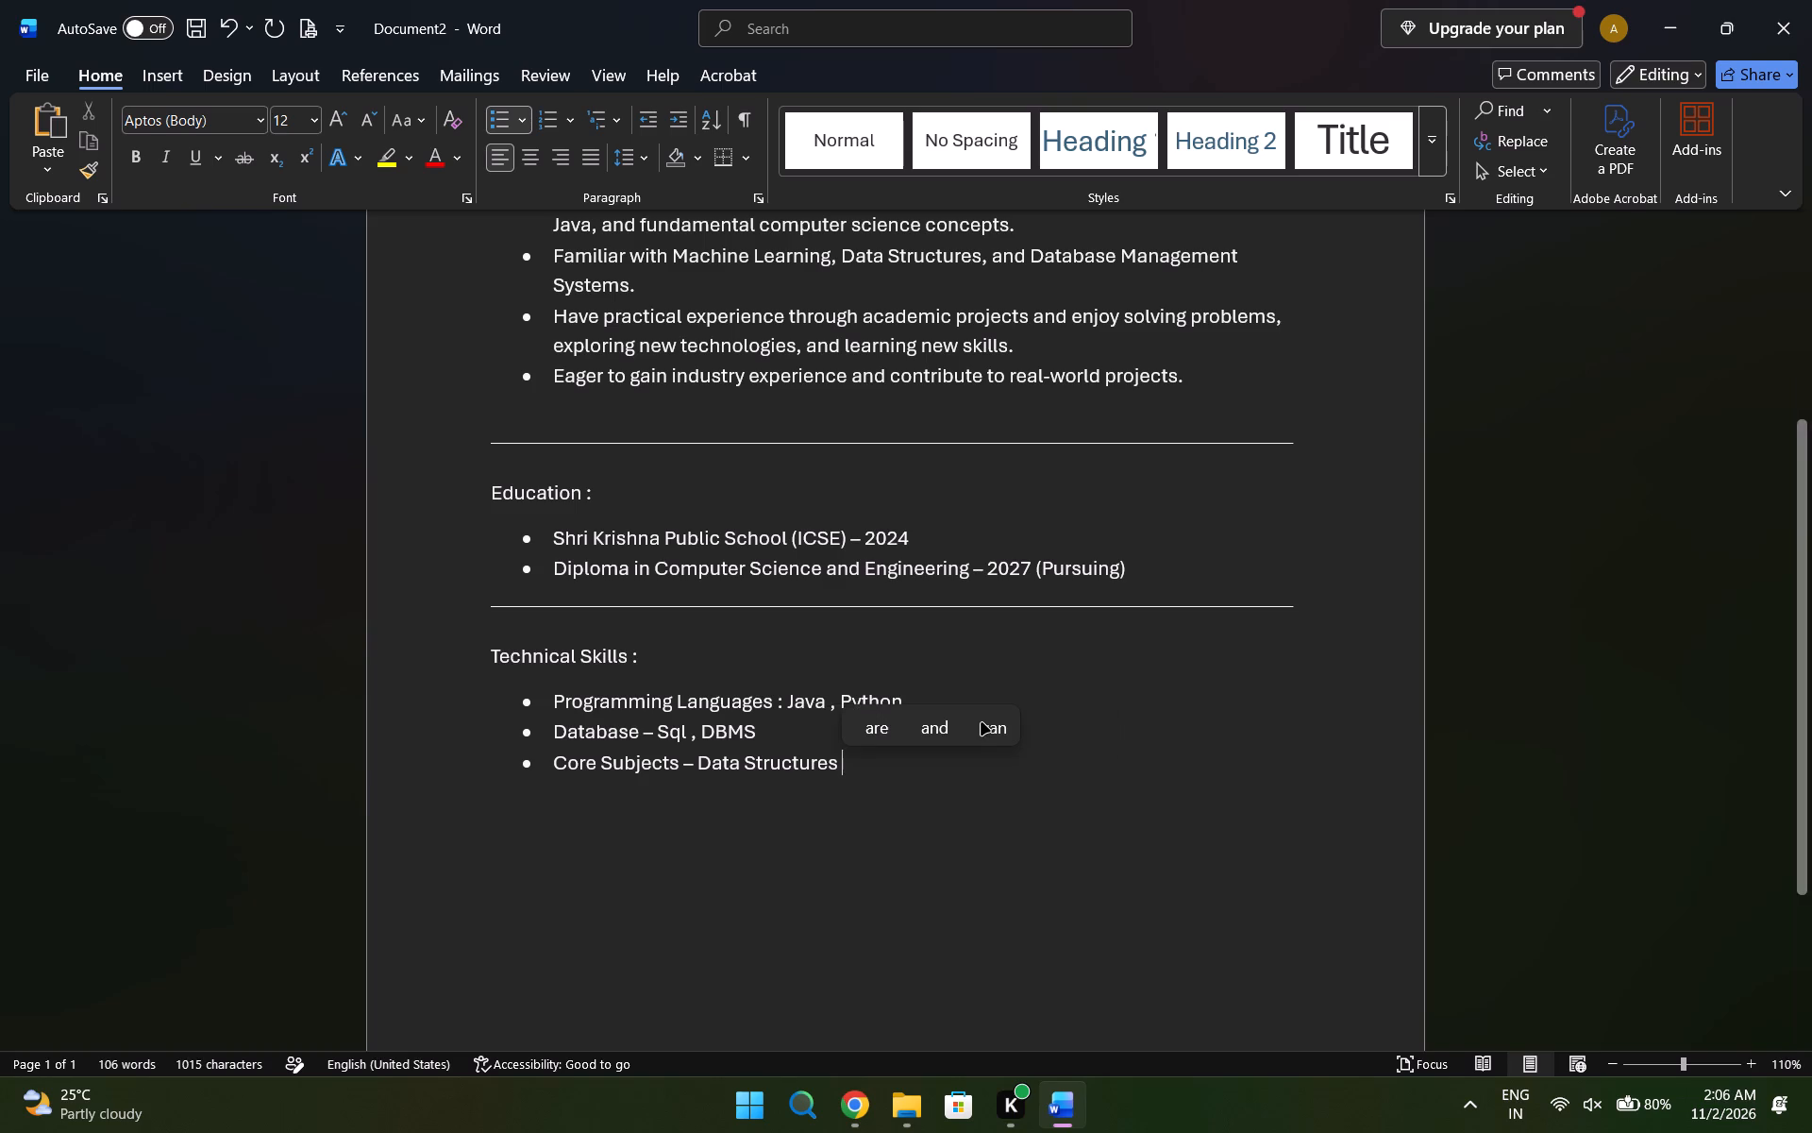
{"action": "key", "text": "comma"}
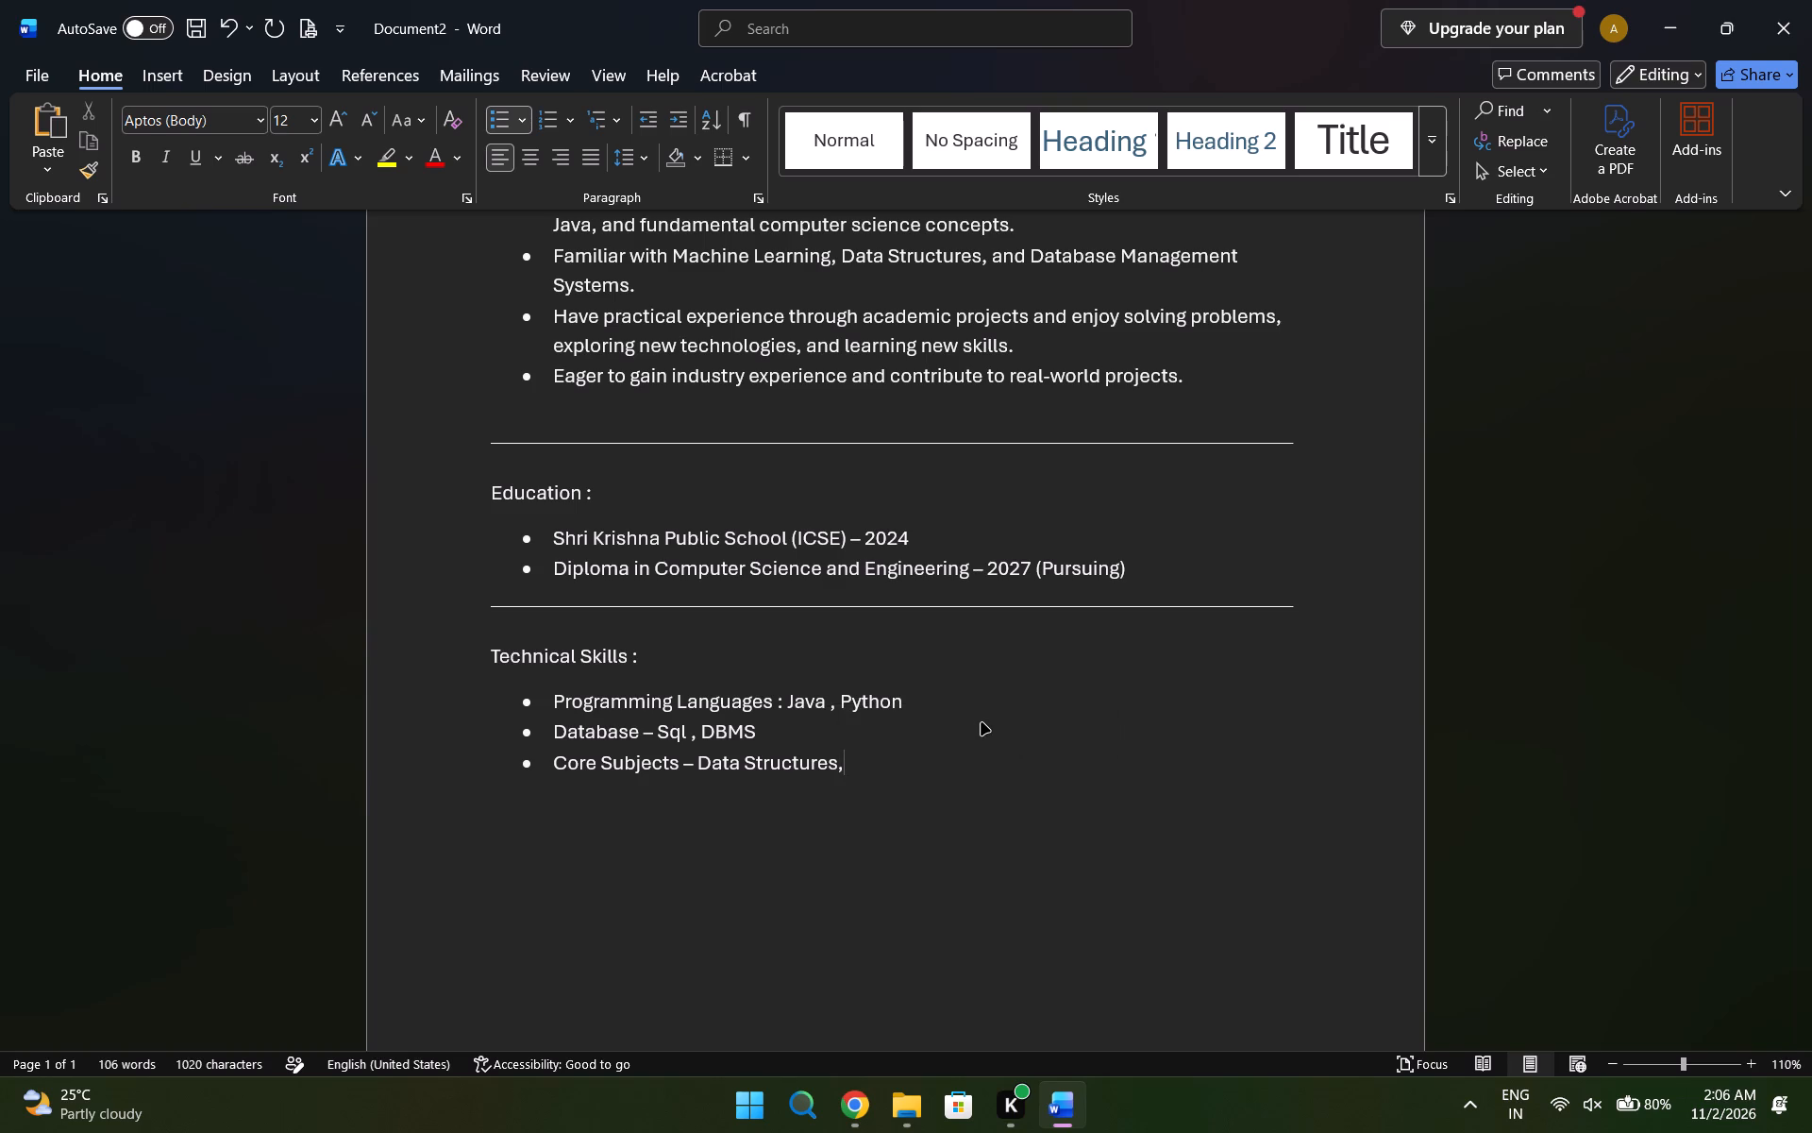
{"action": "key", "text": "BackSpace"}
{"action": "key", "text": "space"}
{"action": "type", "text": ","}
{"action": "key", "text": "space"}
{"action": "key", "text": "space"}
{"action": "key", "text": "o"}
{"action": "key", "text": "BackSpace"}
{"action": "type", "text": "OOP"}
{"action": "key", "text": "Return"}
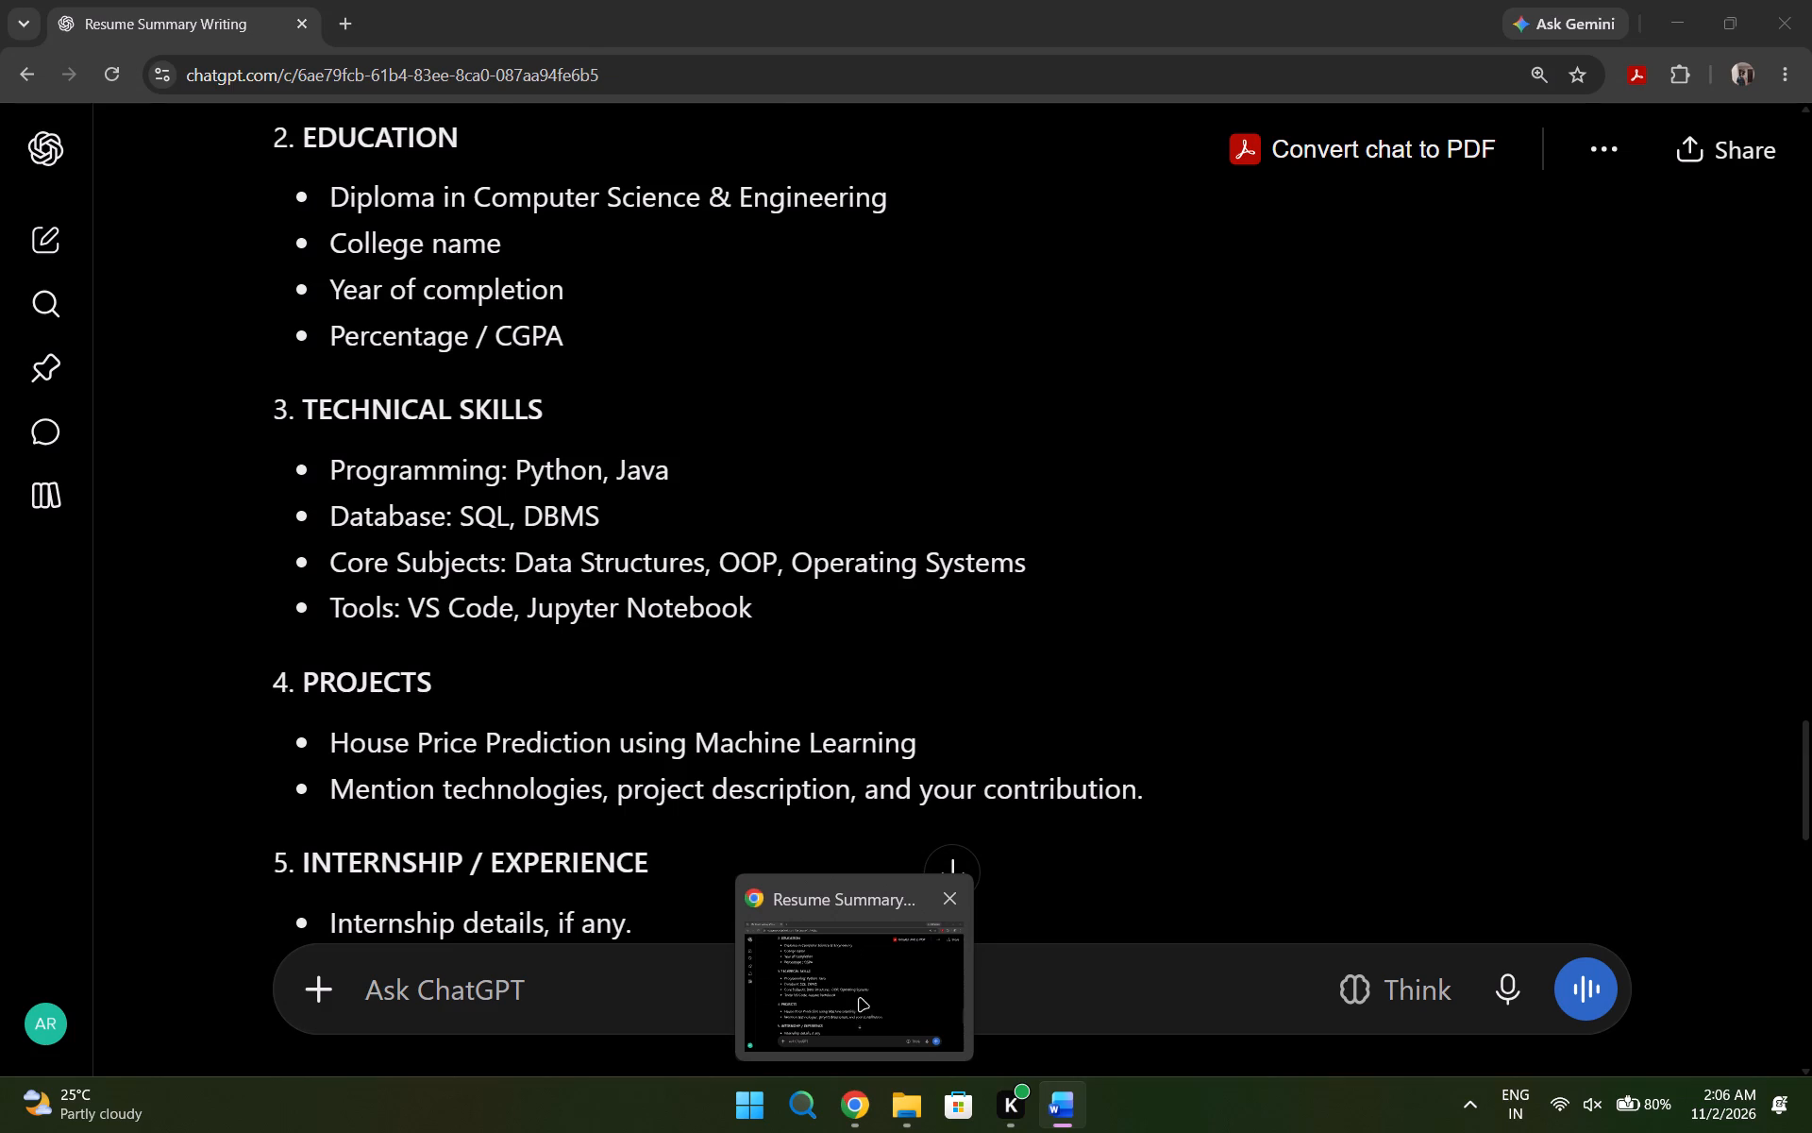
Enter the fourth Technical Skills bullet as "Tools – VS CODE , IDLE , BLUEJ".
{"action": "type", "text": "to"}
{"action": "key", "text": "BackSpace"}
{"action": "key", "text": "BackSpace"}
{"action": "type", "text": "TOO"}
{"action": "key", "text": "BackSpace"}
{"action": "key", "text": "BackSpace"}
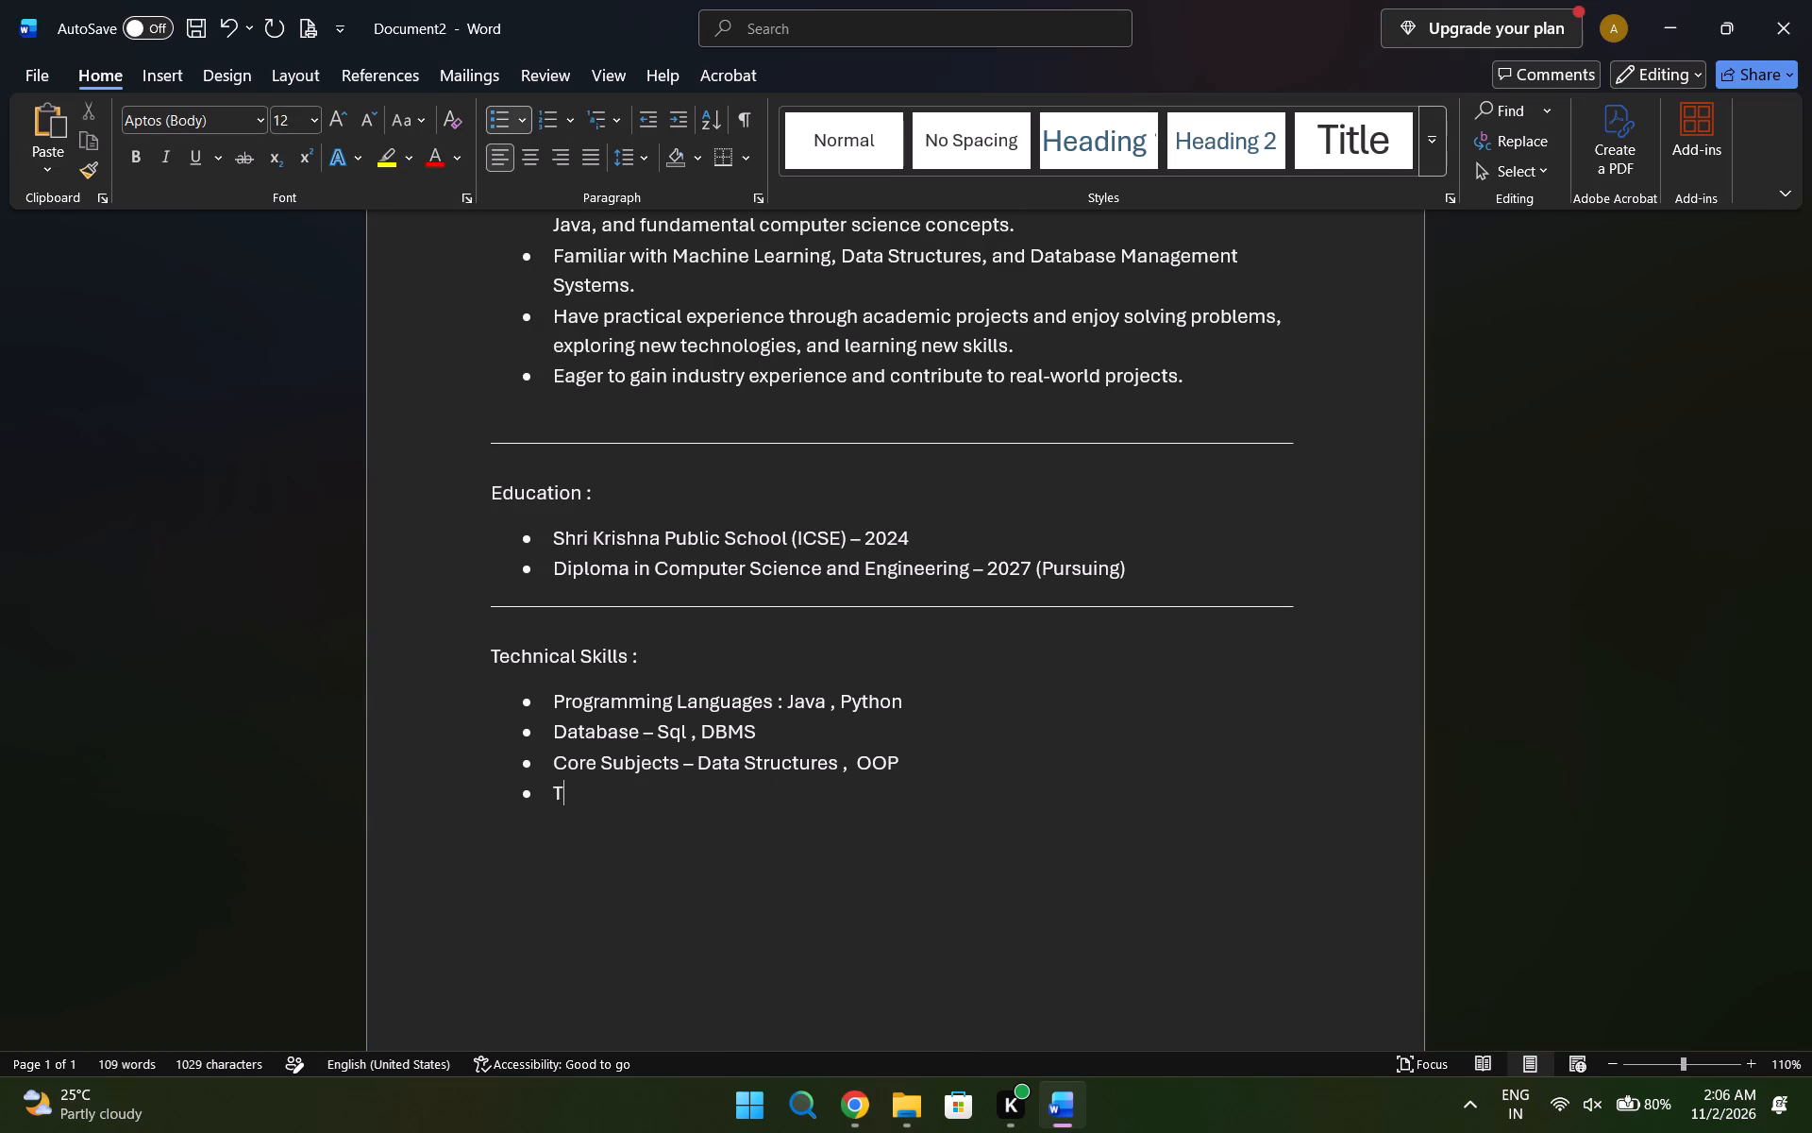
{"action": "type", "text": "ools -"}
{"action": "key", "text": "space"}
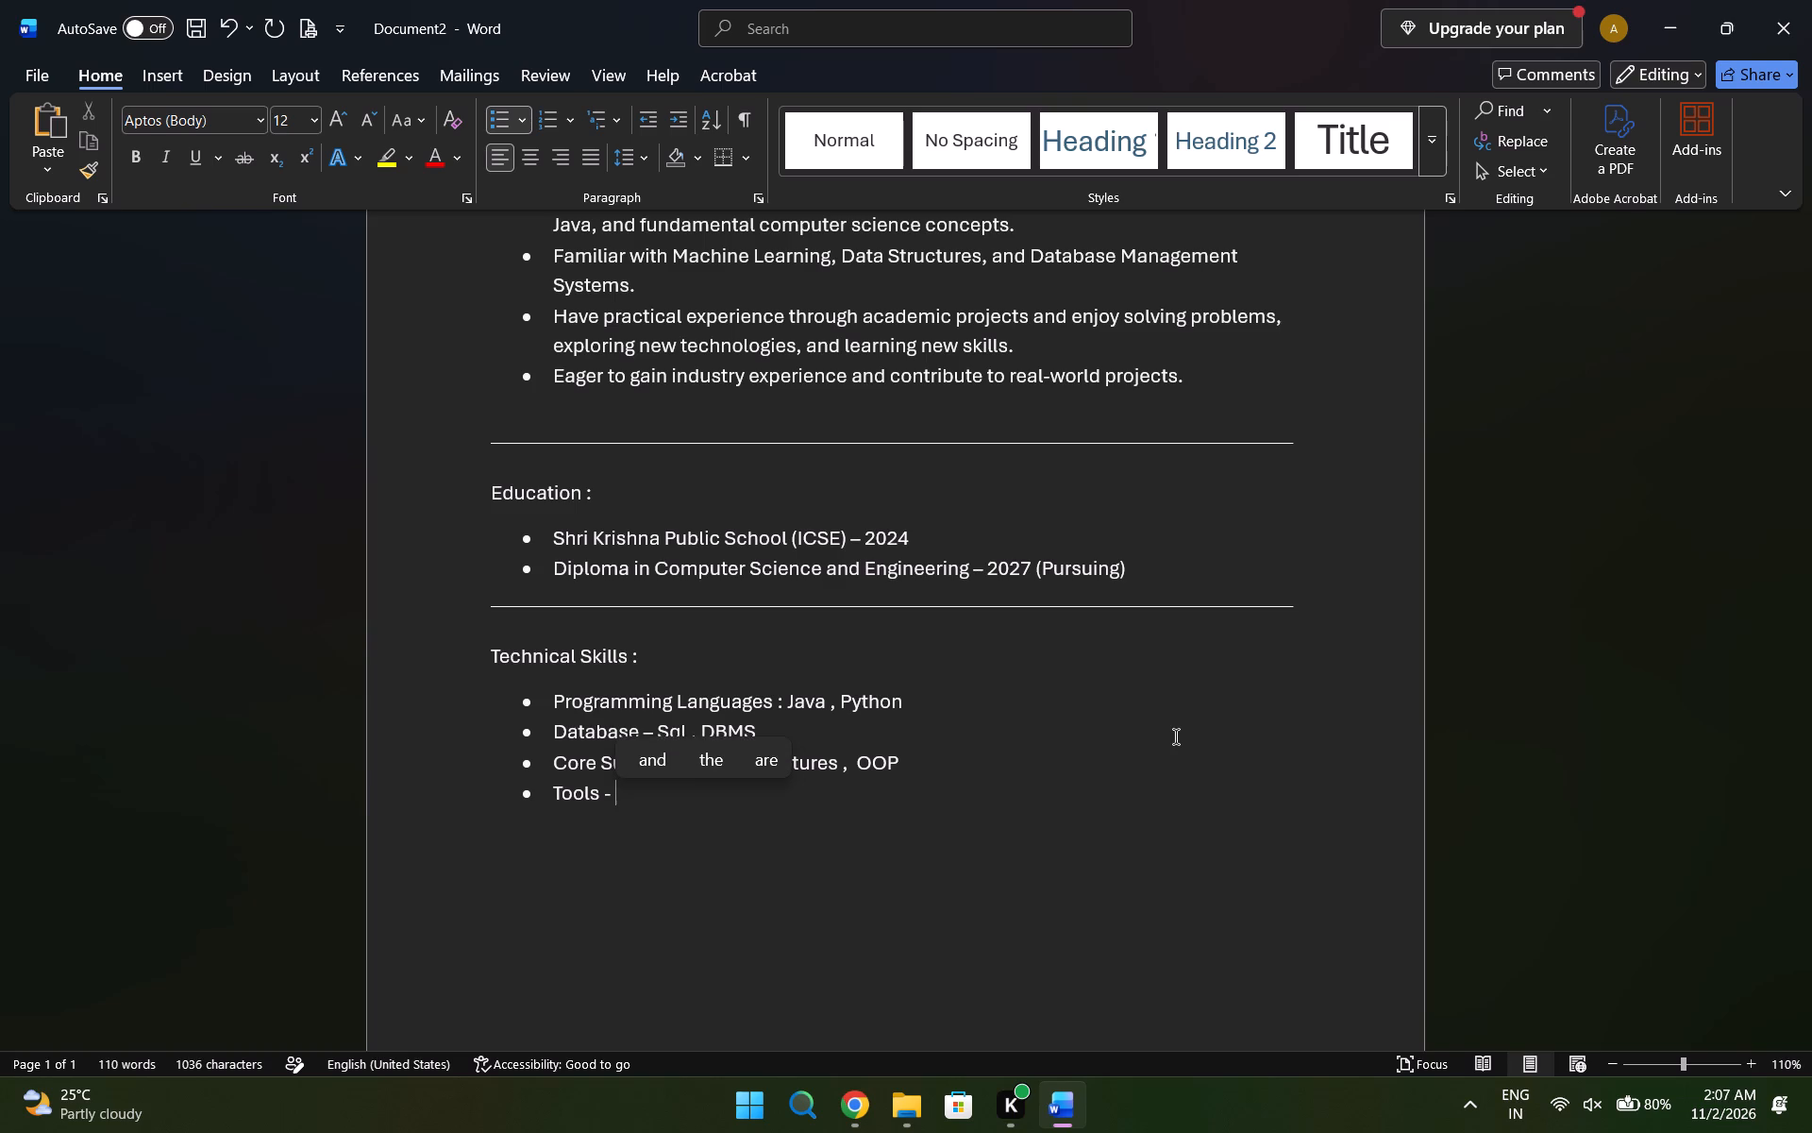
{"action": "type", "text": "VS CODE"}
{"action": "key", "text": "space"}
{"action": "type", "text": ","}
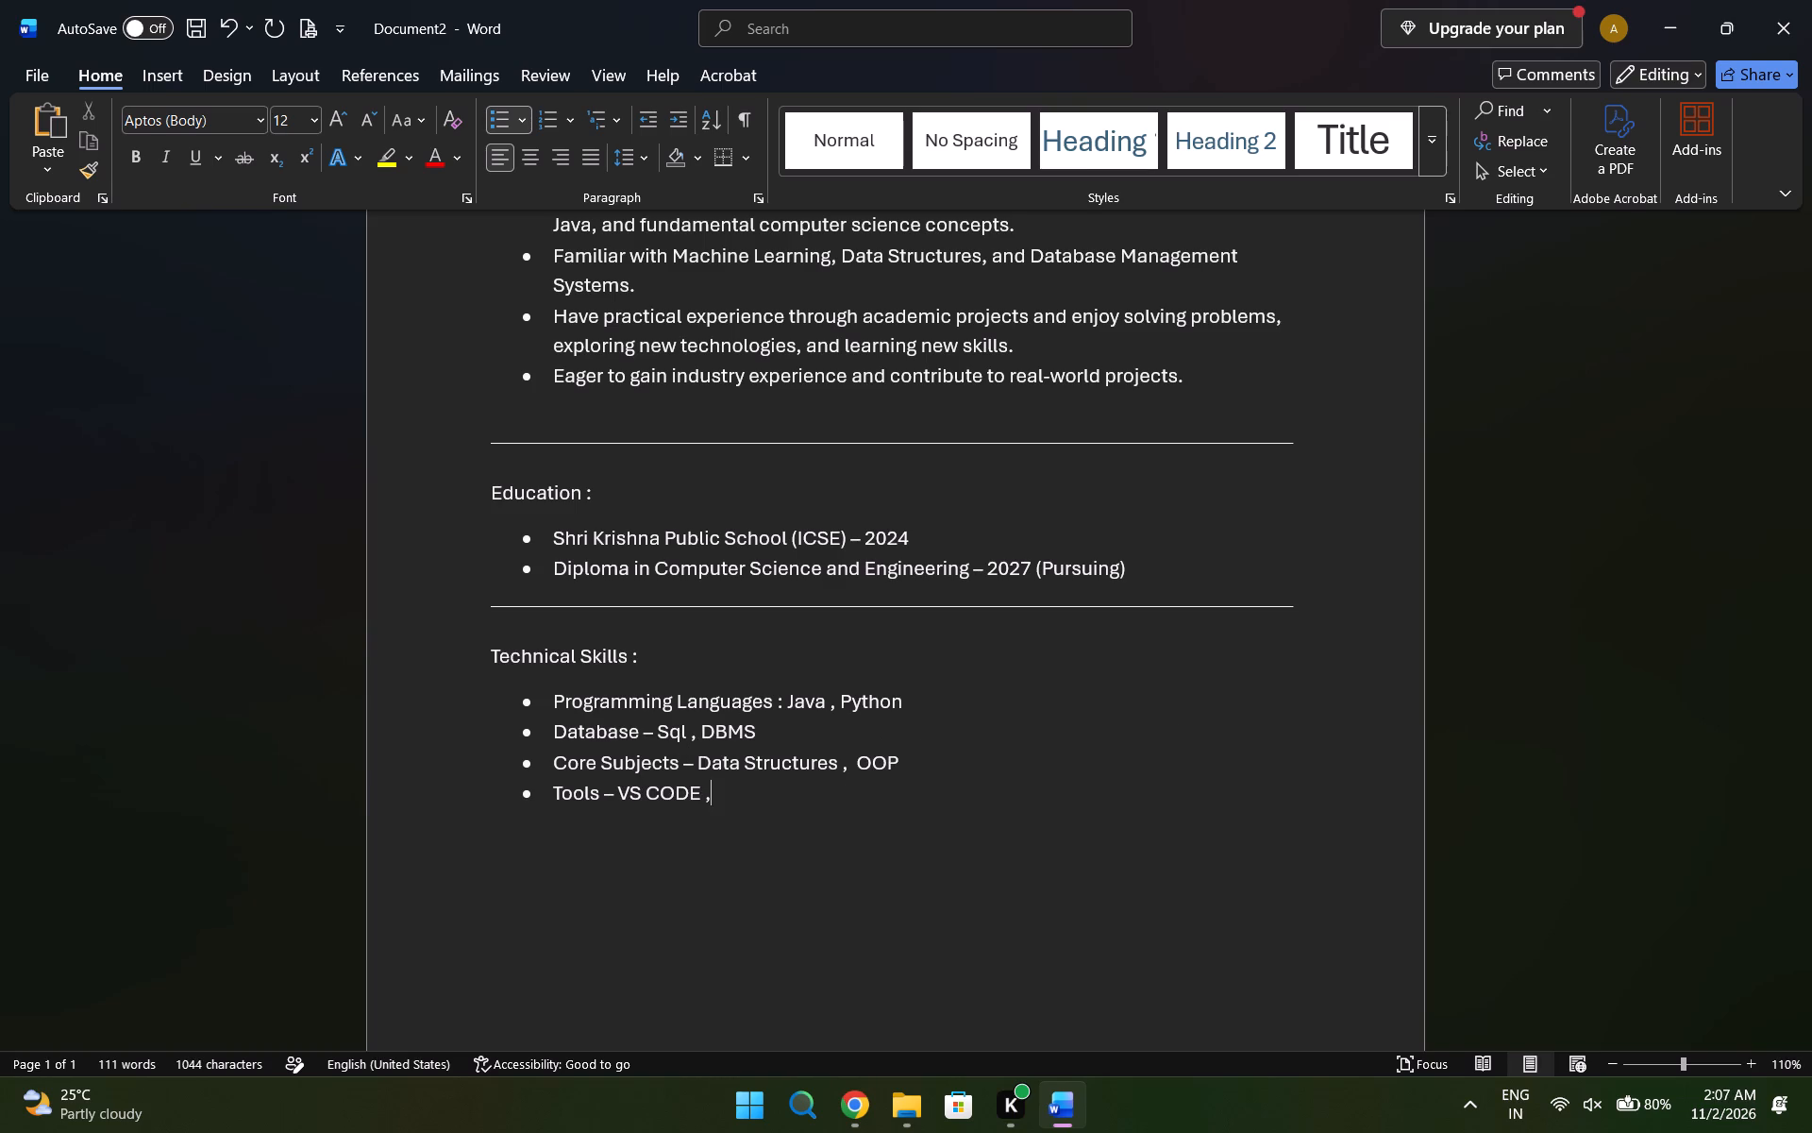
{"action": "key", "text": "space"}
{"action": "type", "text": "IDLE ,"}
{"action": "key", "text": "space"}
{"action": "type", "text": "BLUE"}
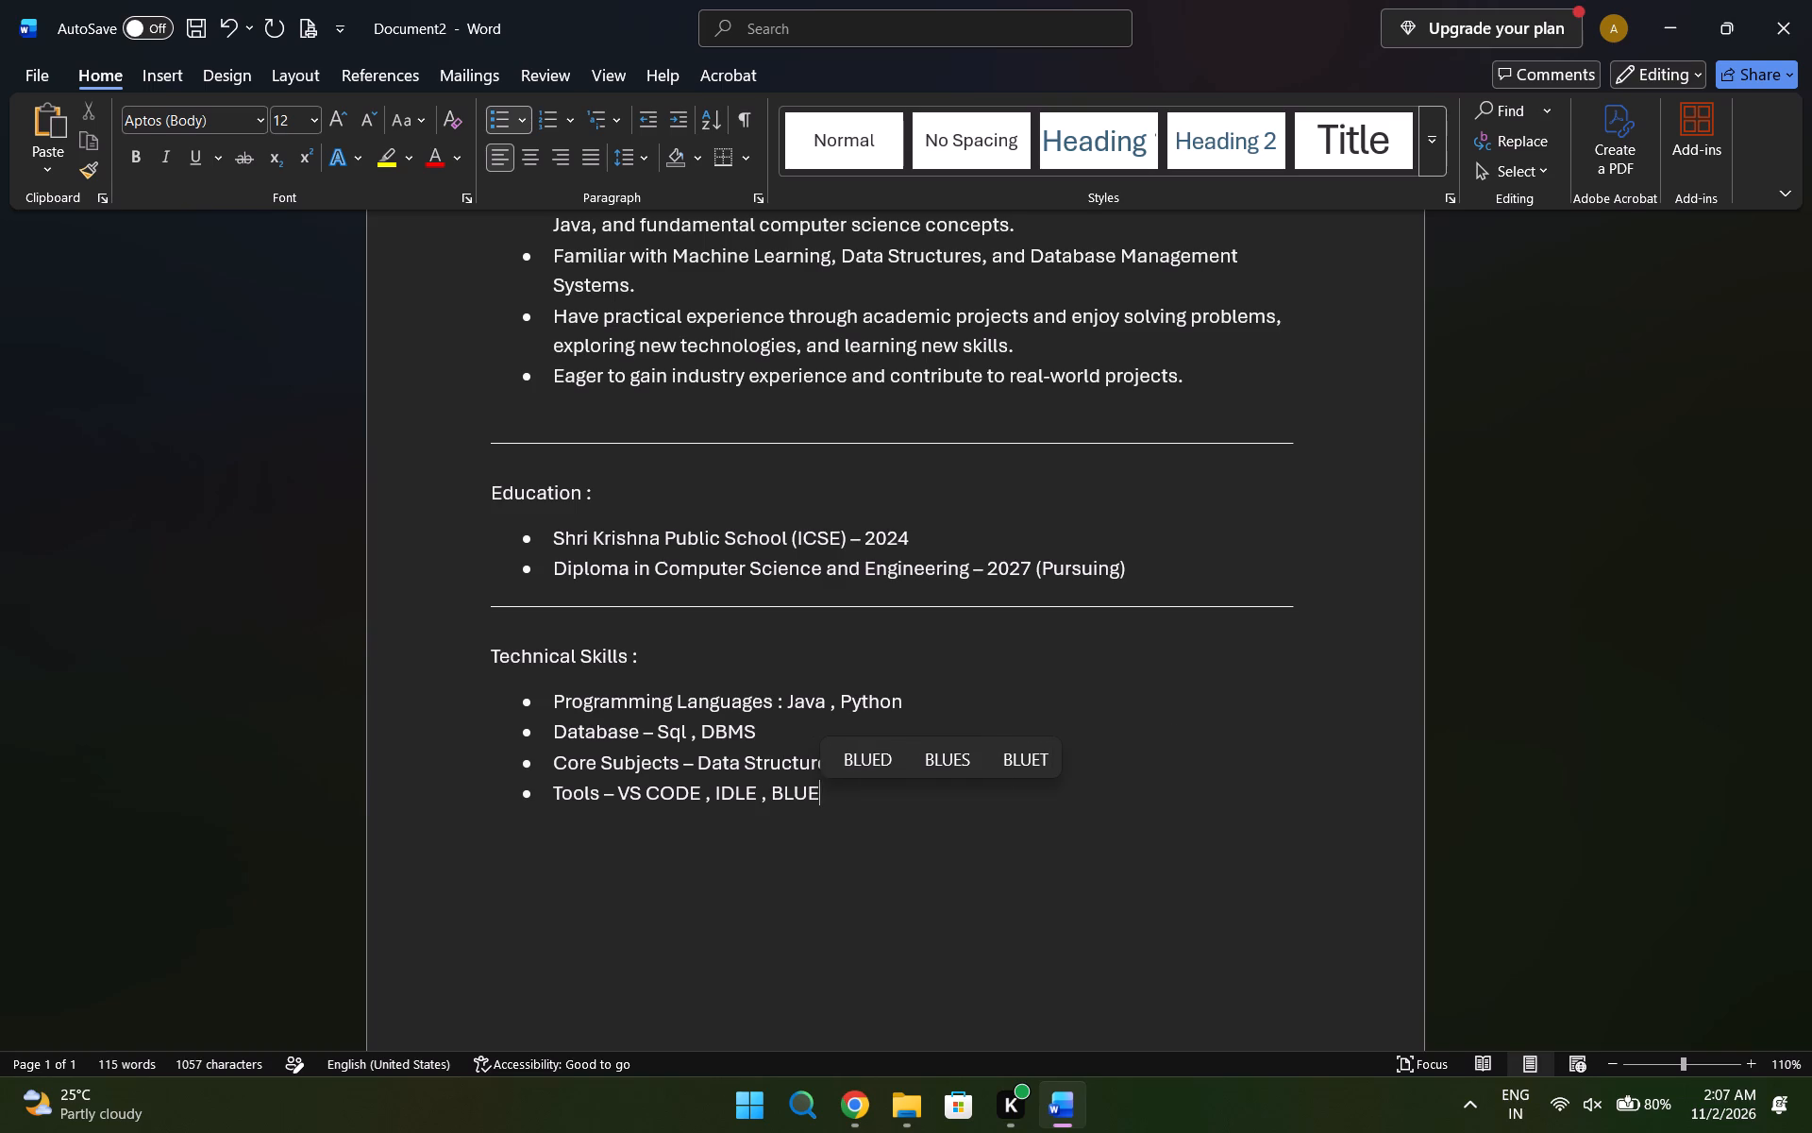
{"action": "key", "text": "shift+j"}
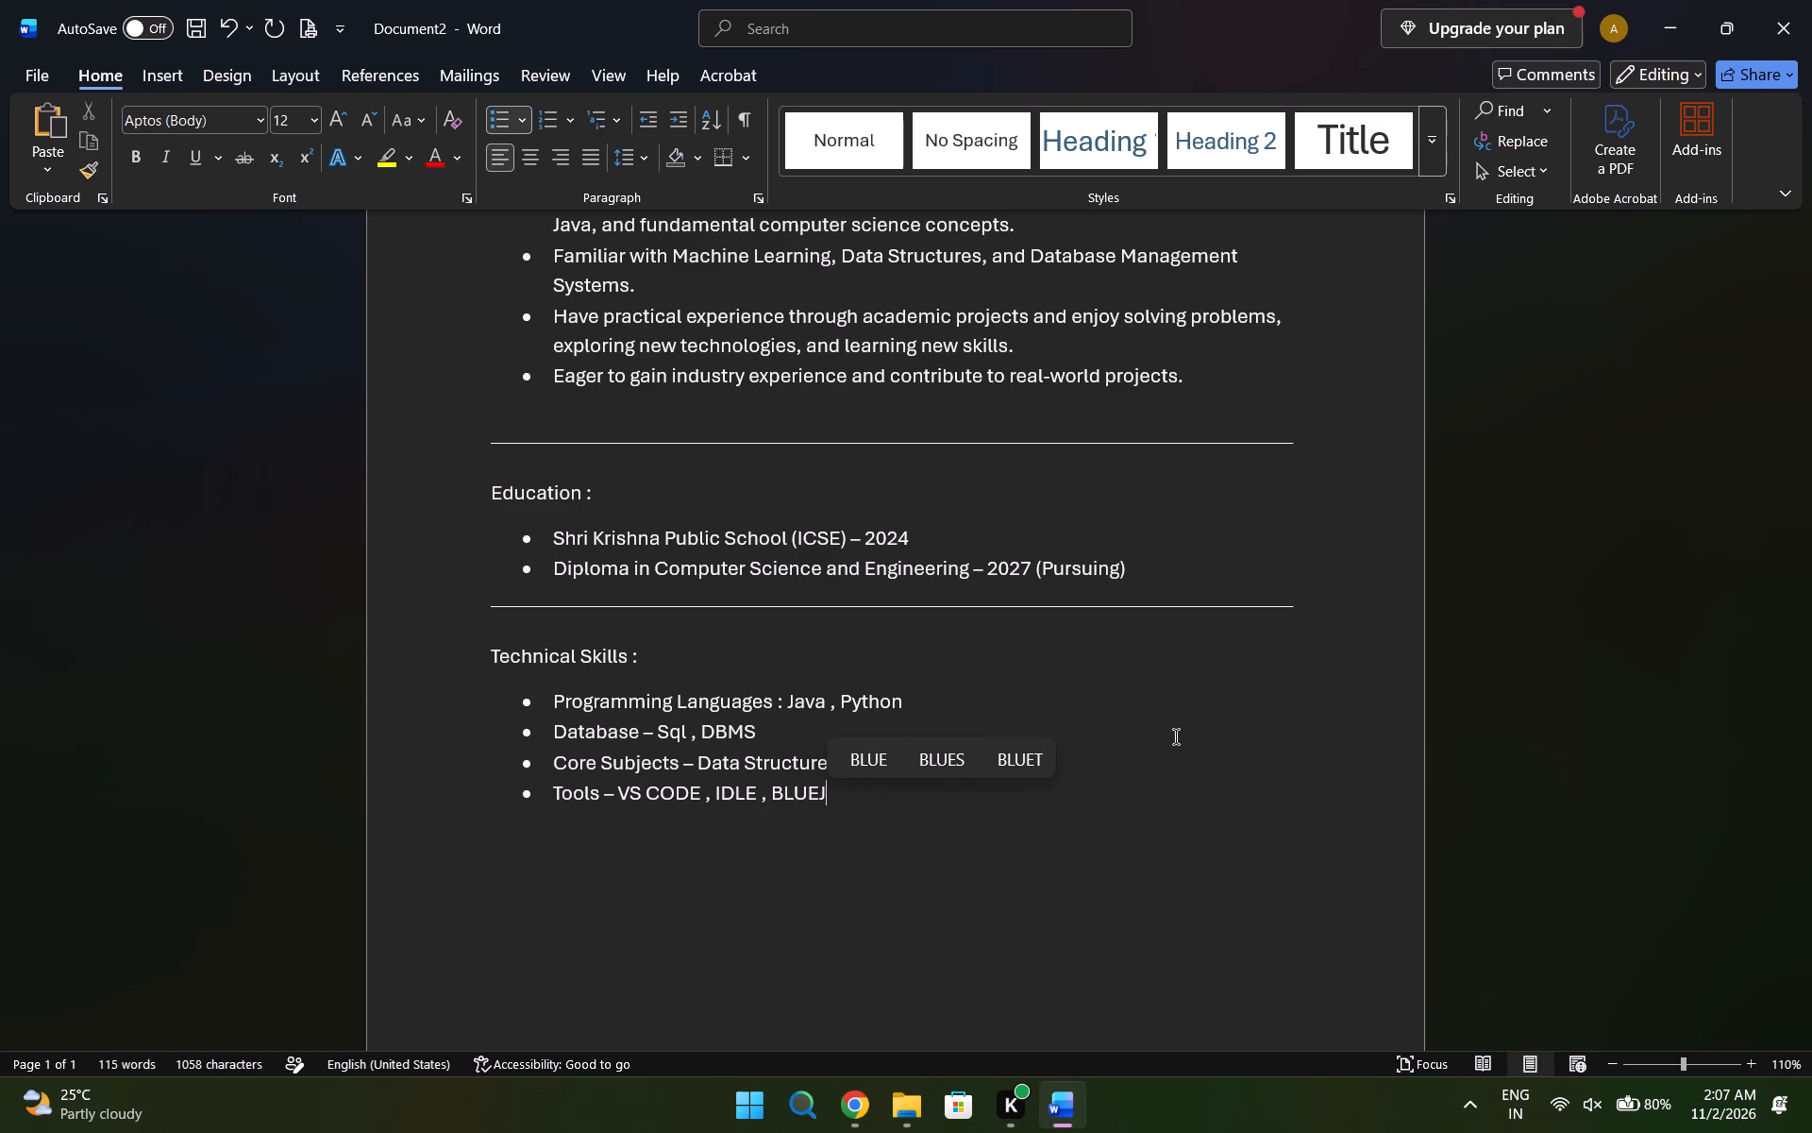
End the bulleted list after the Tools bullet and start an unbulleted line at the page margin.
{"action": "key", "text": "Return"}
{"action": "key", "text": "BackSpace"}
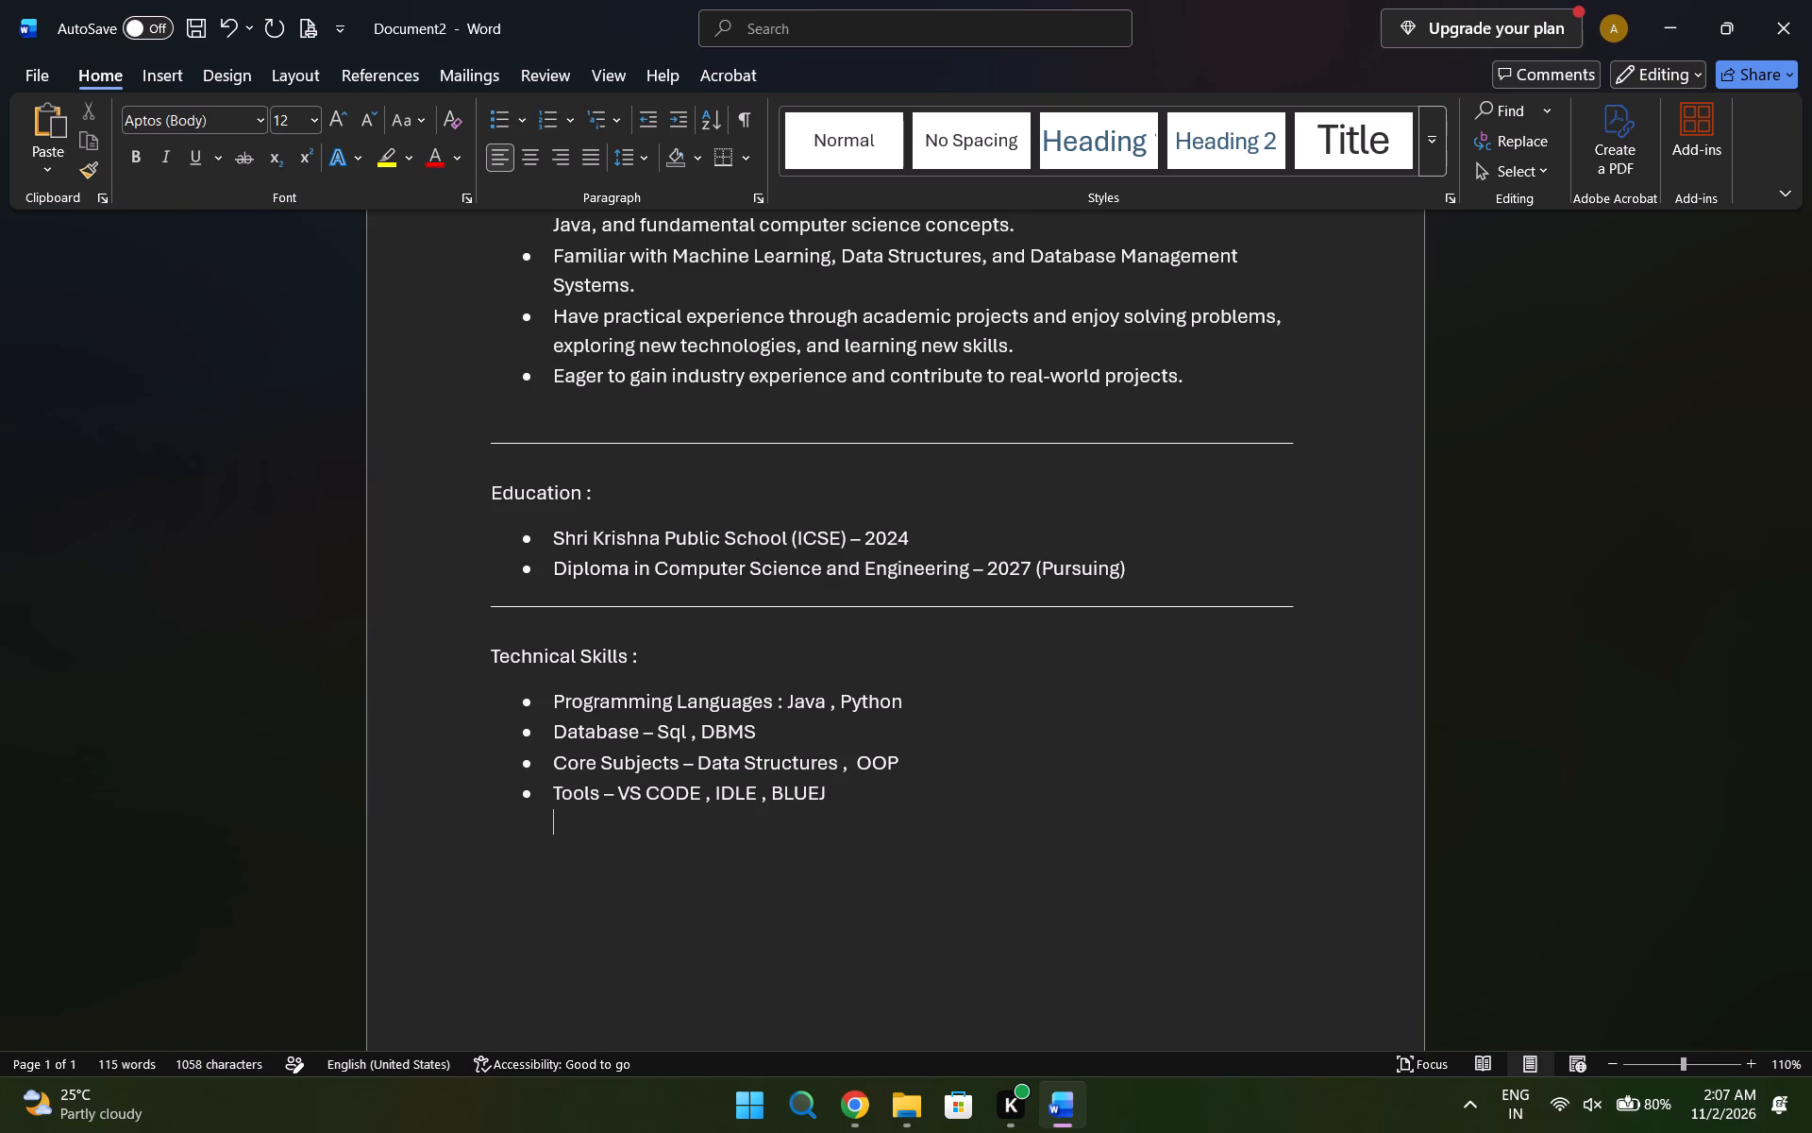
{"action": "key", "text": "BackSpace"}
{"action": "key", "text": "BackSpace"}
{"action": "key", "text": "BackSpace"}
{"action": "key", "text": "Return"}
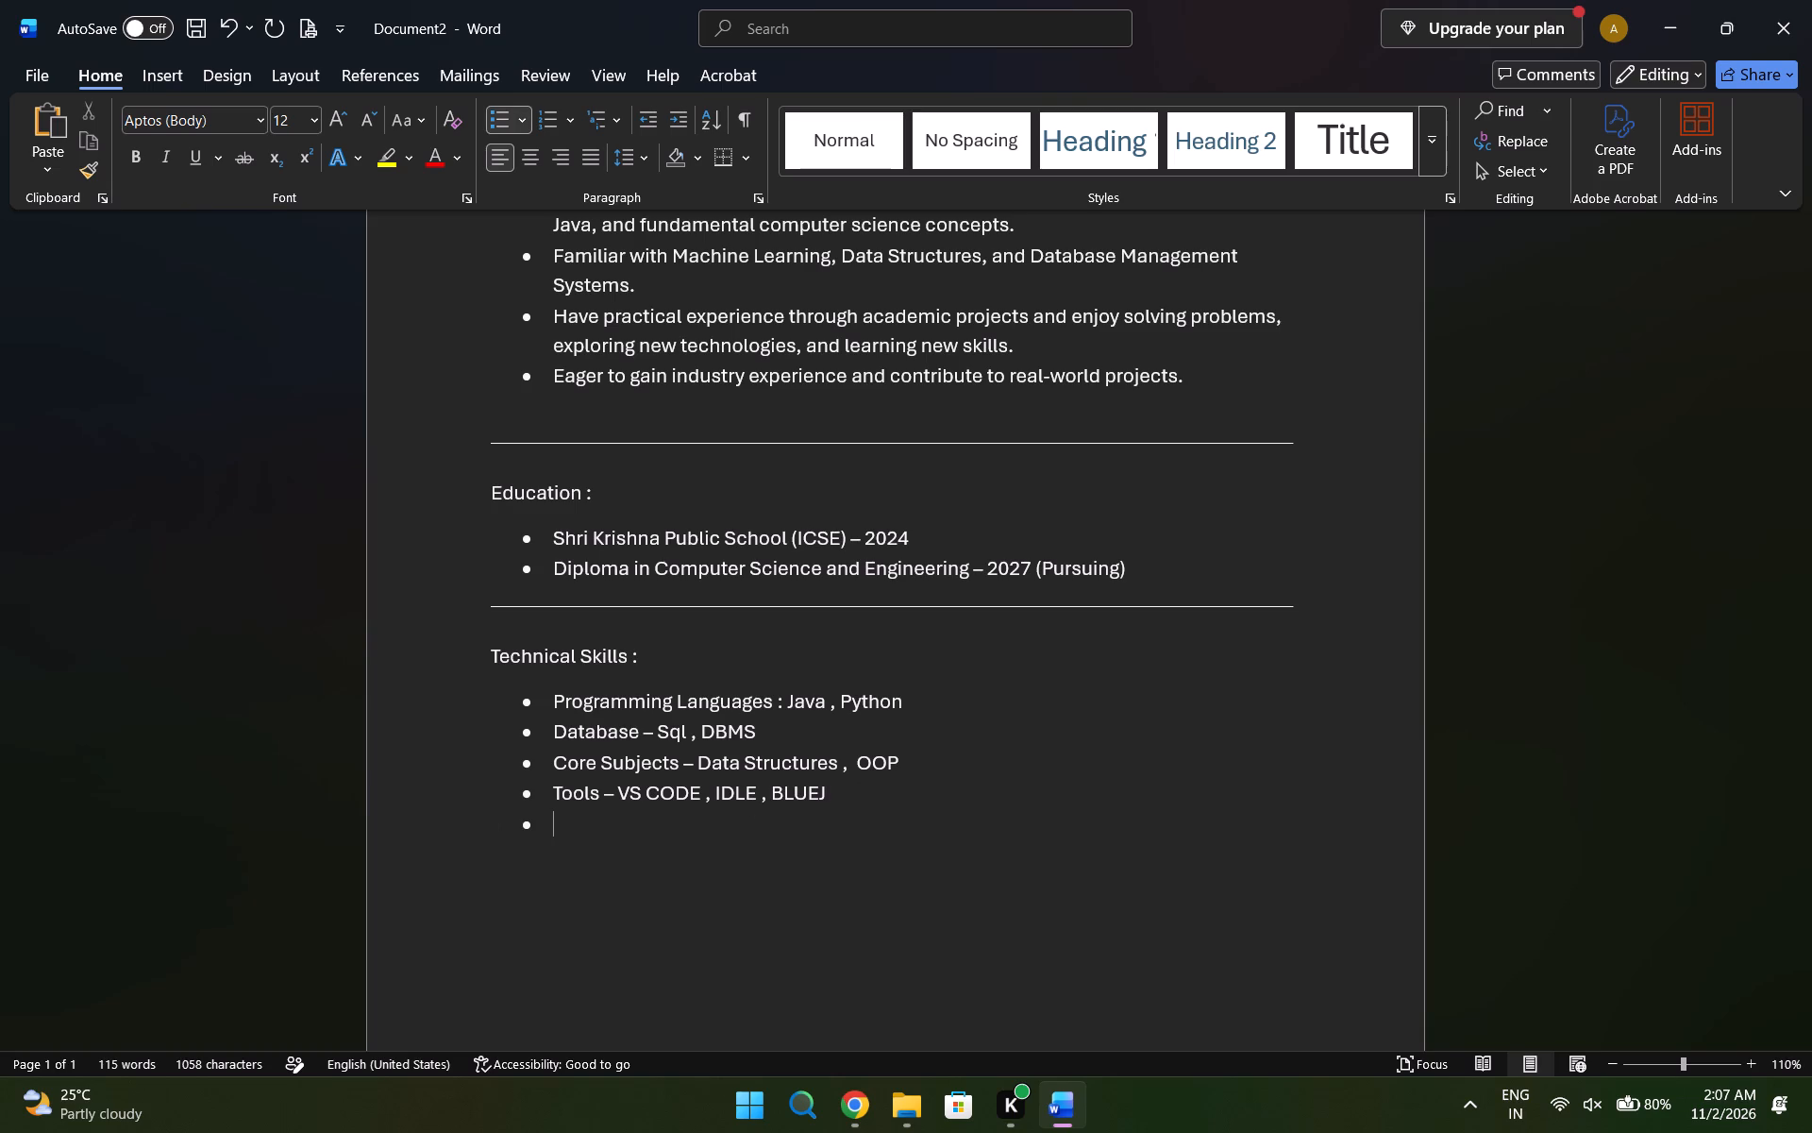
{"action": "key", "text": "BackSpace"}
{"action": "key", "text": "BackSpace"}
{"action": "key", "text": "BackSpace"}
Add a full-width divider line of underscores below the Technical Skills section and start a new line beneath it.
{"action": "key", "text": "minus"}
{"action": "key", "text": "BackSpace"}
{"action": "key", "text": "shift+underscore"}
{"action": "key", "text": "shift+underscore"}
{"action": "key", "text": "shift+underscore"}
{"action": "key", "text": "shift+underscore"}
{"action": "key", "text": "shift+underscore"}
{"action": "key", "text": "shift+underscore"}
{"action": "key", "text": "shift+underscore"}
{"action": "key", "text": "shift+underscore"}
{"action": "key", "text": "shift+underscore"}
{"action": "key", "text": "shift+underscore"}
{"action": "key", "text": "shift+underscore"}
{"action": "key", "text": "shift+underscore"}
{"action": "key", "text": "shift+underscore"}
{"action": "key", "text": "shift+underscore"}
{"action": "key", "text": "shift+underscore"}
{"action": "key", "text": "shift+underscore"}
{"action": "key", "text": "shift+underscore"}
{"action": "key", "text": "shift+underscore"}
{"action": "key", "text": "shift+underscore"}
{"action": "key", "text": "shift+underscore"}
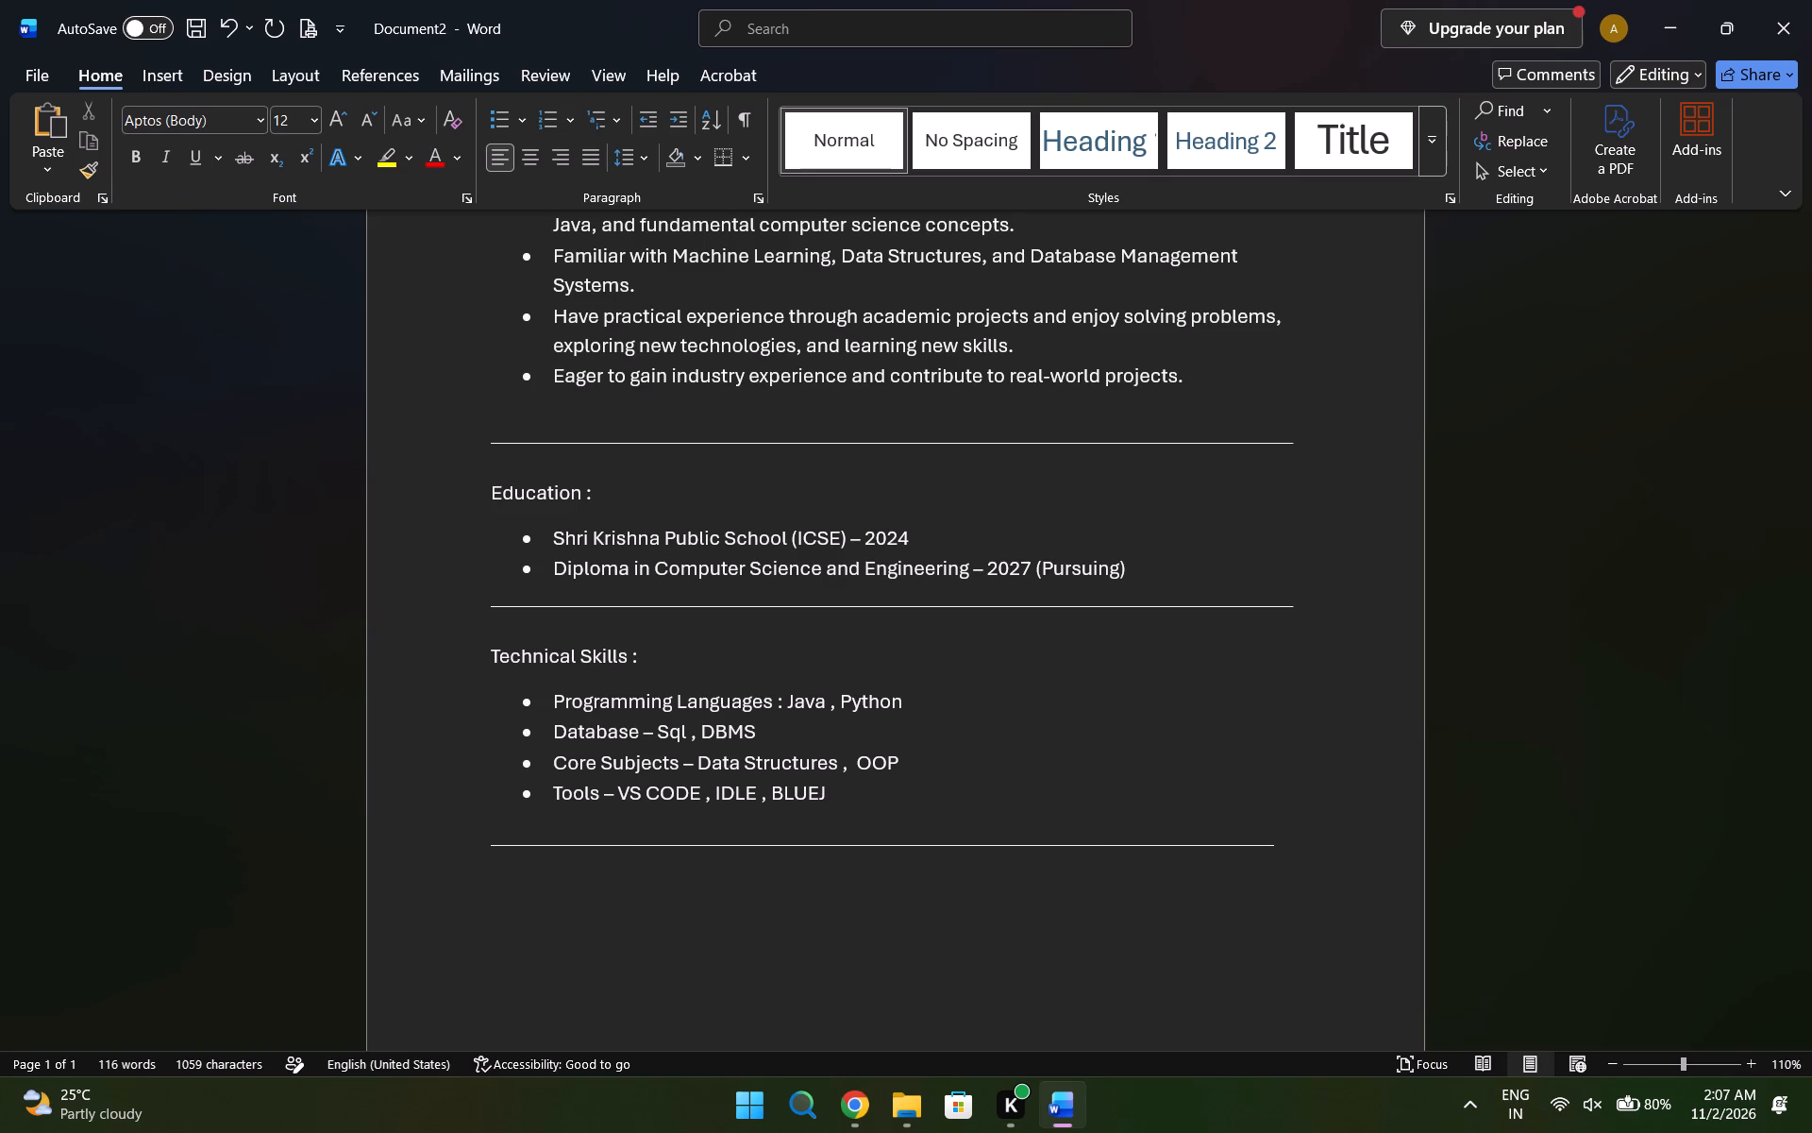
{"action": "key", "text": "BackSpace"}
{"action": "key", "text": "BackSpace"}
{"action": "key", "text": "BackSpace"}
{"action": "key", "text": "BackSpace"}
{"action": "key", "text": "BackSpace"}
{"action": "key", "text": "BackSpace"}
{"action": "key", "text": "BackSpace"}
{"action": "key", "text": "BackSpace"}
{"action": "key", "text": "BackSpace"}
{"action": "key", "text": "BackSpace"}
{"action": "key", "text": "BackSpace"}
{"action": "key", "text": "BackSpace"}
{"action": "key", "text": "BackSpace"}
{"action": "key", "text": "BackSpace"}
{"action": "key", "text": "Return"}
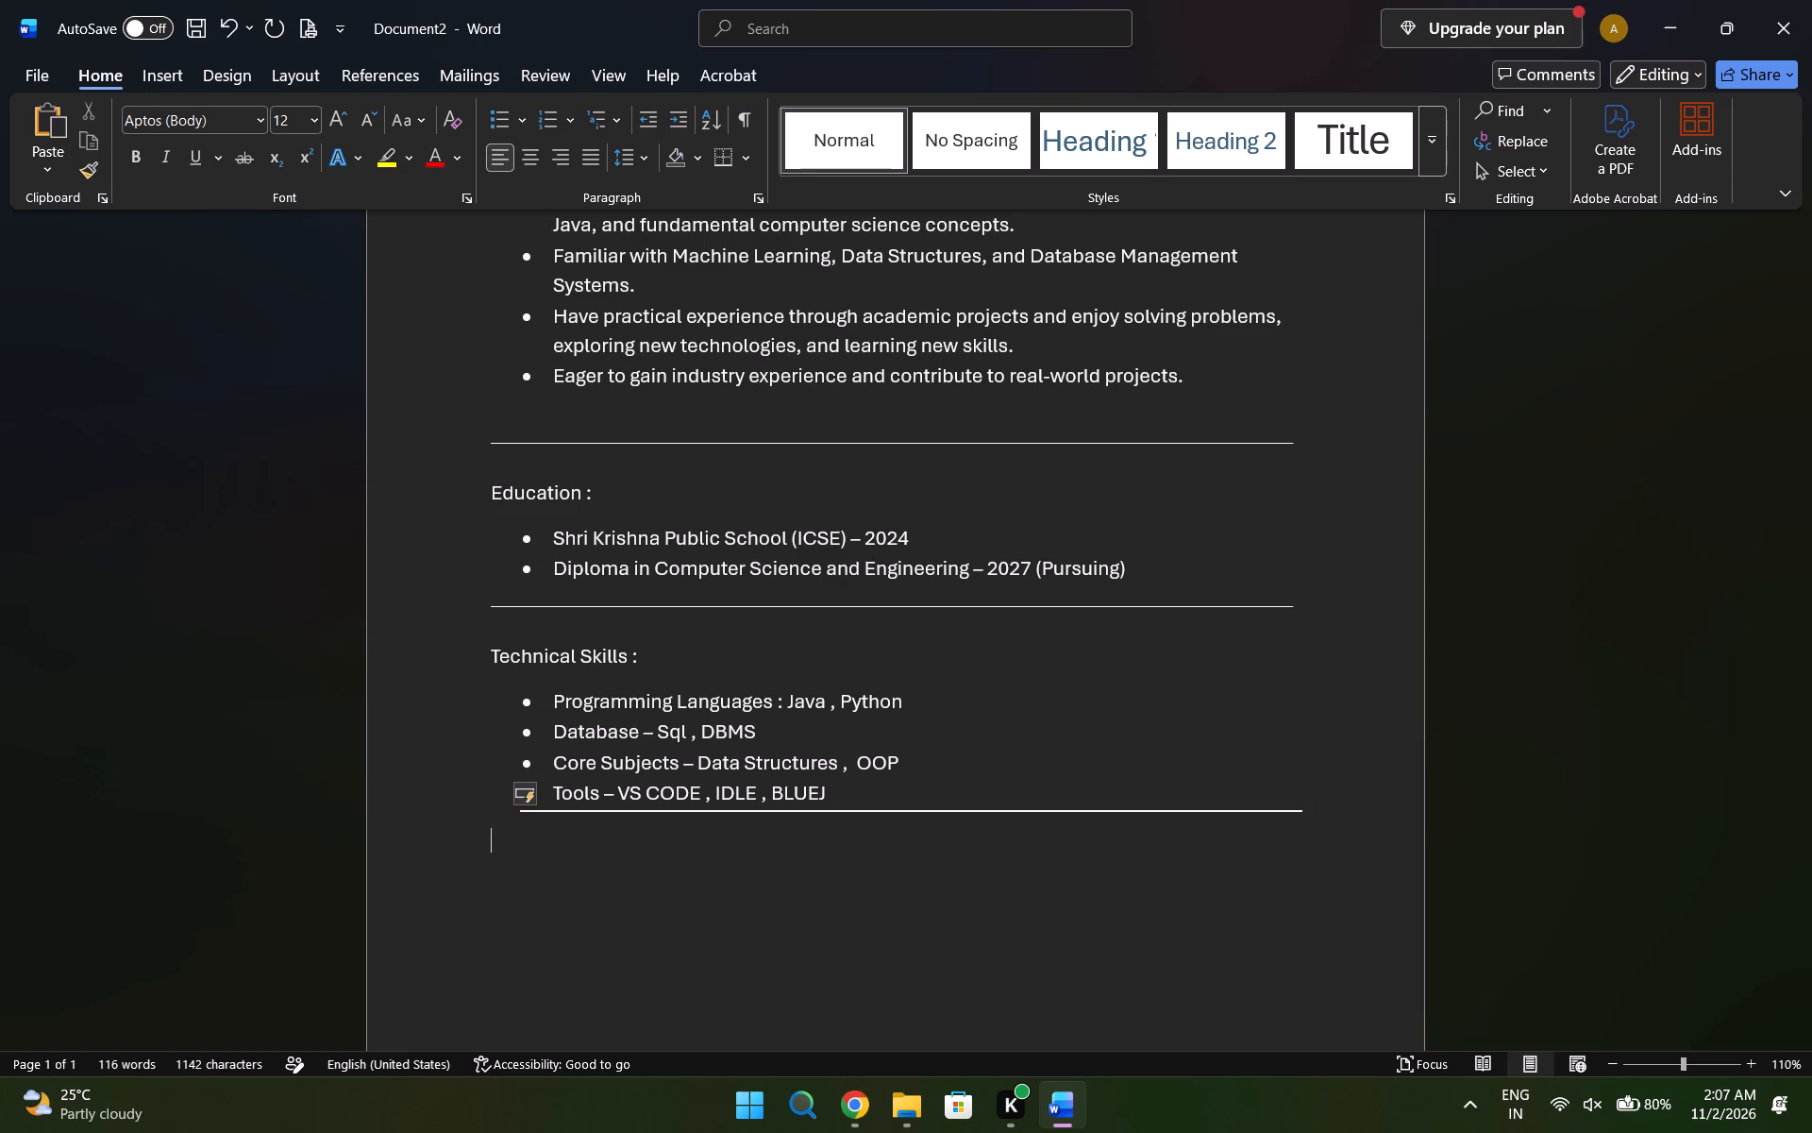
{"action": "key", "text": "ctrl+z"}
{"action": "key", "text": "Return"}
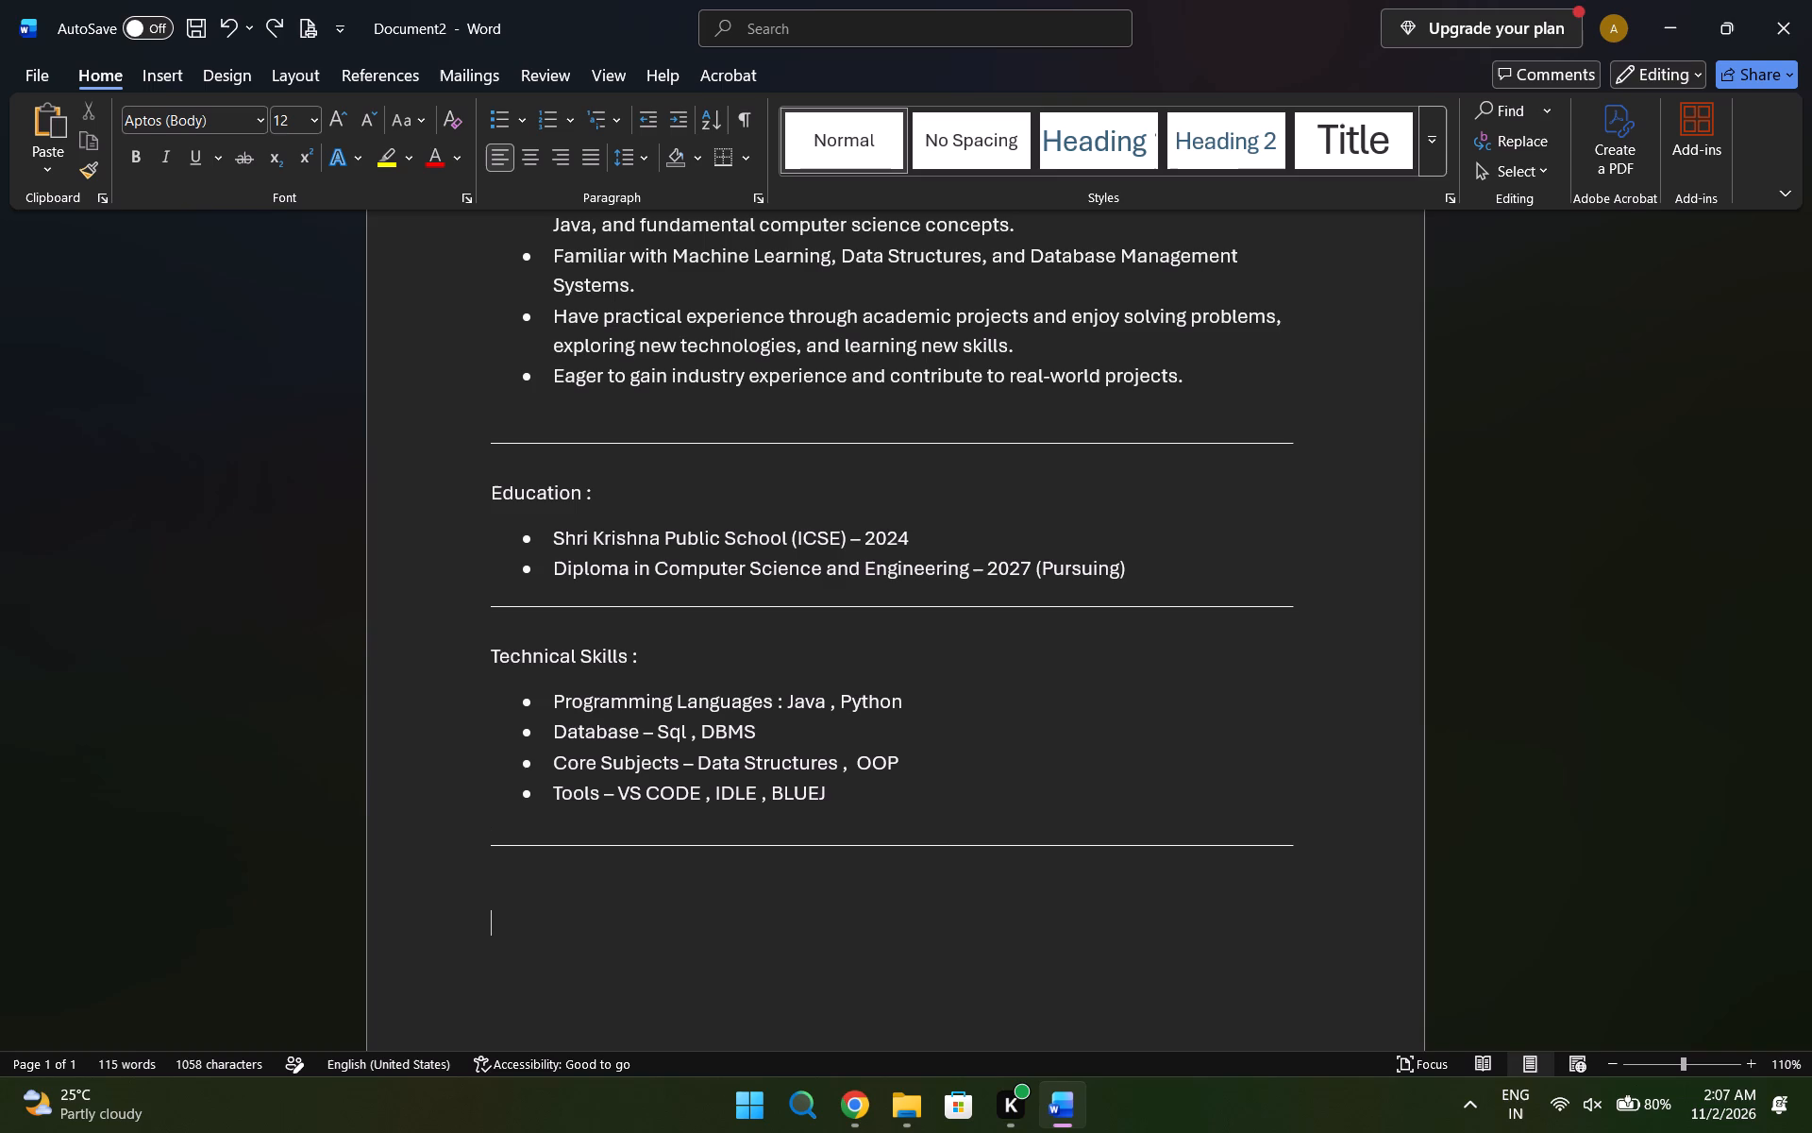
Remove the space after the Tools bullet paragraph and return the cursor to the empty line below the last divider.
{"action": "left_click_drag", "start_coordinate": [909, 792], "coordinate": [512, 804]}
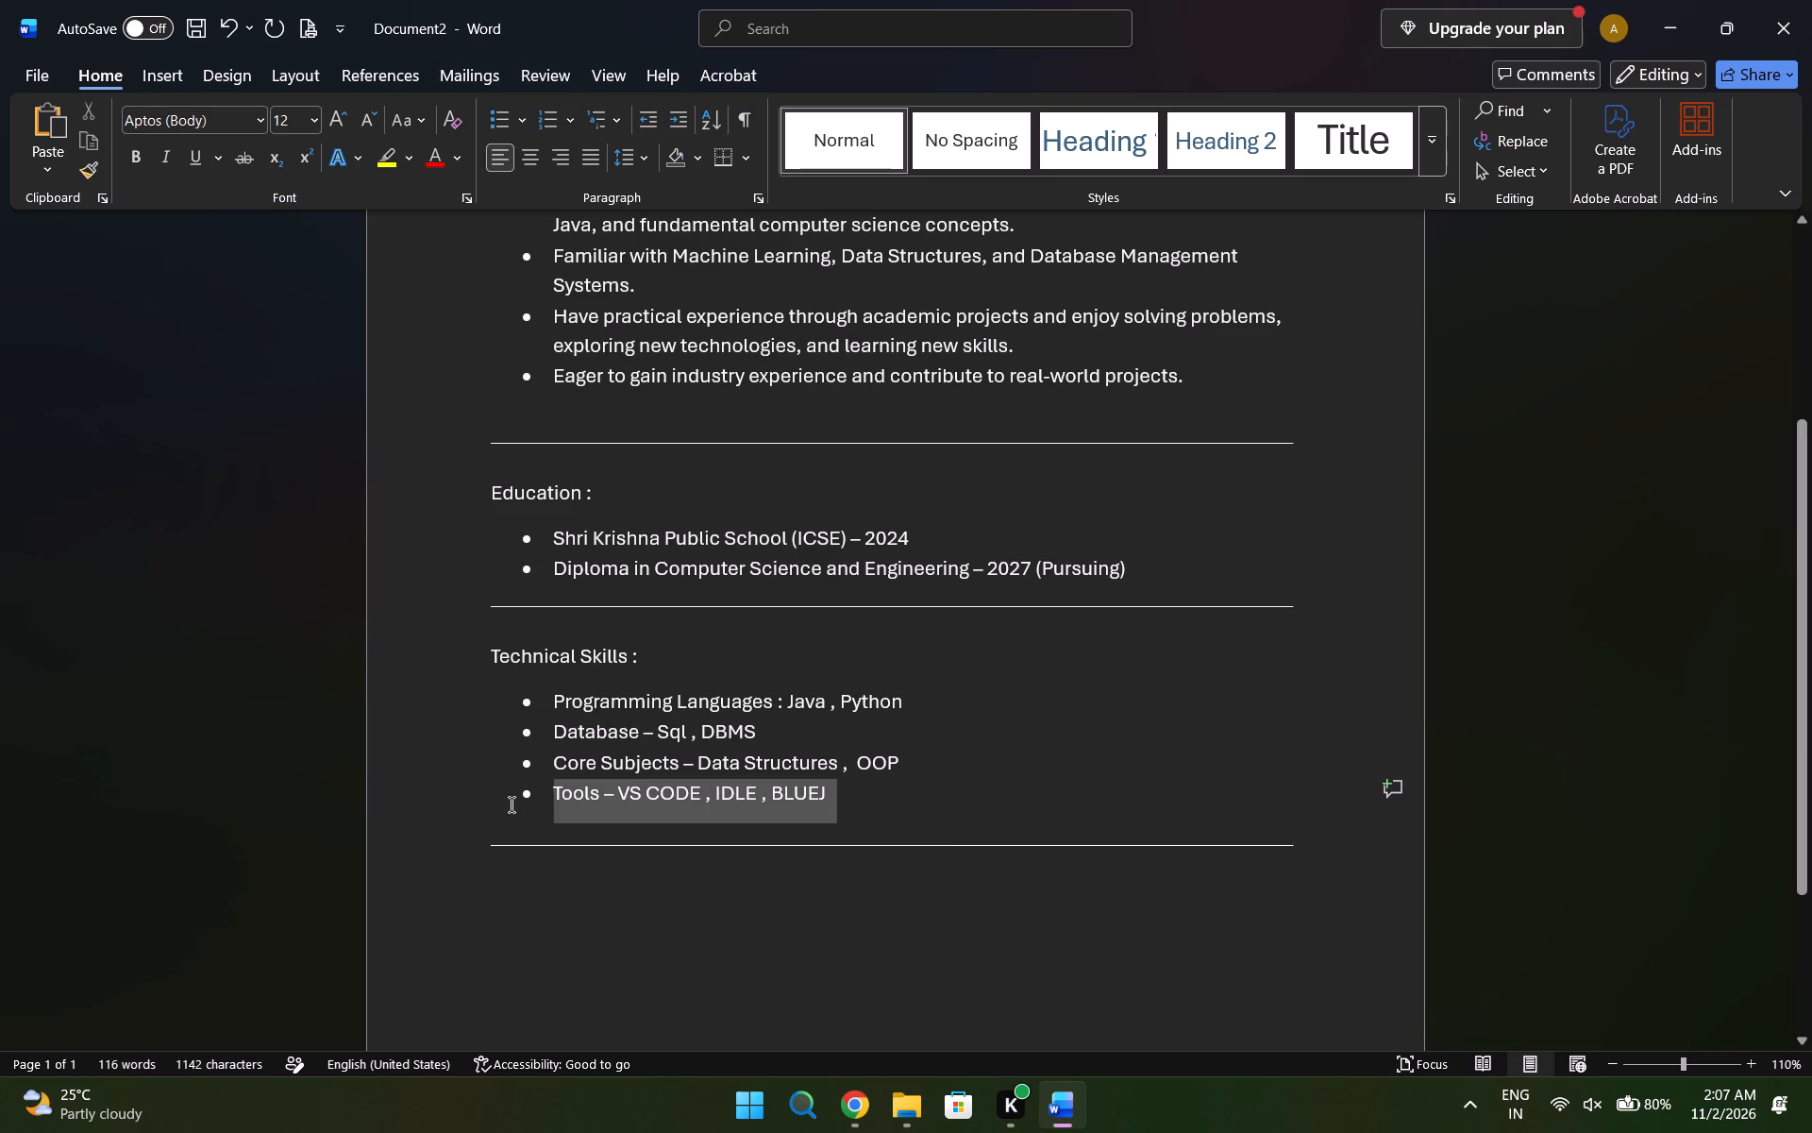
{"action": "left_click_drag", "start_coordinate": [512, 804], "coordinate": [495, 804]}
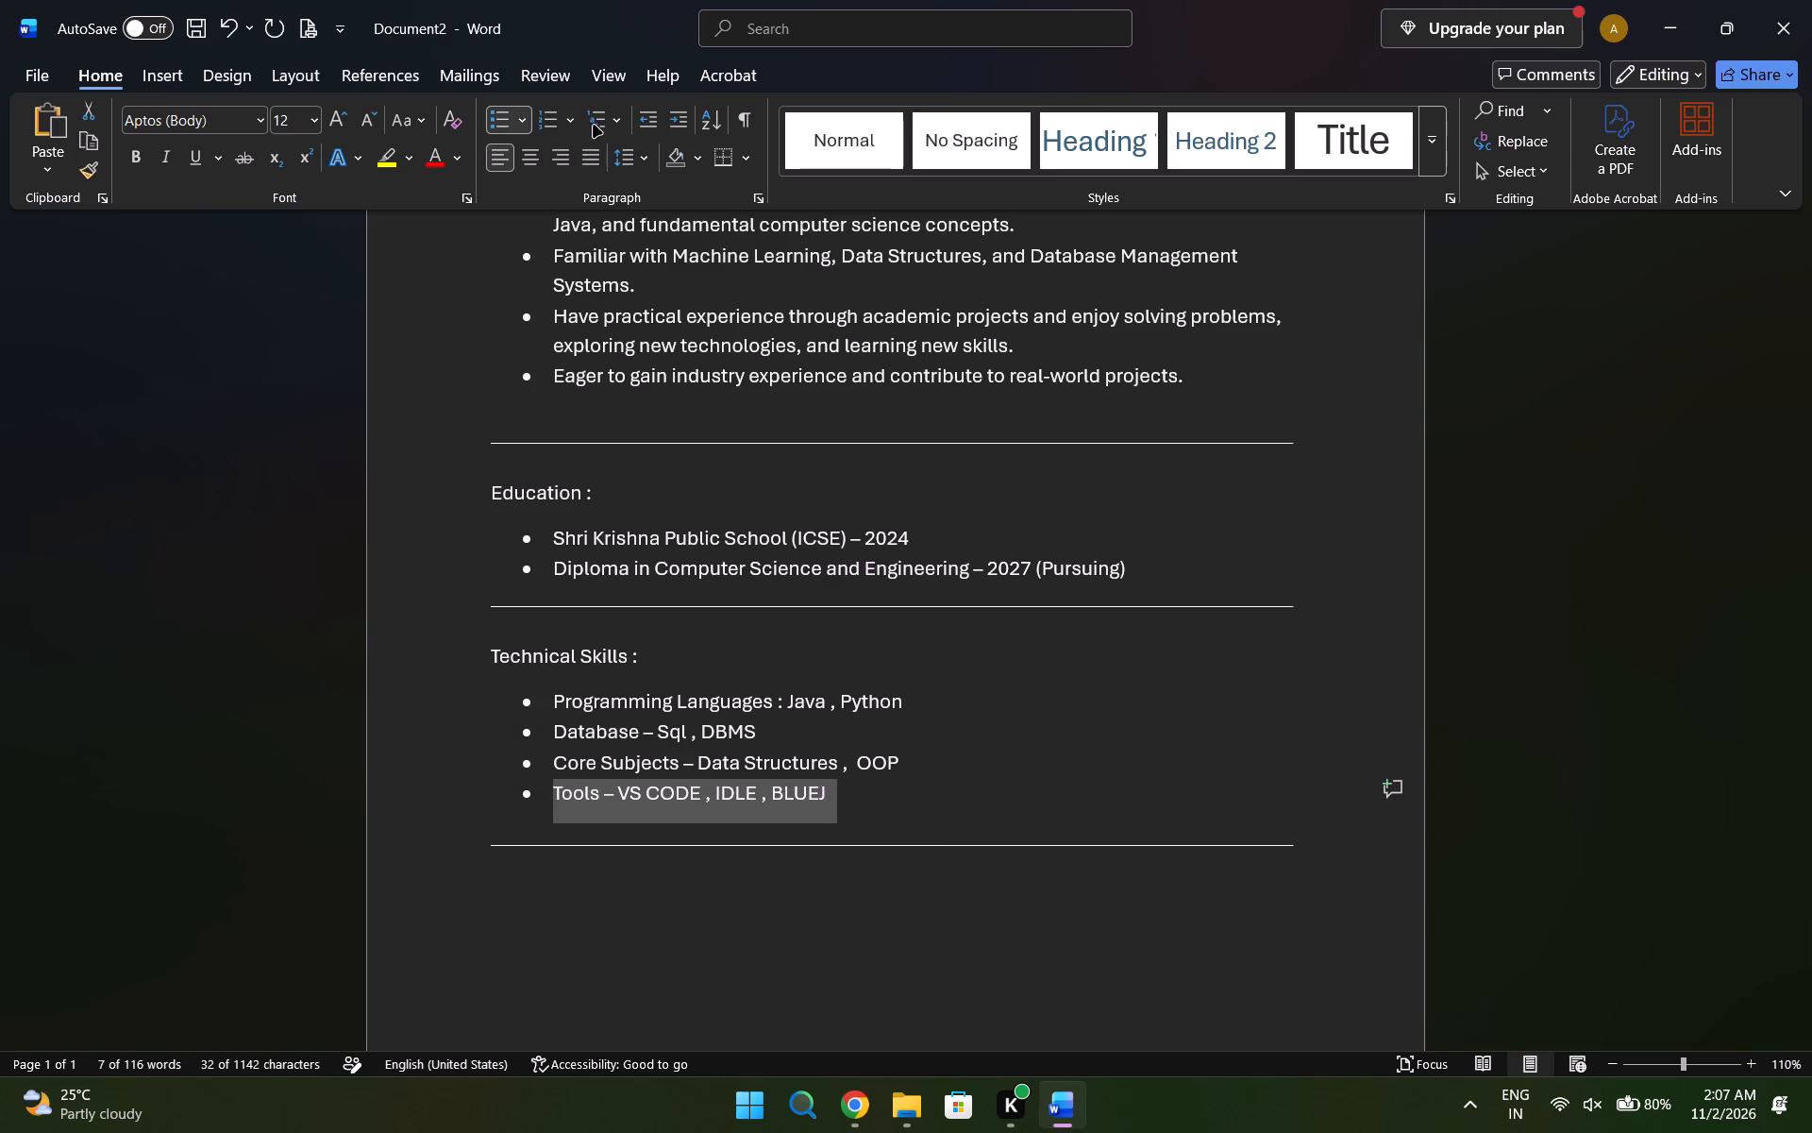
{"action": "left_click", "coordinate": [642, 166]}
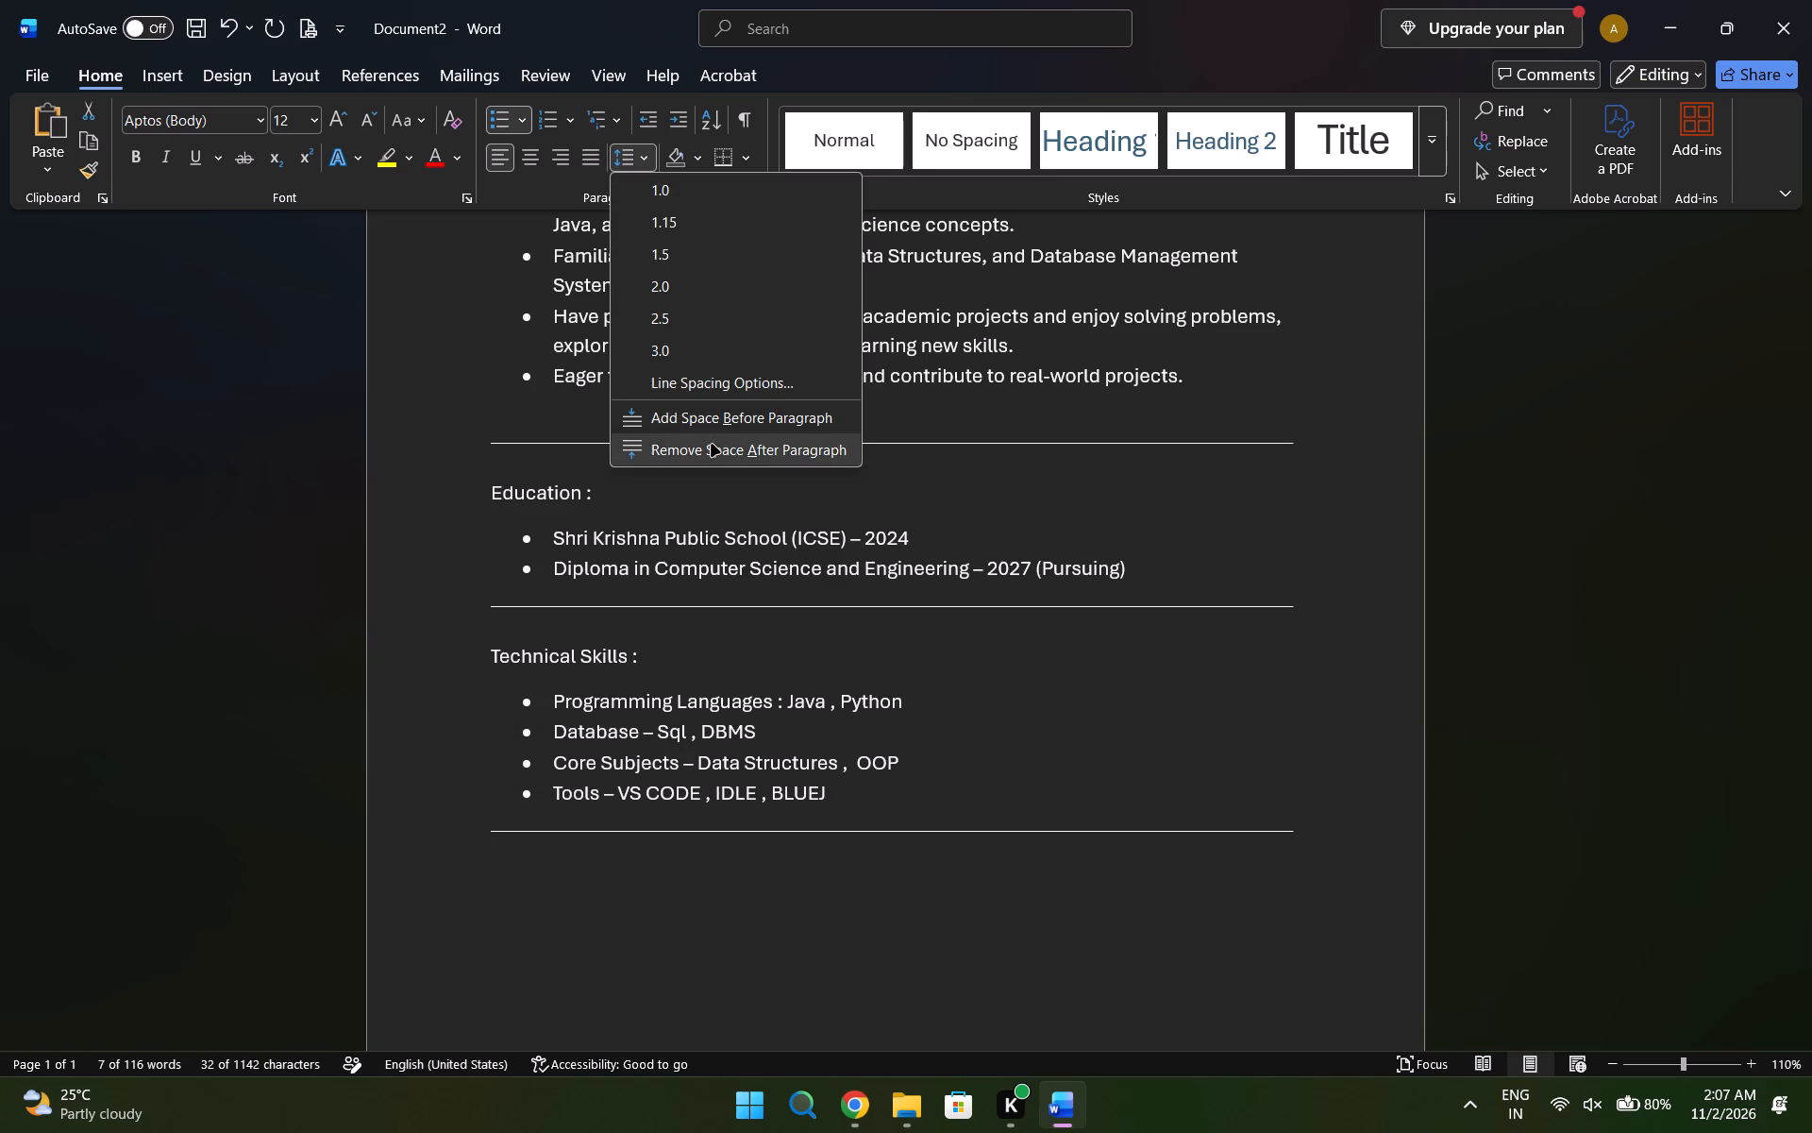
{"action": "left_click", "coordinate": [712, 445]}
{"action": "left_click", "coordinate": [1629, 495]}
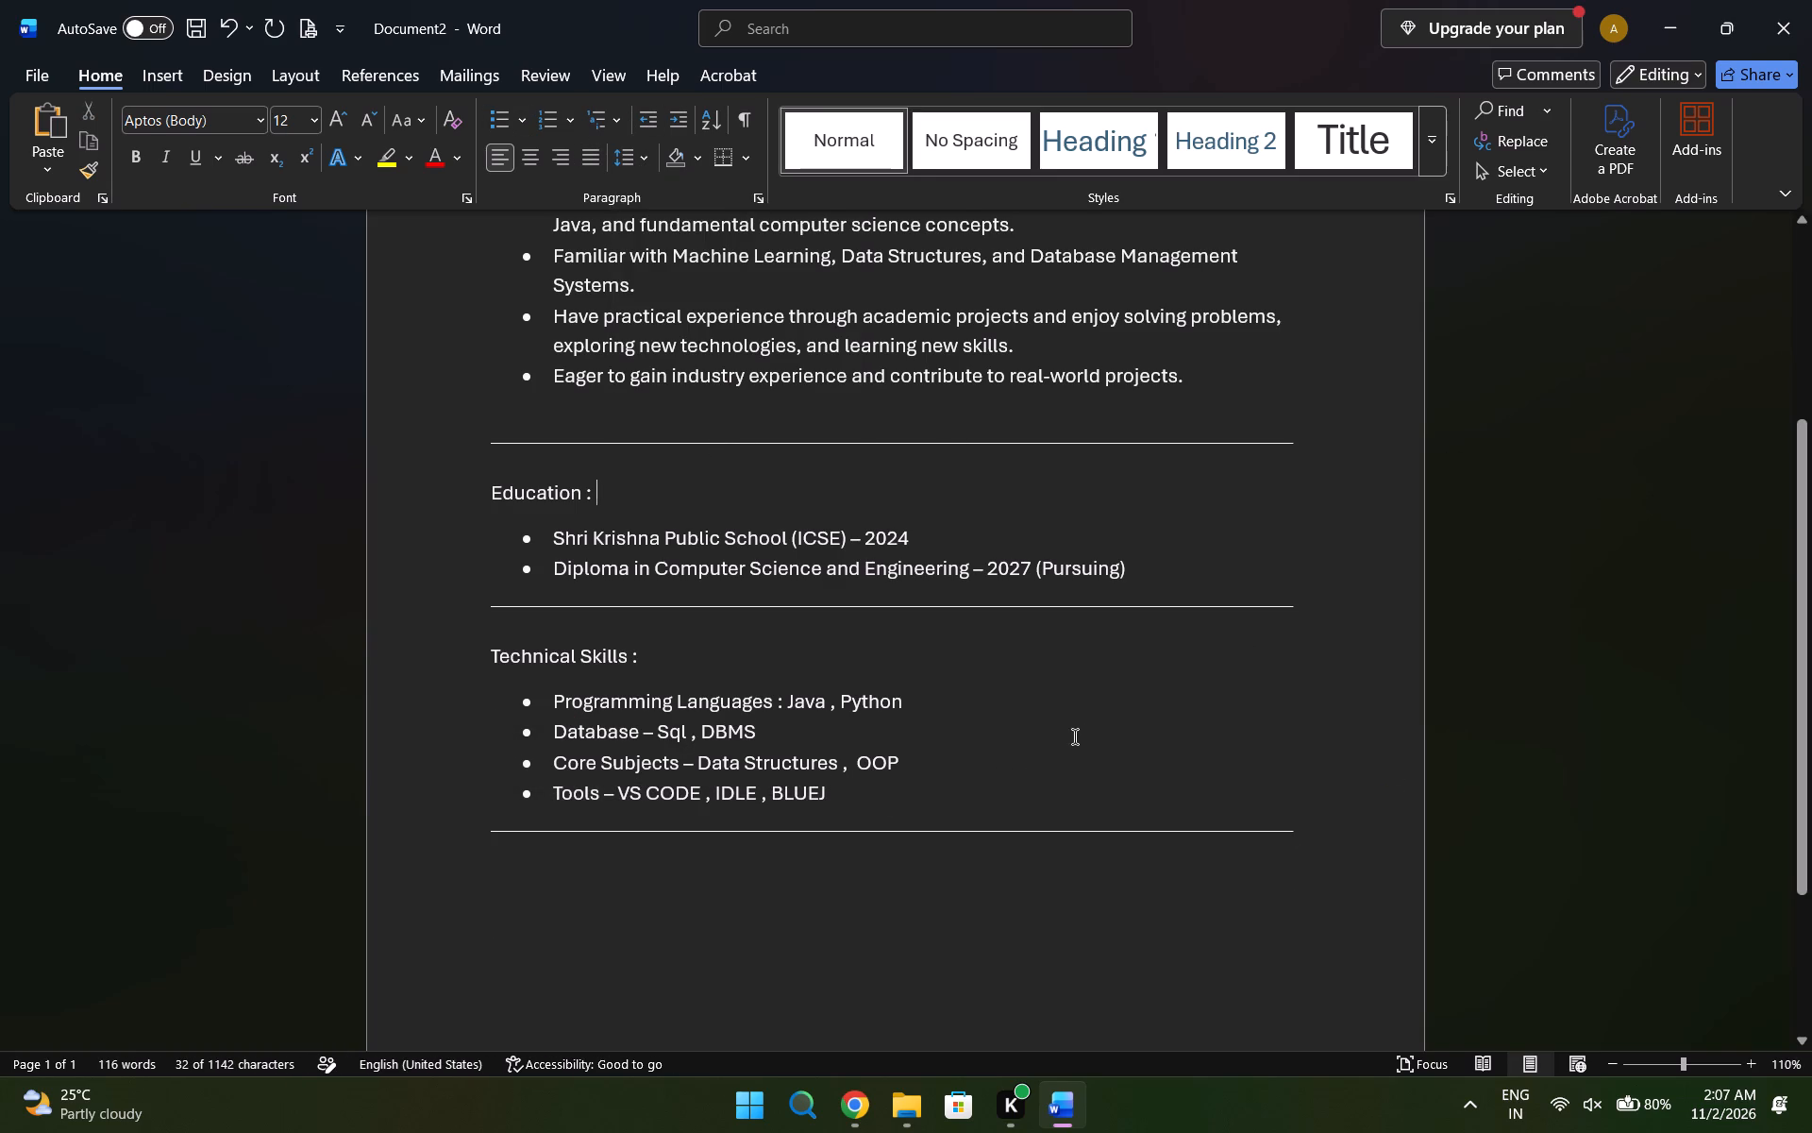
{"action": "left_click", "coordinate": [763, 883]}
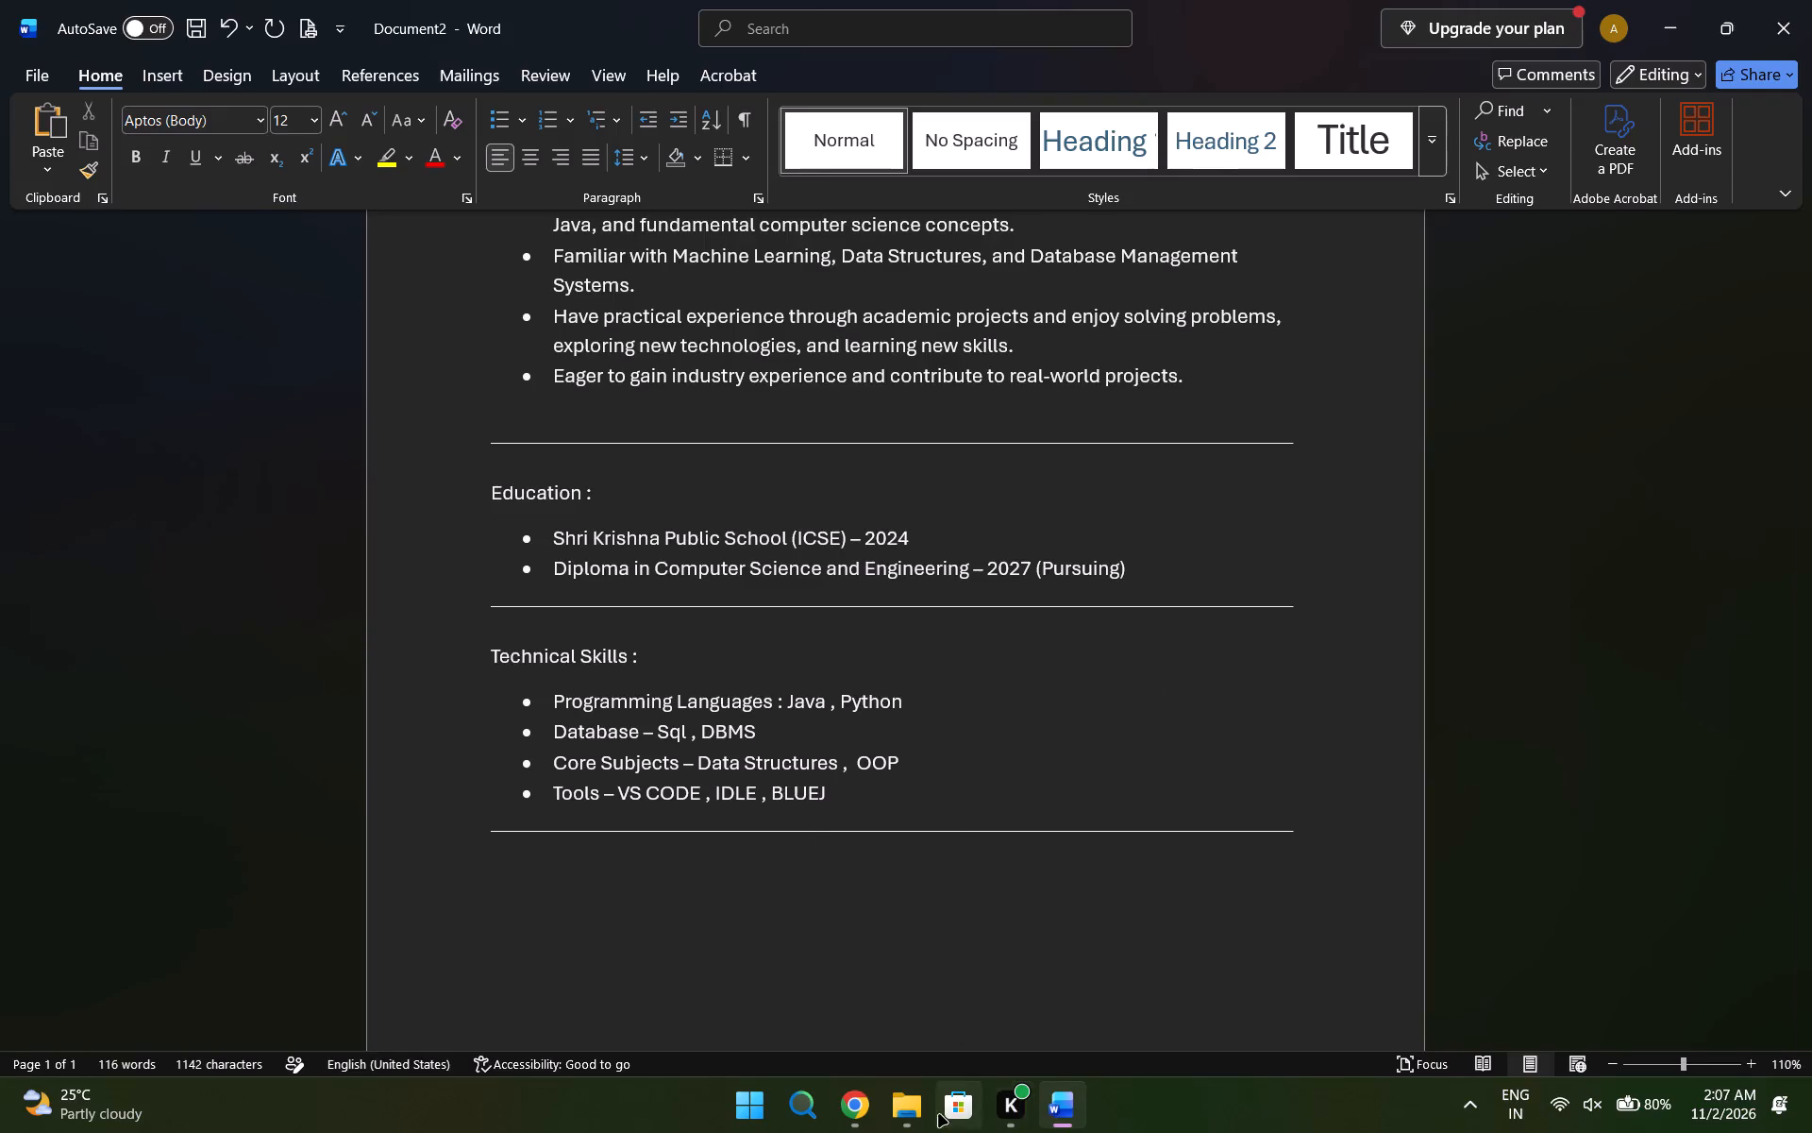
Review the resume's layout from the contact header through the Summary, Education and Technical Skills sections.
{"action": "scroll", "coordinate": [828, 701], "scroll_direction": "down", "scroll_amount": 2}
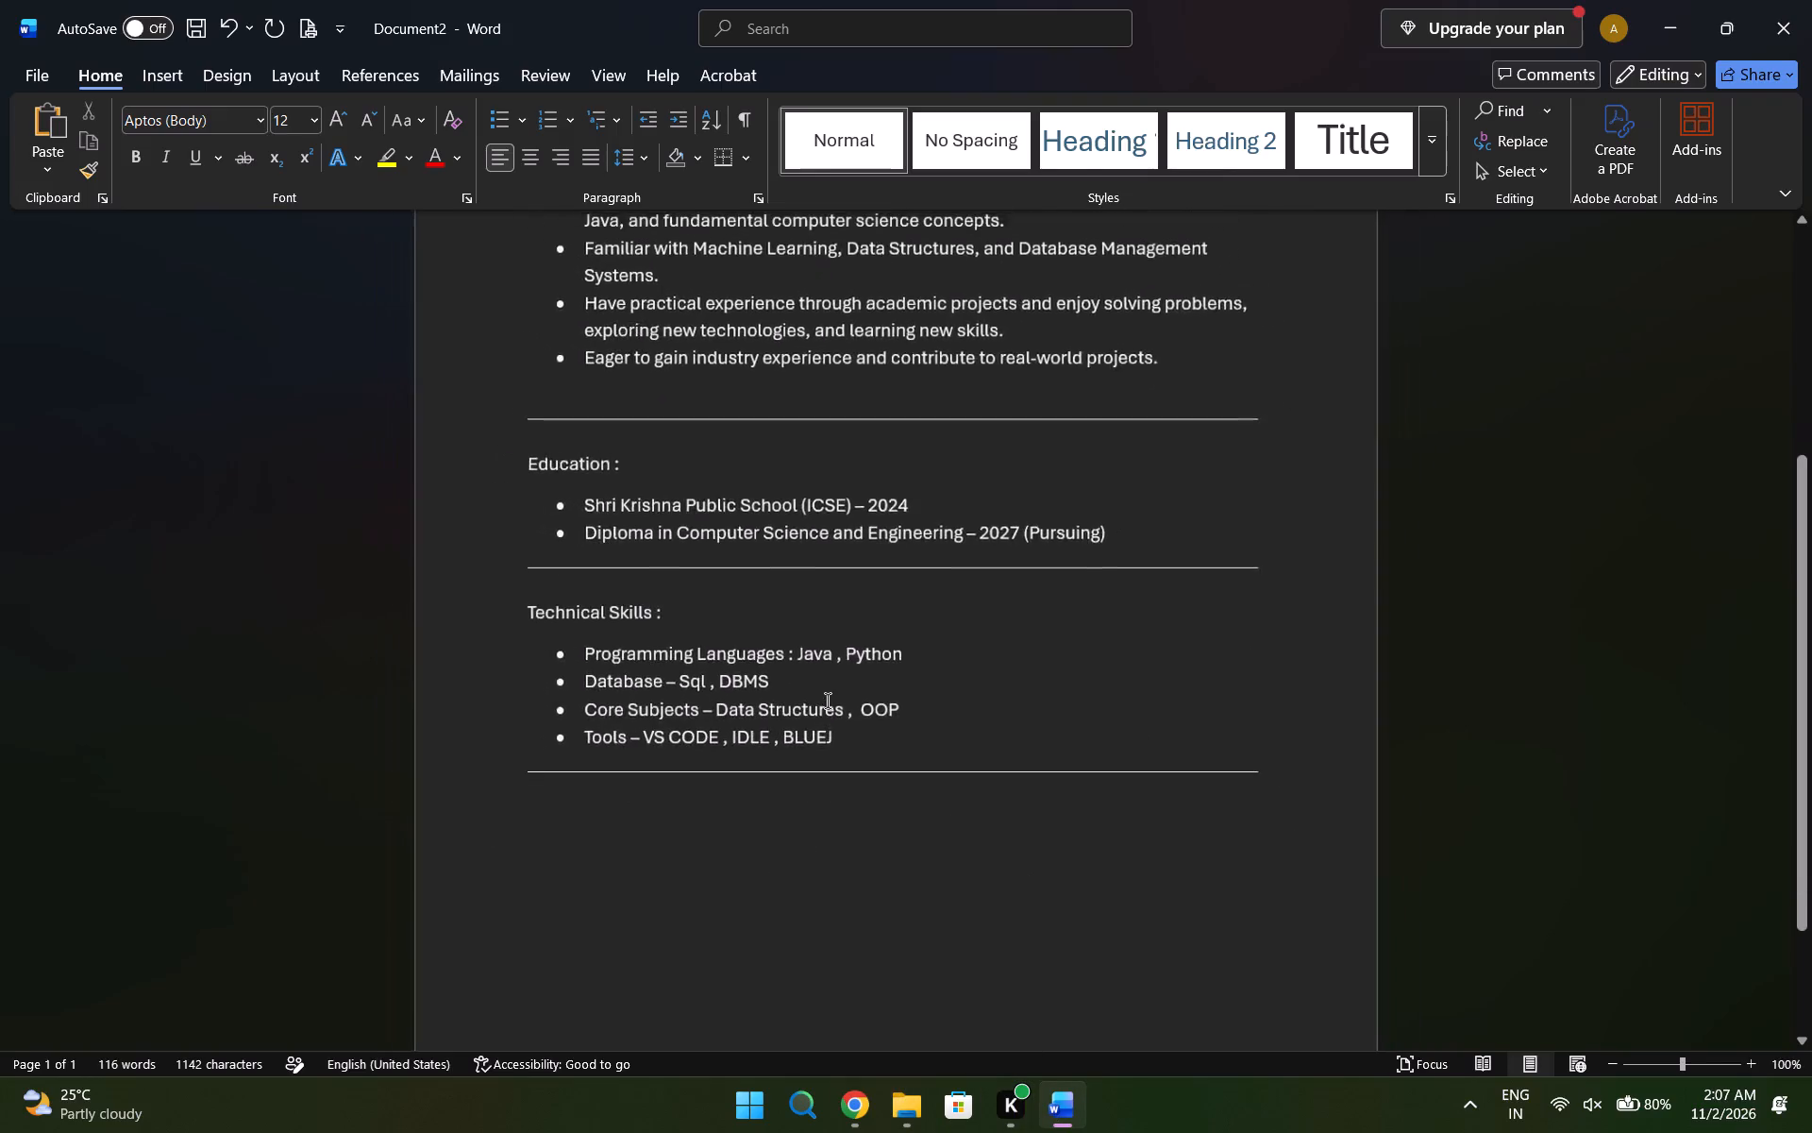
{"action": "scroll", "coordinate": [828, 701], "scroll_direction": "down", "scroll_amount": 2, "text": "ctrl"}
{"action": "scroll", "coordinate": [983, 686], "scroll_direction": "up", "scroll_amount": 5}
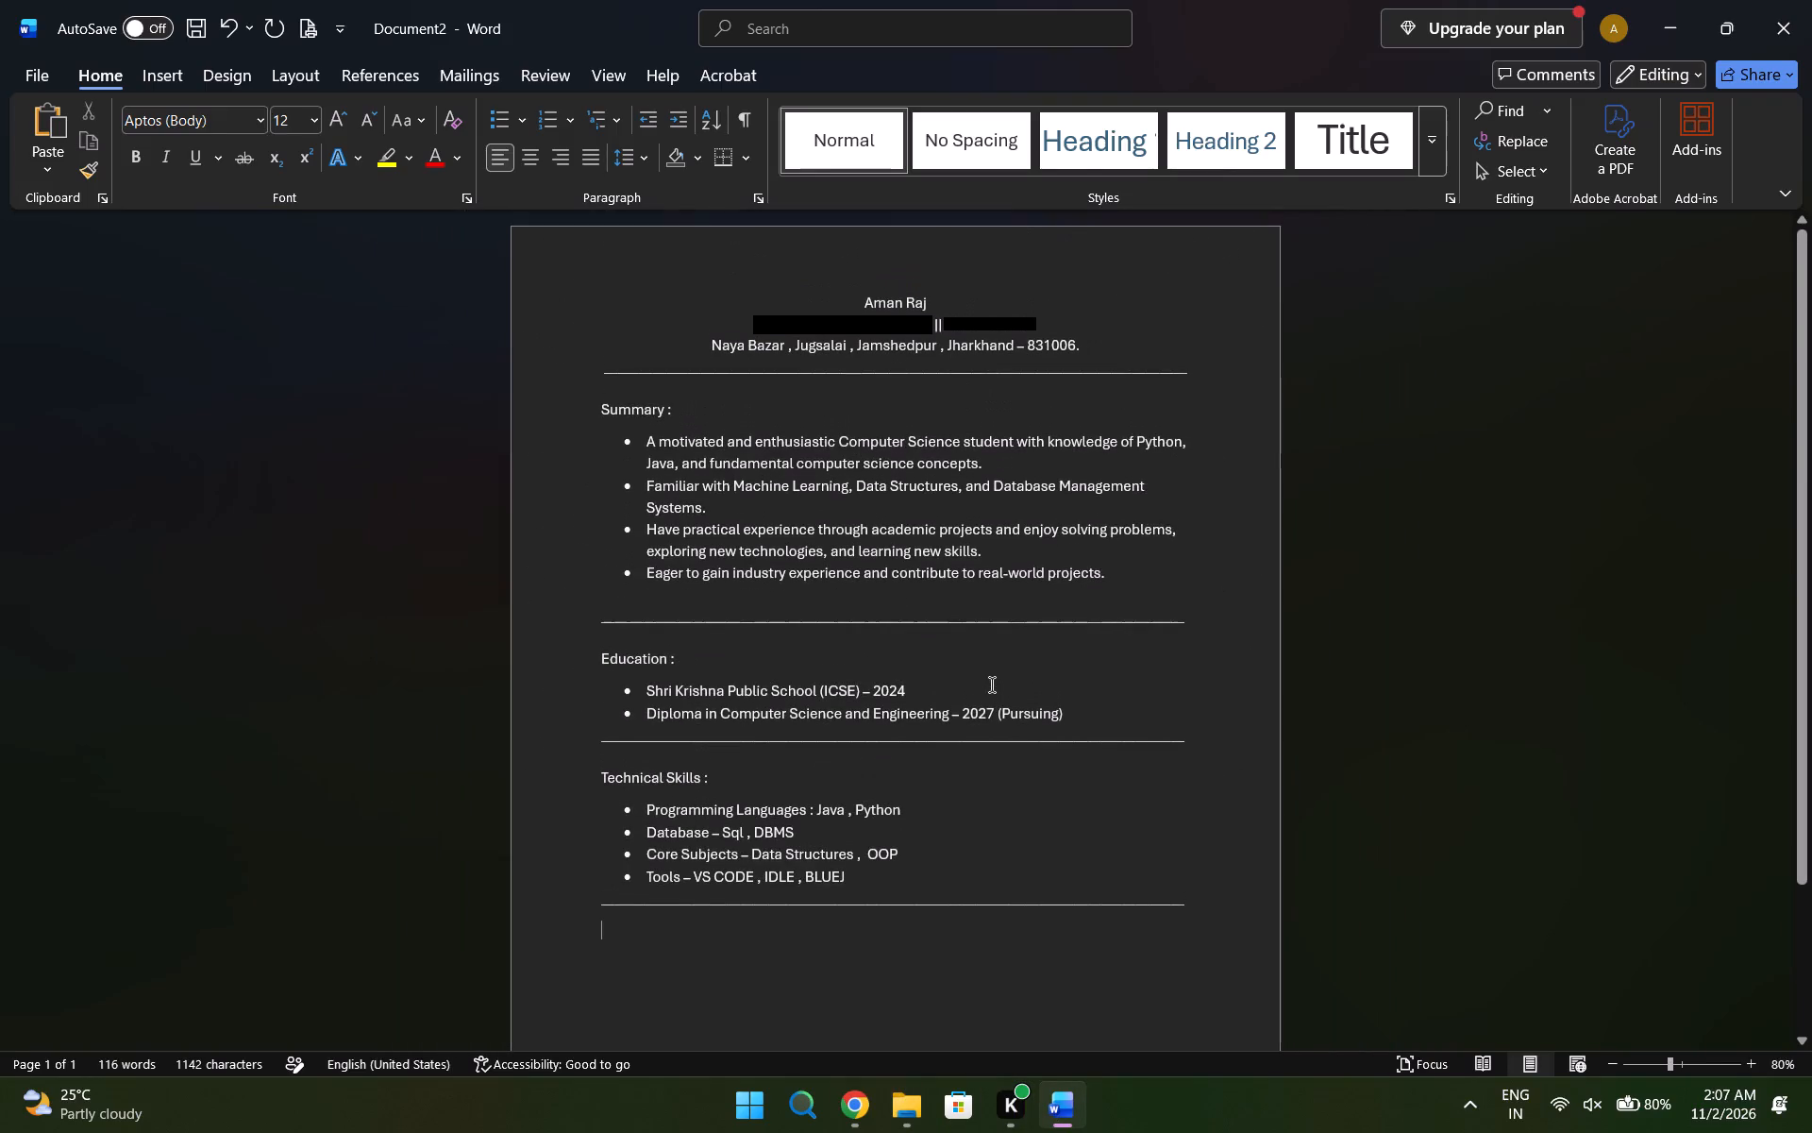
{"action": "scroll", "coordinate": [992, 685], "scroll_direction": "down", "scroll_amount": 2}
{"action": "scroll", "coordinate": [992, 682], "scroll_direction": "up", "scroll_amount": 3, "text": "ctrl"}
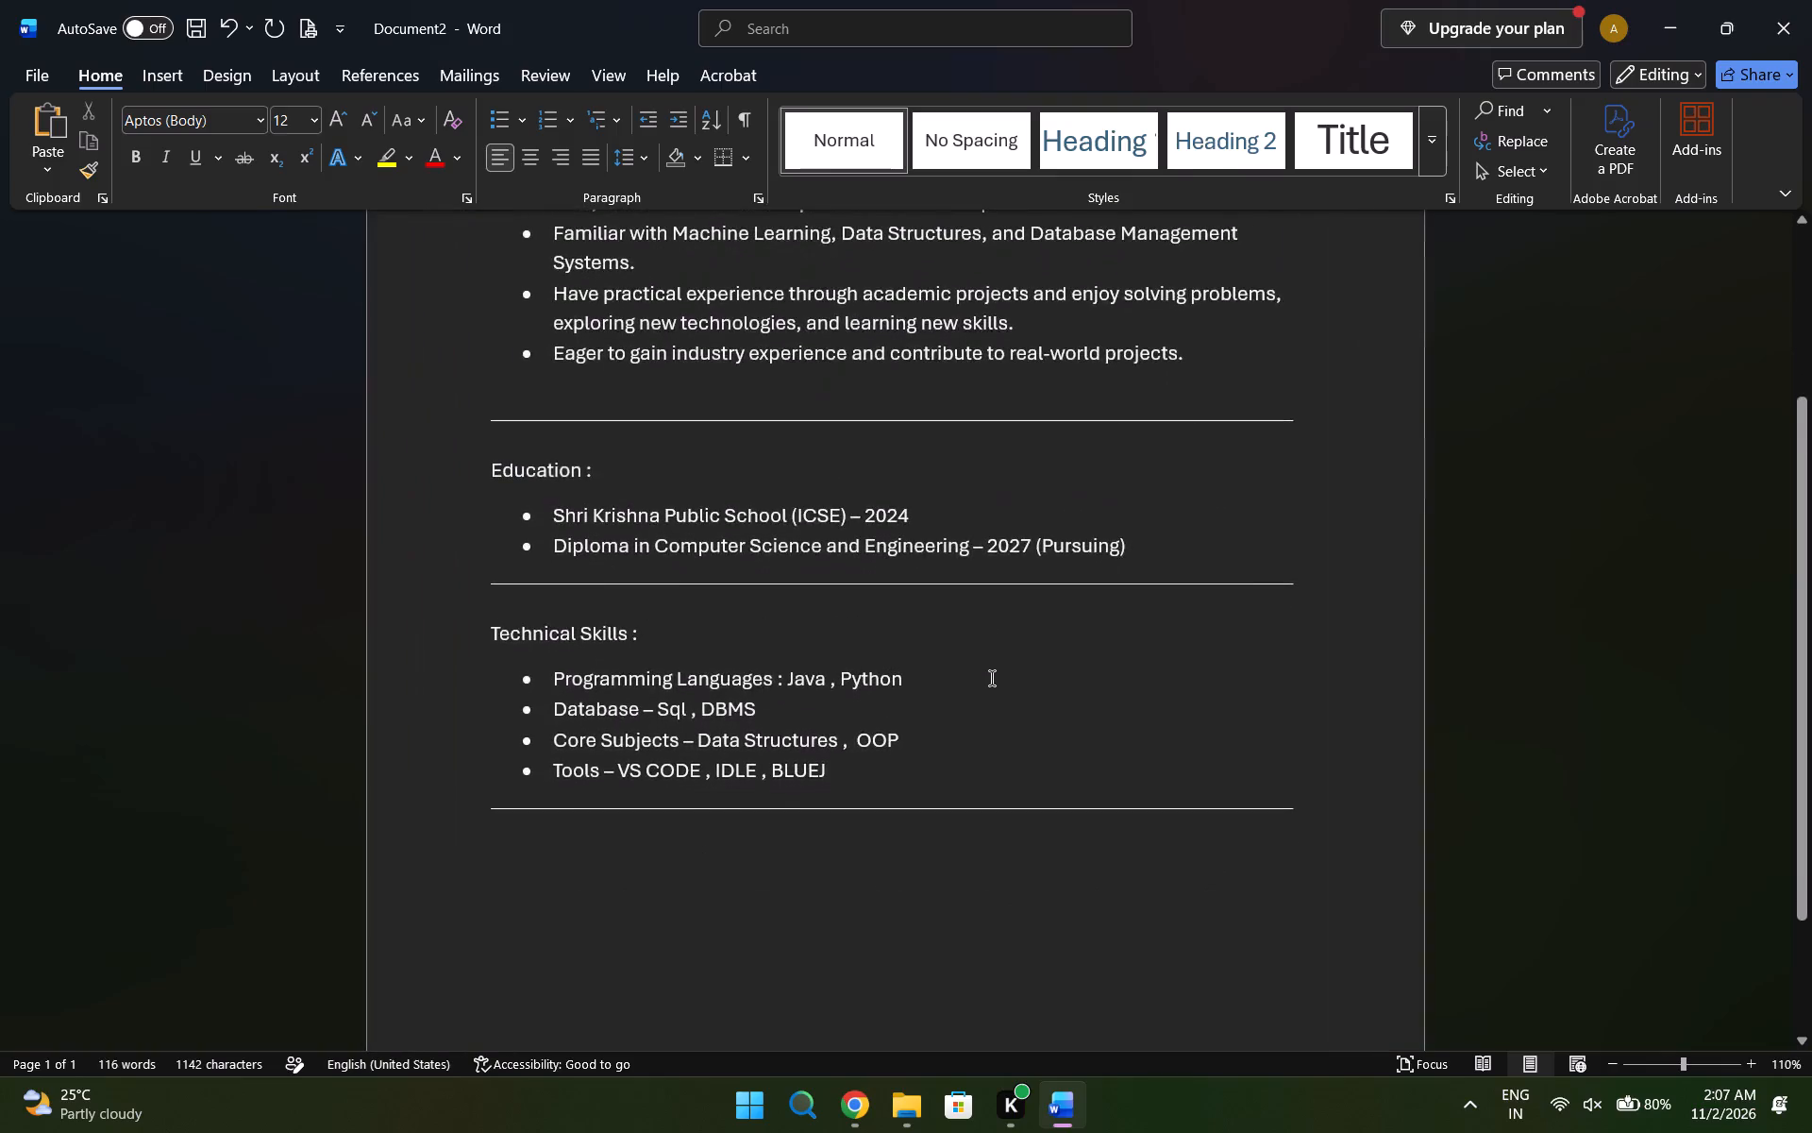
{"action": "scroll", "coordinate": [990, 633], "scroll_direction": "up", "scroll_amount": 7}
{"action": "scroll", "coordinate": [990, 633], "scroll_direction": "down", "scroll_amount": 5}
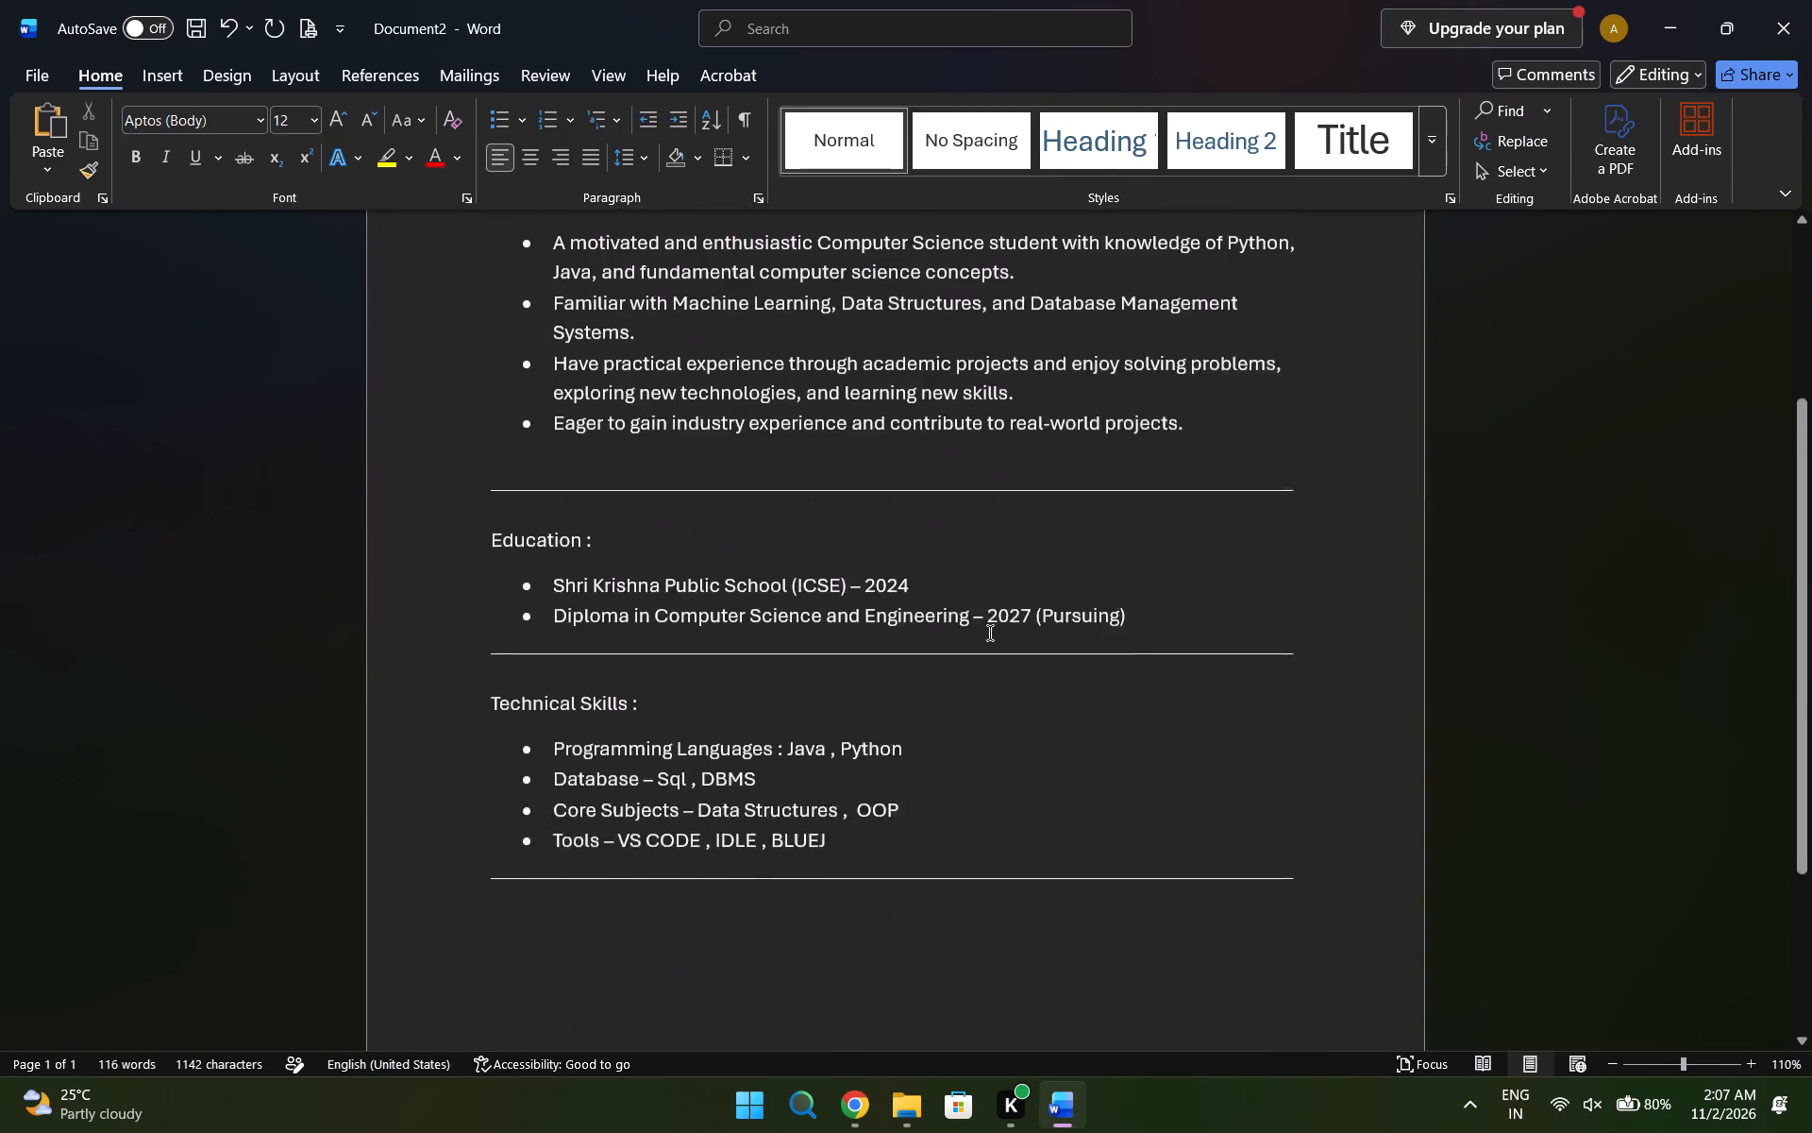
{"action": "scroll", "coordinate": [990, 633], "scroll_direction": "down", "scroll_amount": 1}
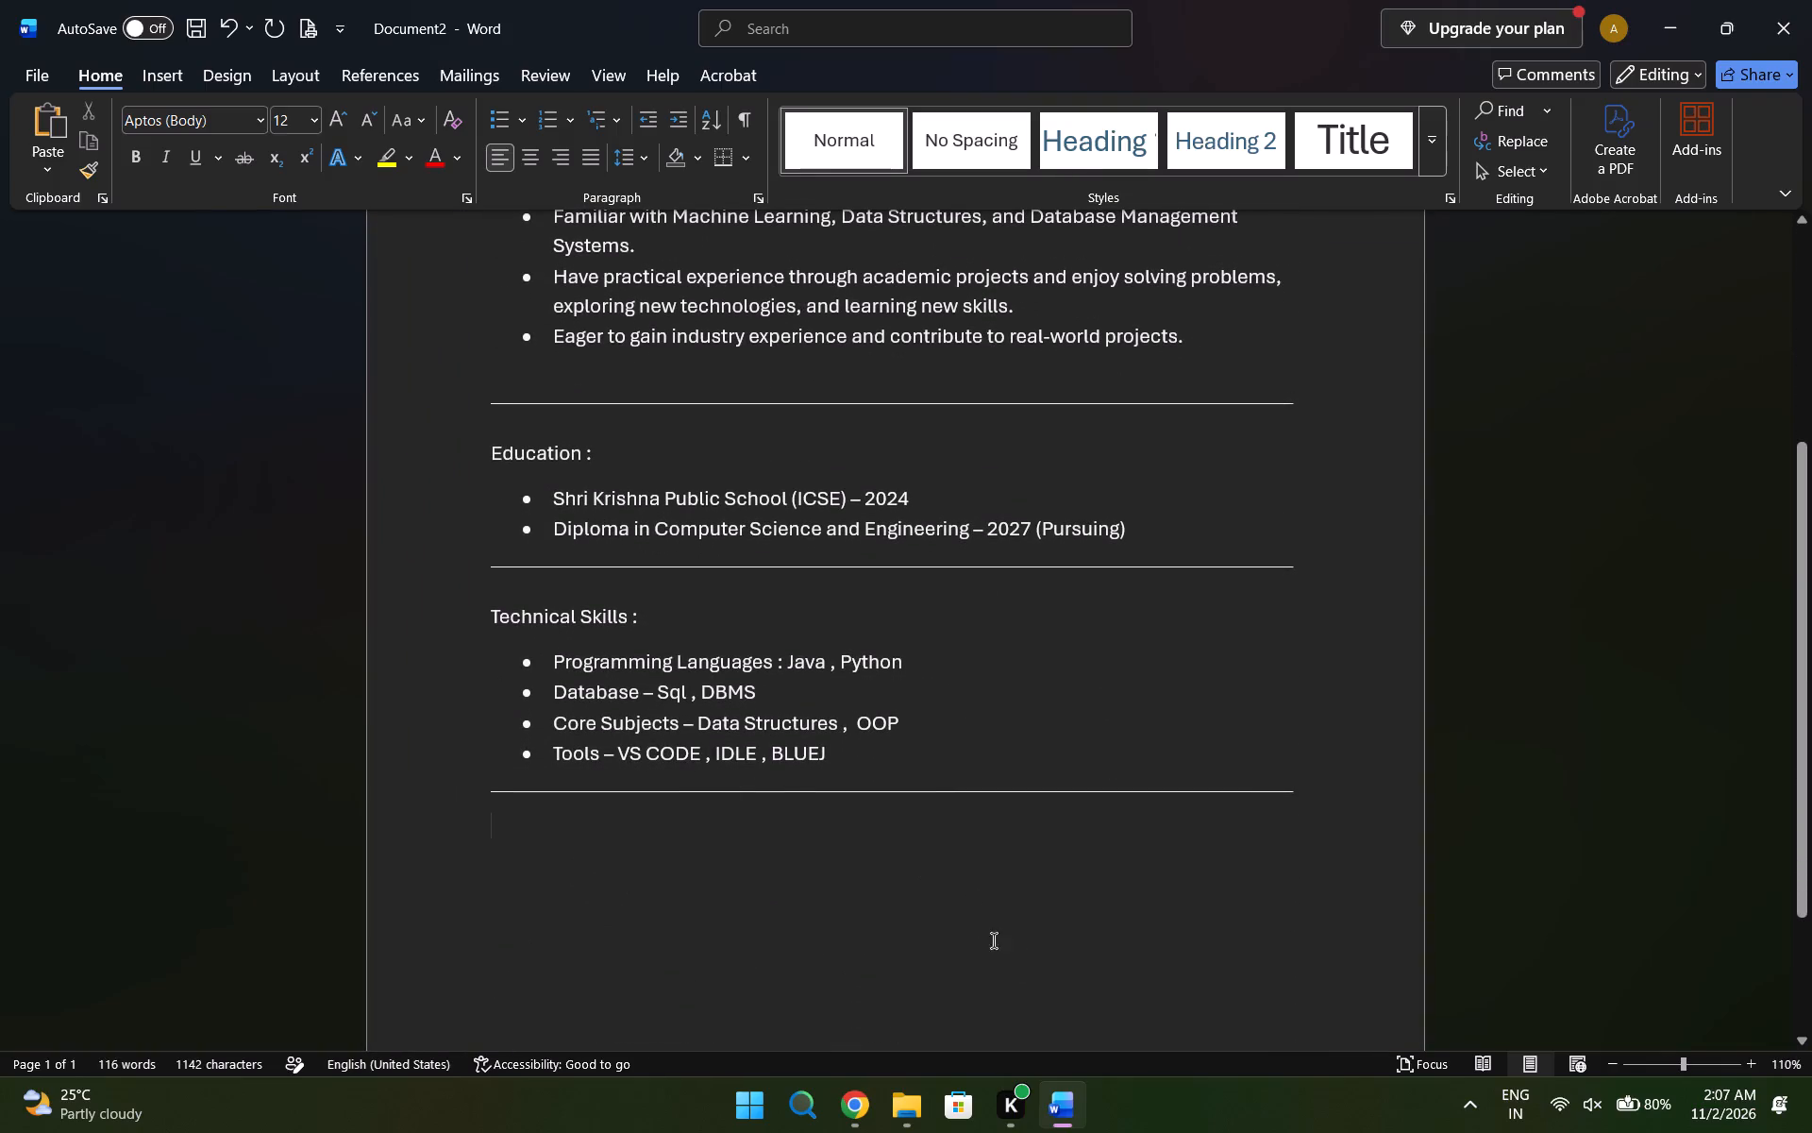